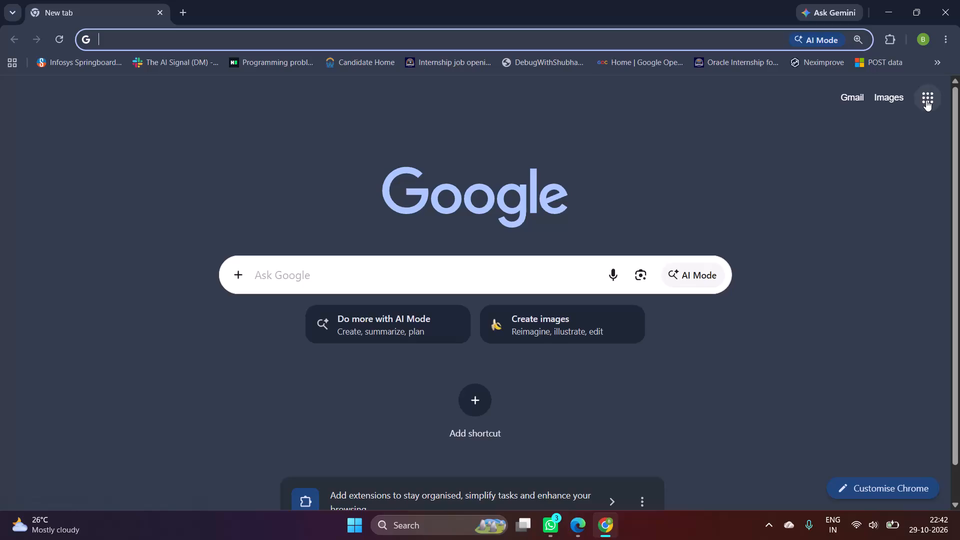
# Open Google Drive from the Google apps on the new tab page.
pyautogui.click(926, 100)
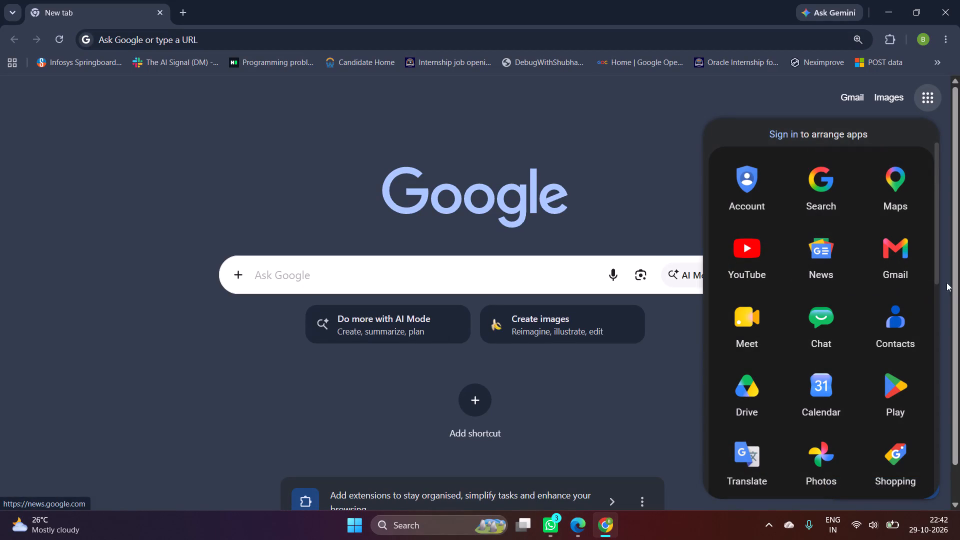
pyautogui.click(735, 383)
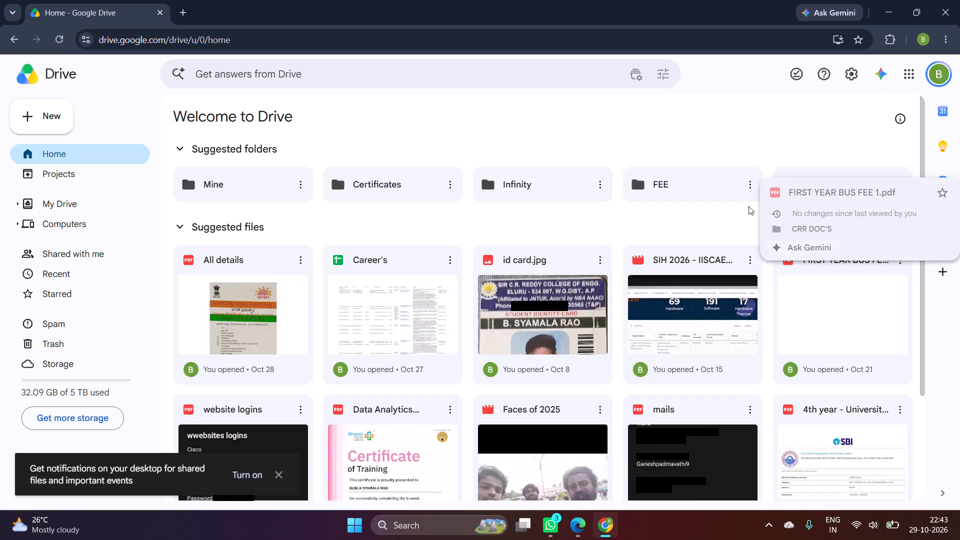
# Switch Google Drive to the aiienscampus account.
pyautogui.scroll(-1, 629, 237)
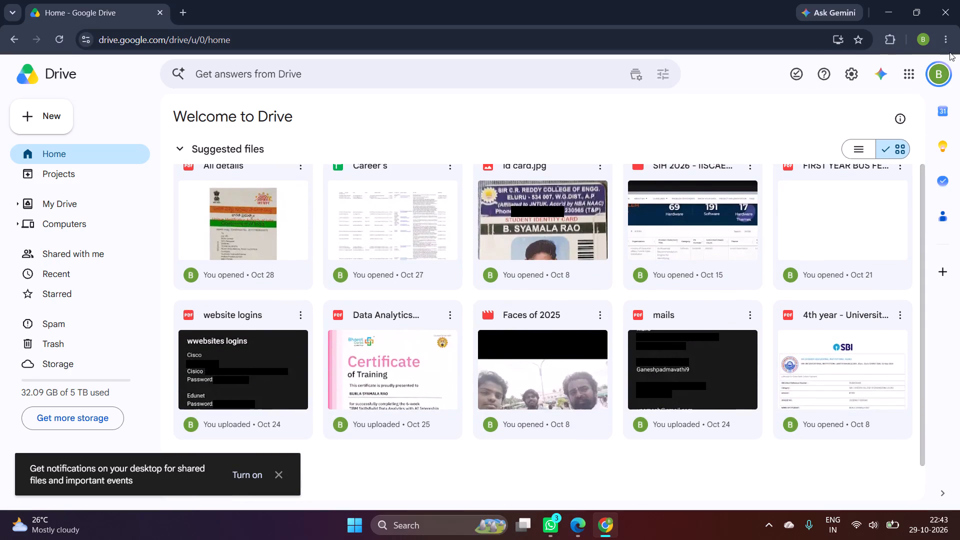
pyautogui.click(940, 74)
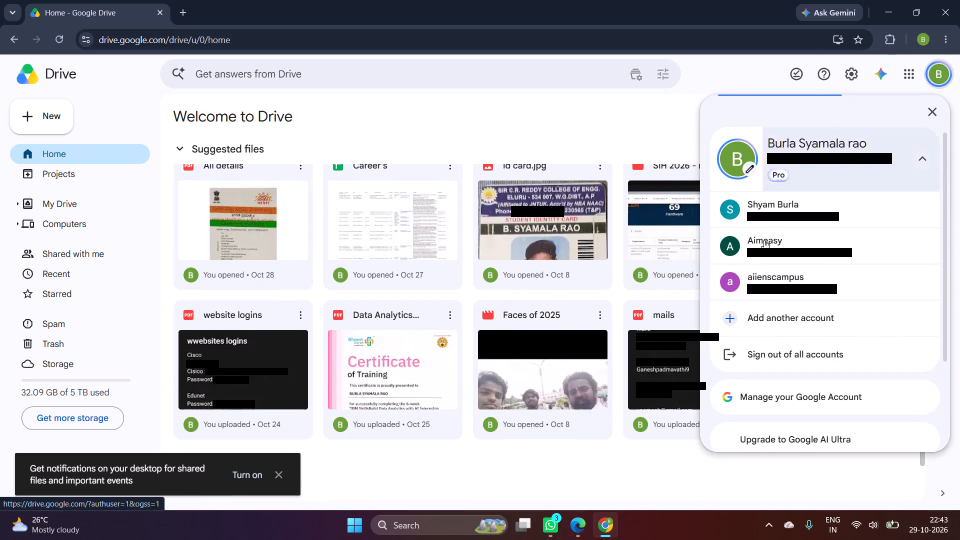
pyautogui.click(744, 284)
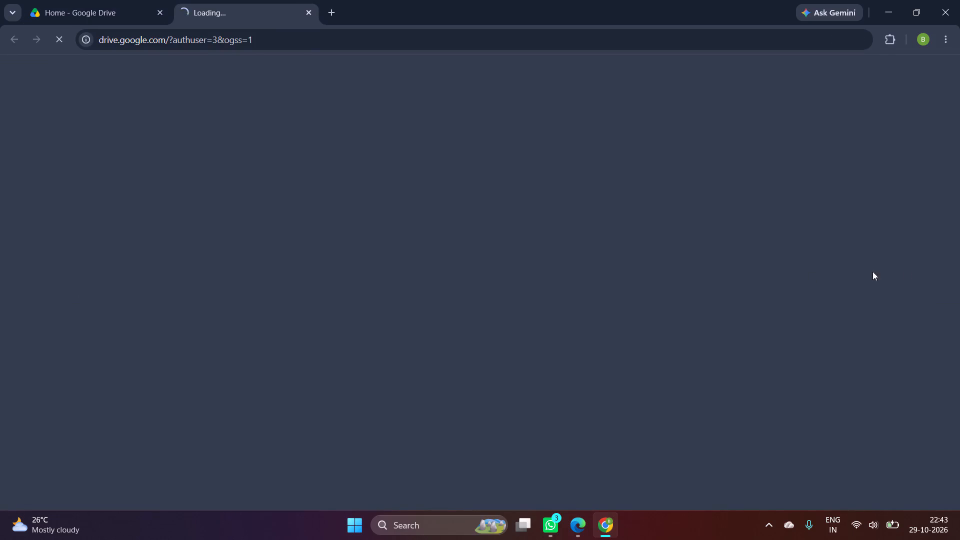
pyautogui.press('space')
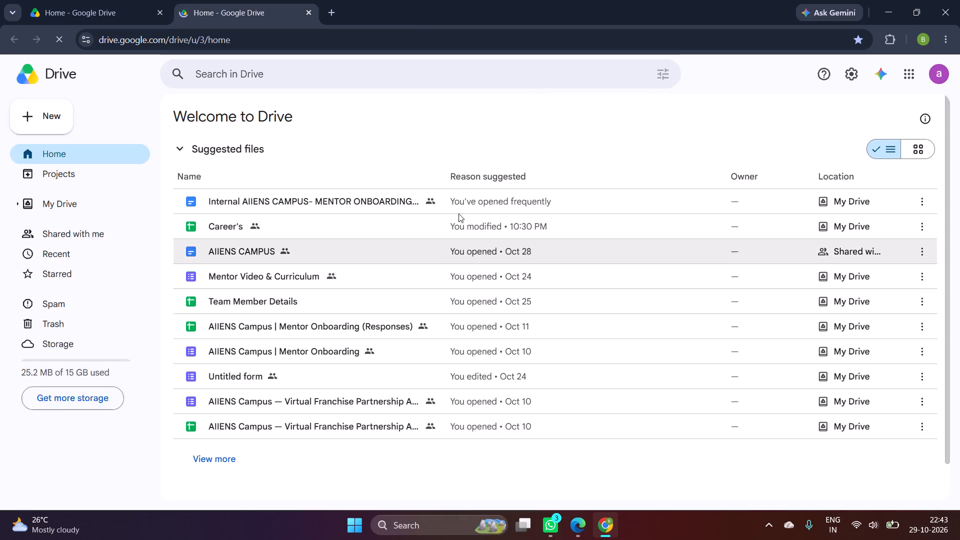
# Open the suggested document "Internal AIIENS CAMPUS- MENTOR ONBOARDING MAIL FORMAT".
pyautogui.doubleClick(344, 202)
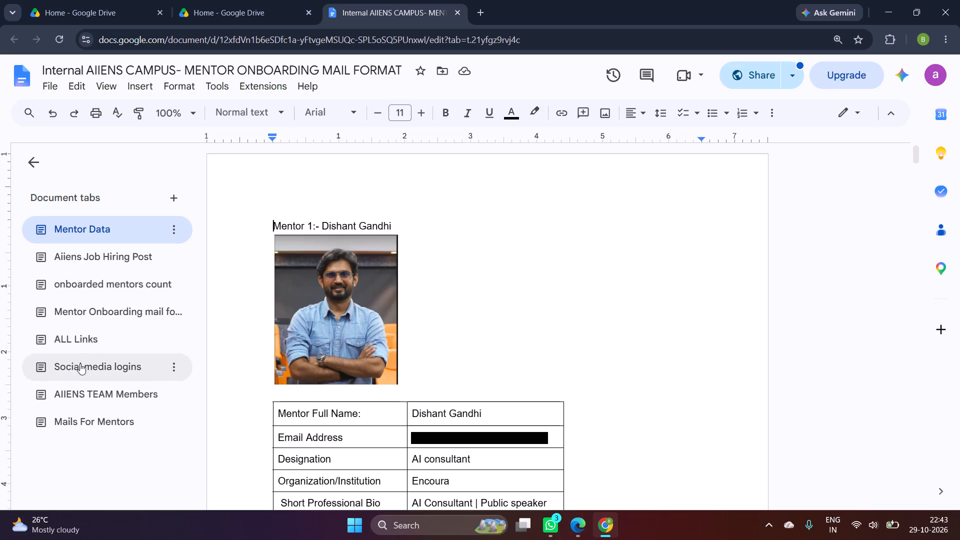
# Look through the document's "onboarded mentors count" table and the mentor onboarding mail format with its welcome mail template.
pyautogui.click(77, 290)
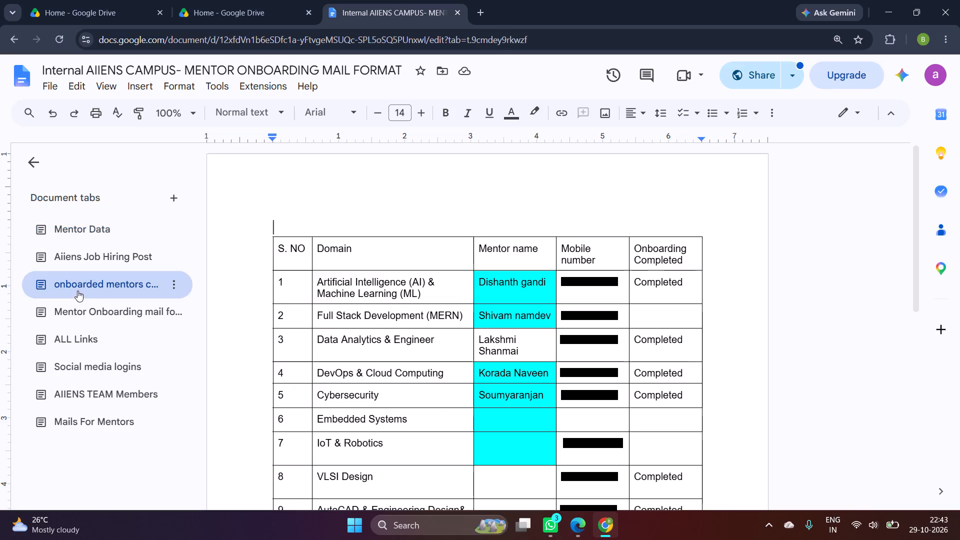
pyautogui.scroll(-6, 519, 336)
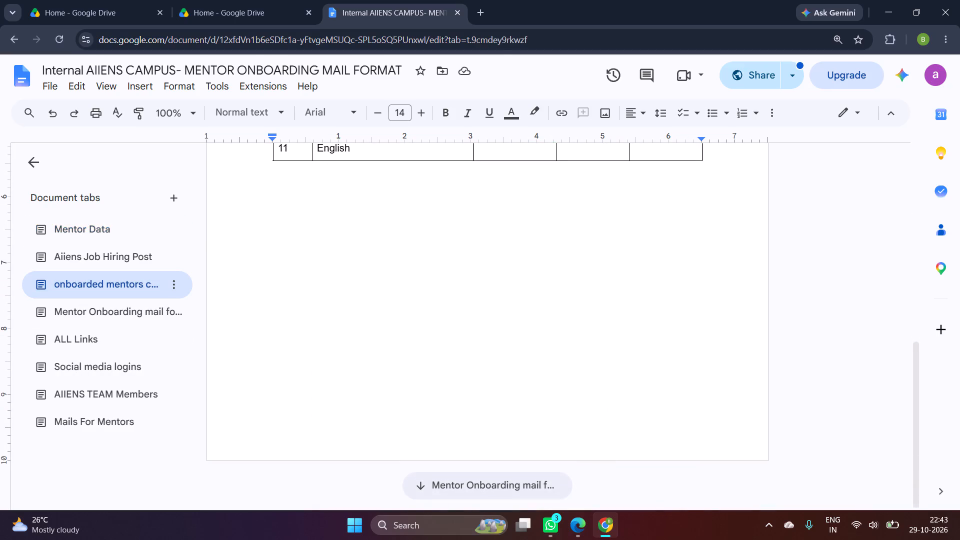
pyautogui.click(122, 311)
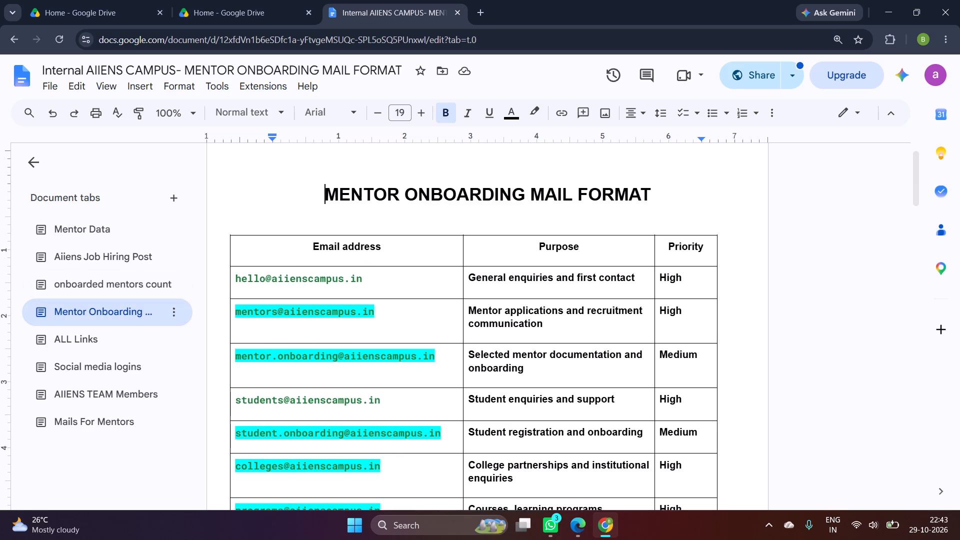
pyautogui.scroll(-6, 390, 353)
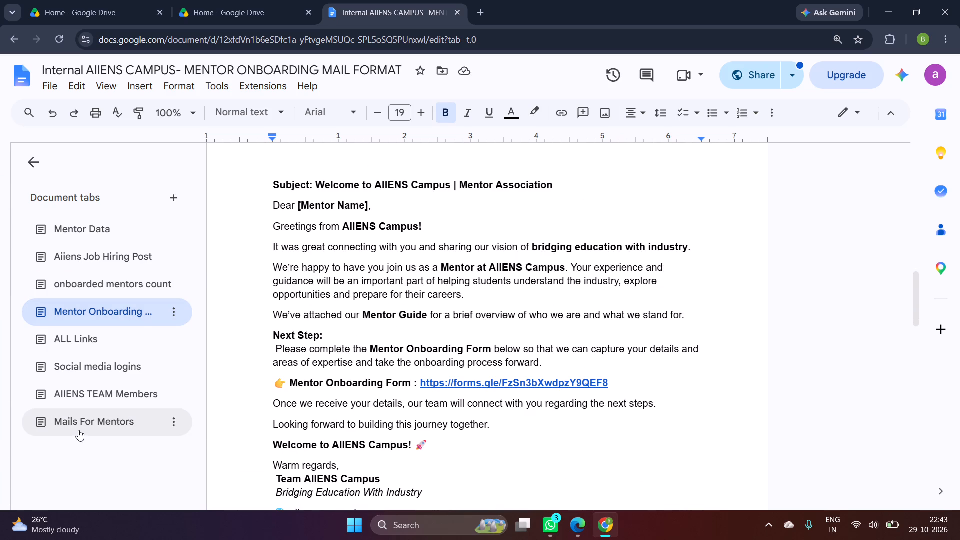
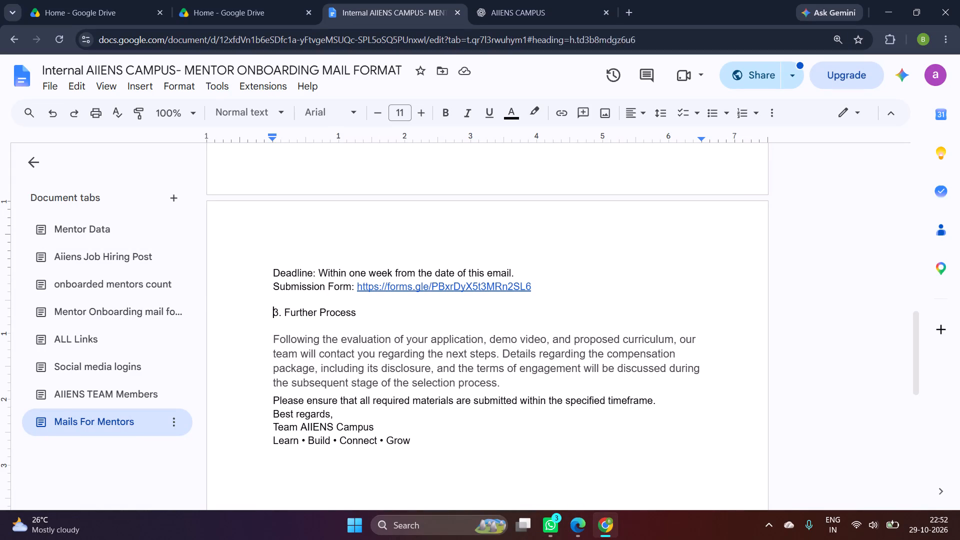
pyautogui.moveTo(276, 321); pyautogui.dragTo(526, 391)
pyautogui.press('BackSpace')
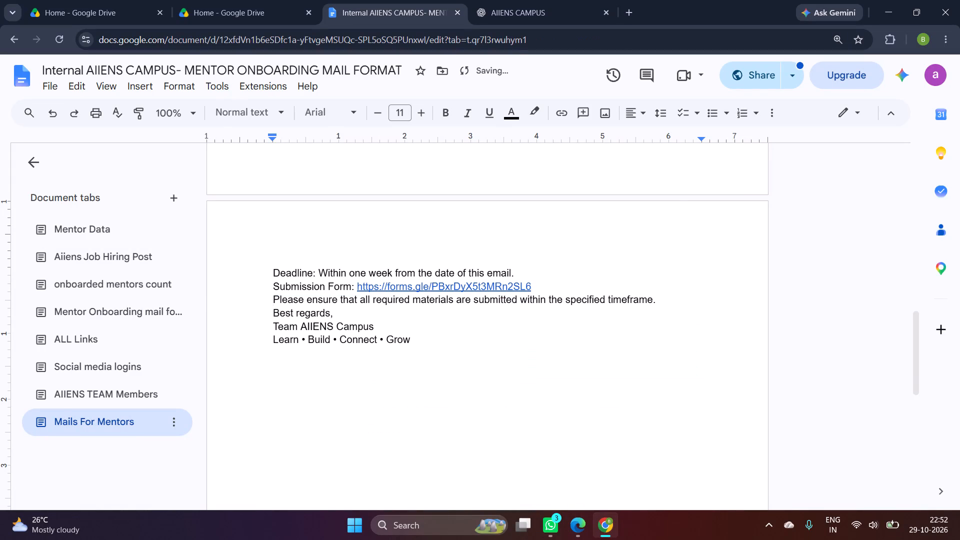
pyautogui.press('Return')
pyautogui.press('Up')
pyautogui.hotkey('ctrl', 'v')
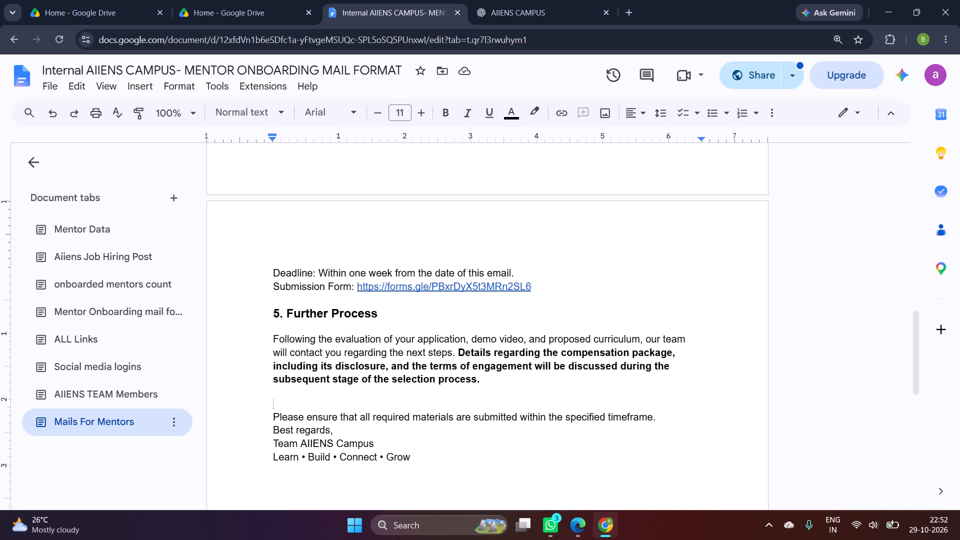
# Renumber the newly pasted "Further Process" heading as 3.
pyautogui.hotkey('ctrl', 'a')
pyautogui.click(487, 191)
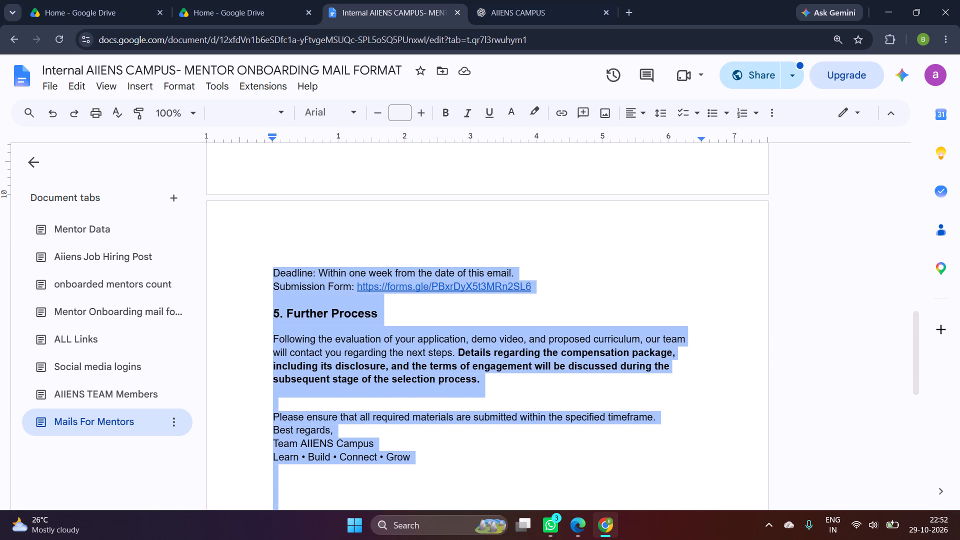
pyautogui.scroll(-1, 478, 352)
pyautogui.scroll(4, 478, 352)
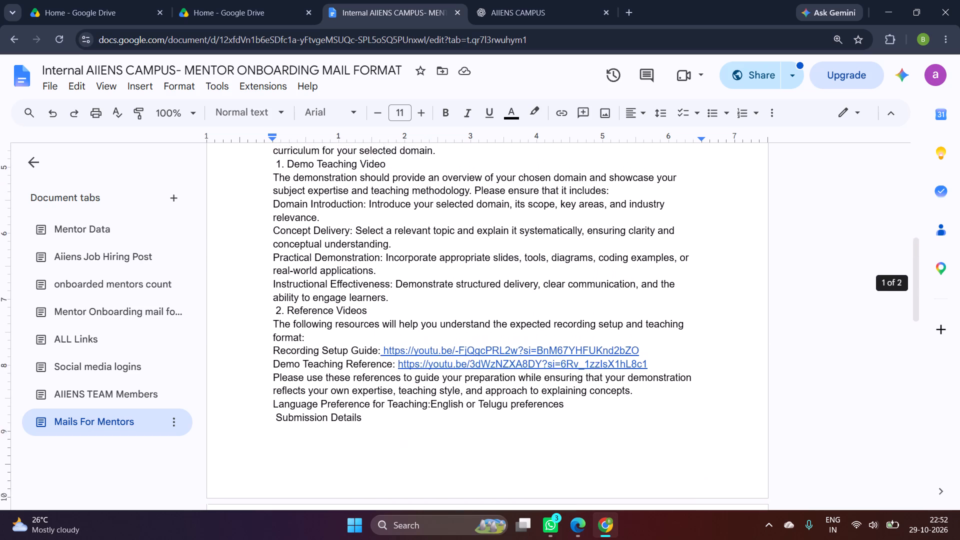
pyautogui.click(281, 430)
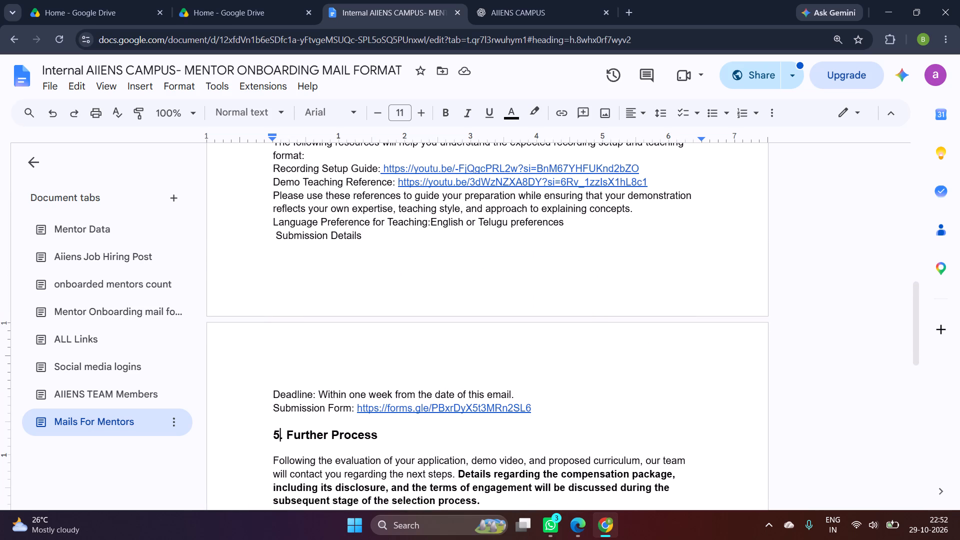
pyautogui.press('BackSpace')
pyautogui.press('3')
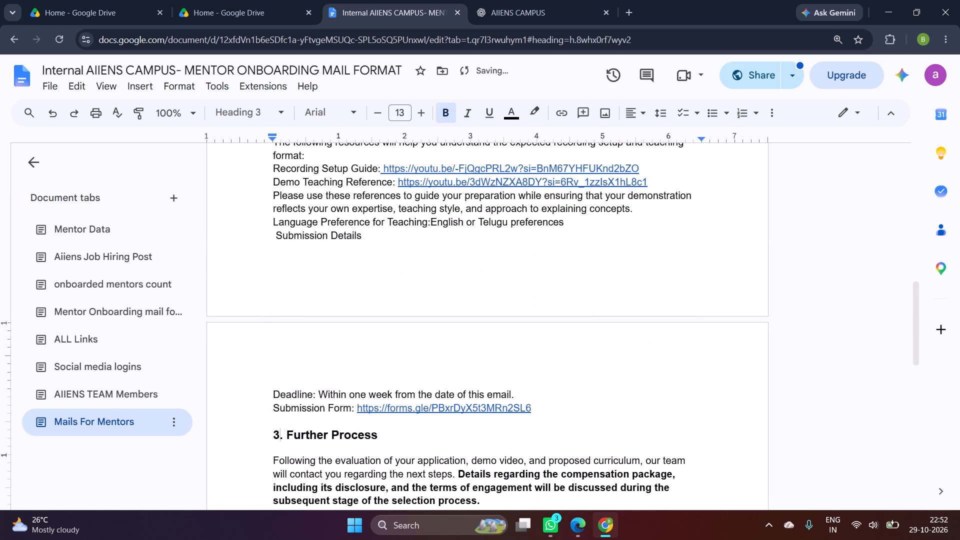
# Delete the whole "3. Further Process" heading, keeping the "Following the evaluation" paragraph on its own line below the Submission Form link.
pyautogui.press('Right')
pyautogui.press('Right')
pyautogui.press('Right')
pyautogui.press('Right')
pyautogui.press('Right')
pyautogui.press('Right')
pyautogui.press('Right')
pyautogui.press('Right')
pyautogui.press('Right')
pyautogui.press('Right')
pyautogui.press('Right')
pyautogui.press('Right')
pyautogui.press('Right')
pyautogui.press('Right')
pyautogui.press('Right')
pyautogui.press('Right')
pyautogui.press('Right')
pyautogui.press('Right')
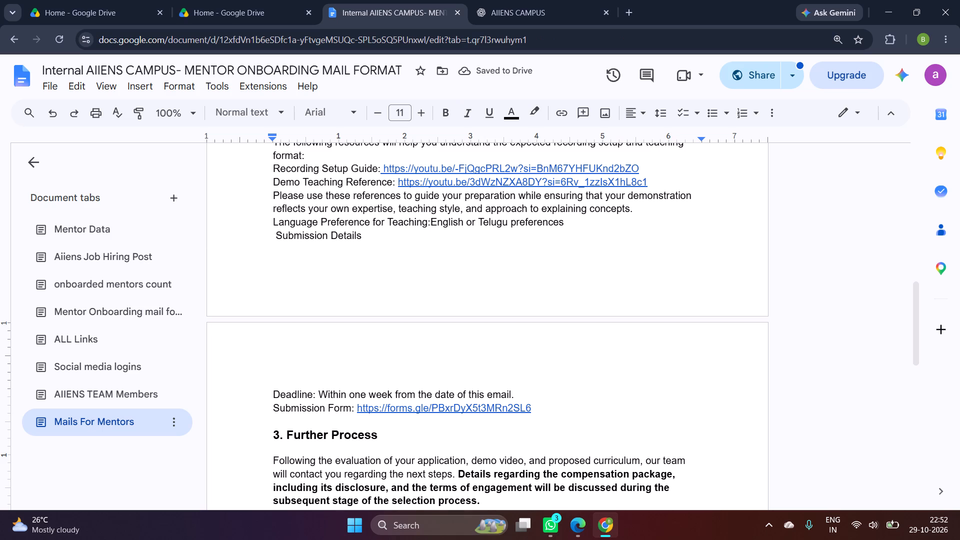
pyautogui.press('BackSpace')
pyautogui.press('BackSpace')
pyautogui.press('BackSpace')
pyautogui.press('BackSpace')
pyautogui.press('BackSpace')
pyautogui.press('BackSpace')
pyautogui.press('BackSpace')
pyautogui.press('BackSpace')
pyautogui.press('BackSpace')
pyautogui.press('BackSpace')
pyautogui.press('BackSpace')
pyautogui.press('BackSpace')
pyautogui.press('BackSpace')
pyautogui.press('BackSpace')
pyautogui.press('BackSpace')
pyautogui.press('BackSpace')
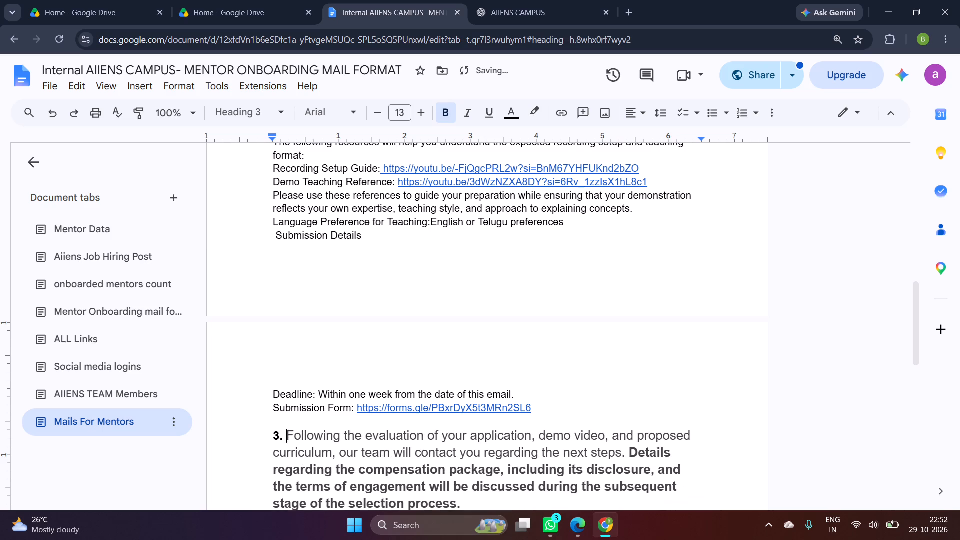
pyautogui.press('BackSpace')
pyautogui.press('BackSpace')
pyautogui.press('BackSpace')
pyautogui.press('BackSpace')
pyautogui.press('Return')
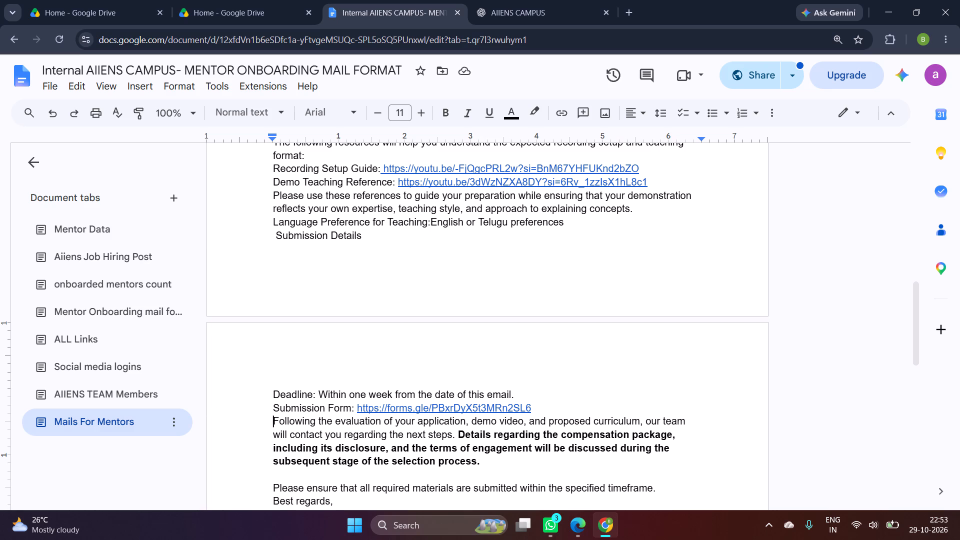
# Remove the bold formatting from the "Following the evaluation" paragraph.
pyautogui.moveTo(272, 420); pyautogui.dragTo(391, 468)
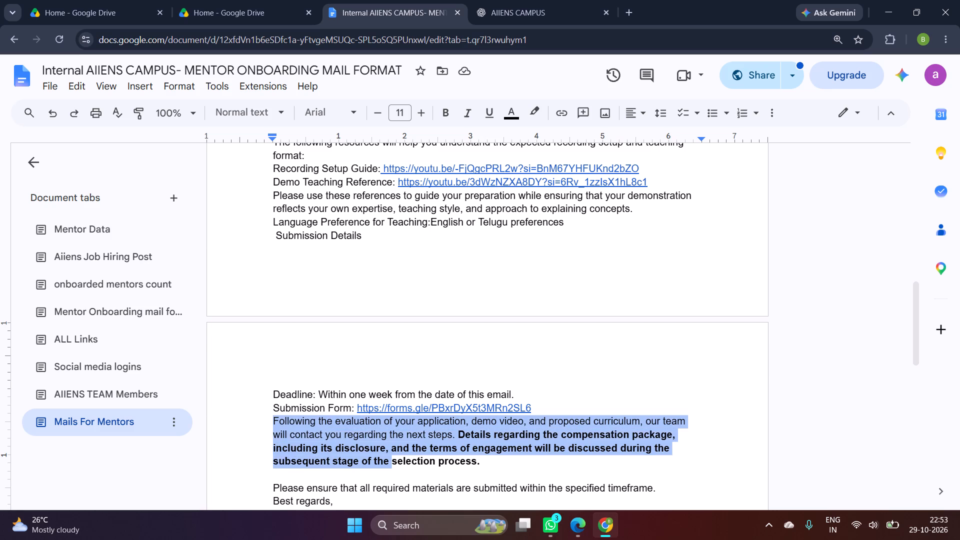
pyautogui.moveTo(391, 468); pyautogui.dragTo(429, 481)
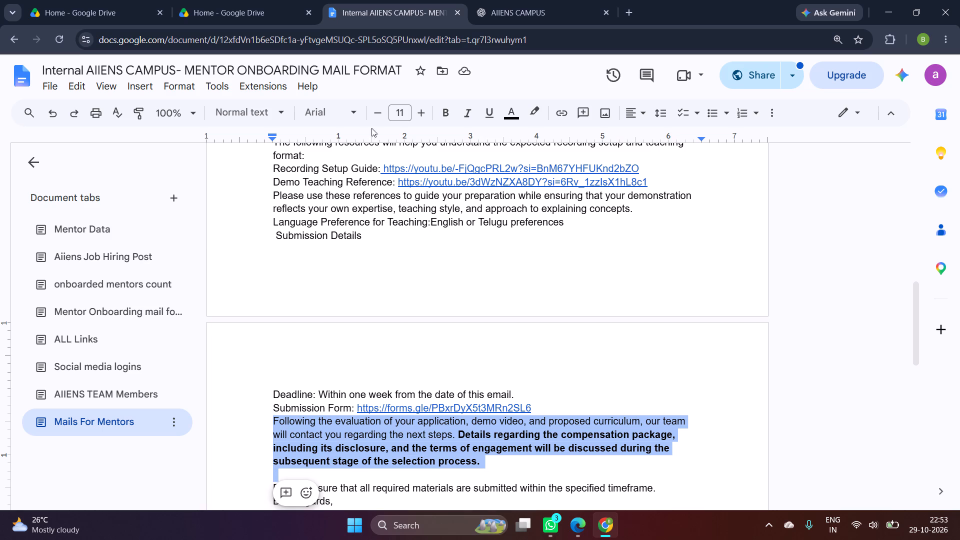
pyautogui.doubleClick(447, 114)
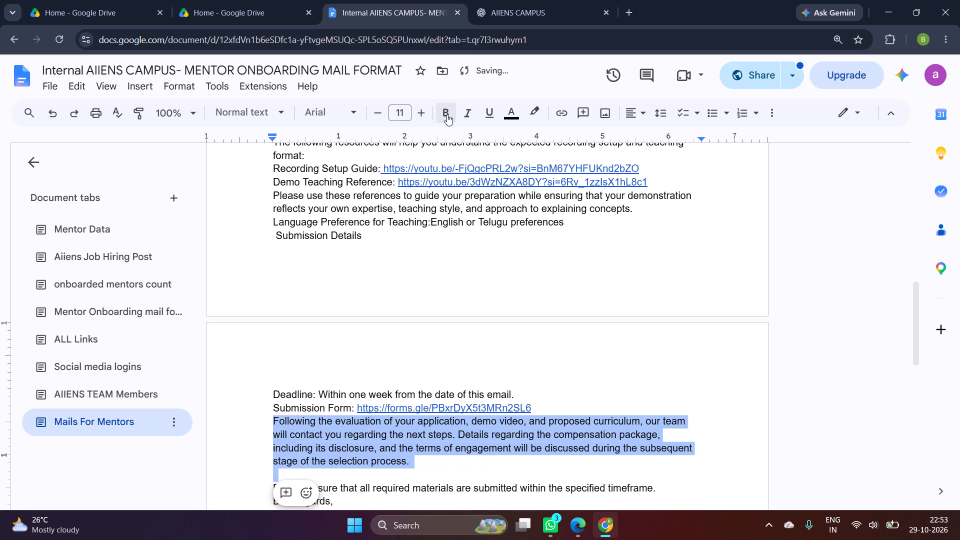
pyautogui.click(260, 389)
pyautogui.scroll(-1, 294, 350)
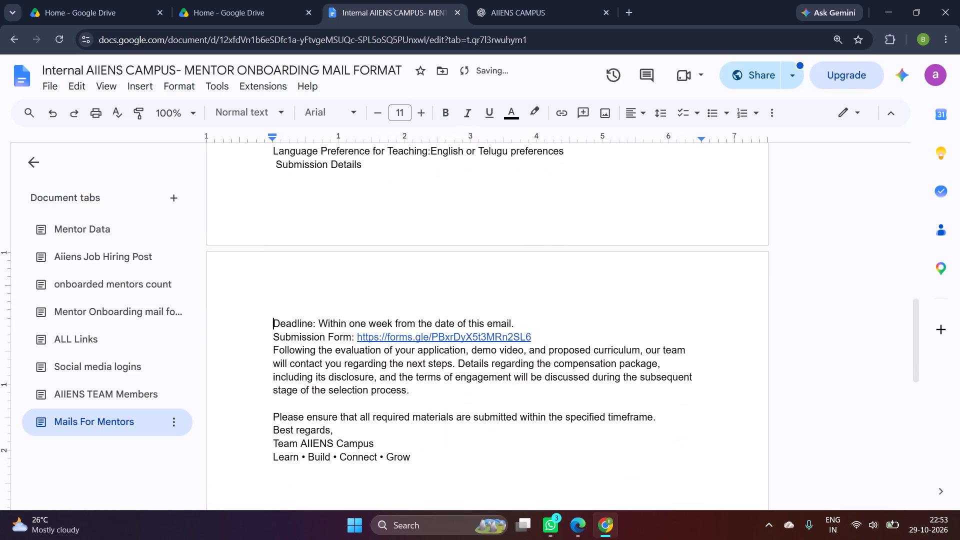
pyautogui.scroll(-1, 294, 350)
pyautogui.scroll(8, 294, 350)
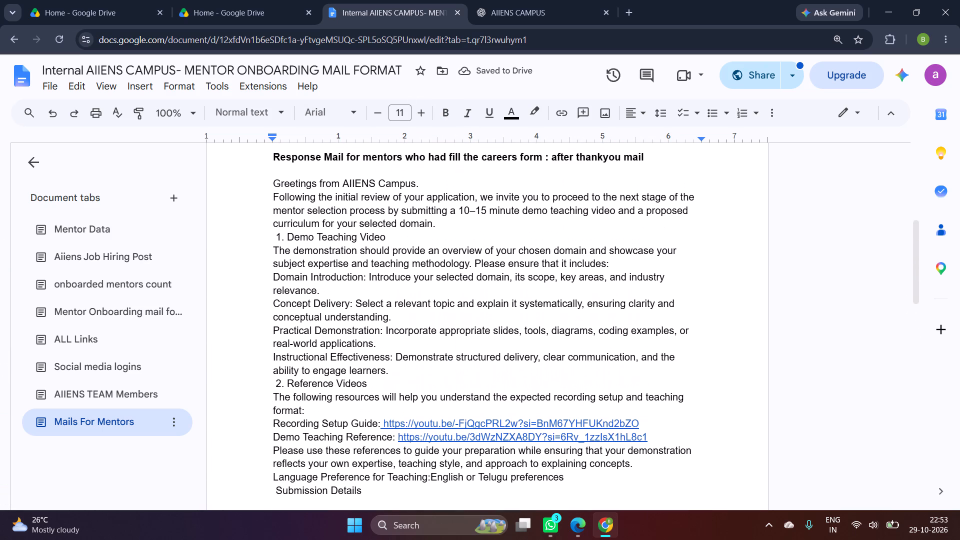
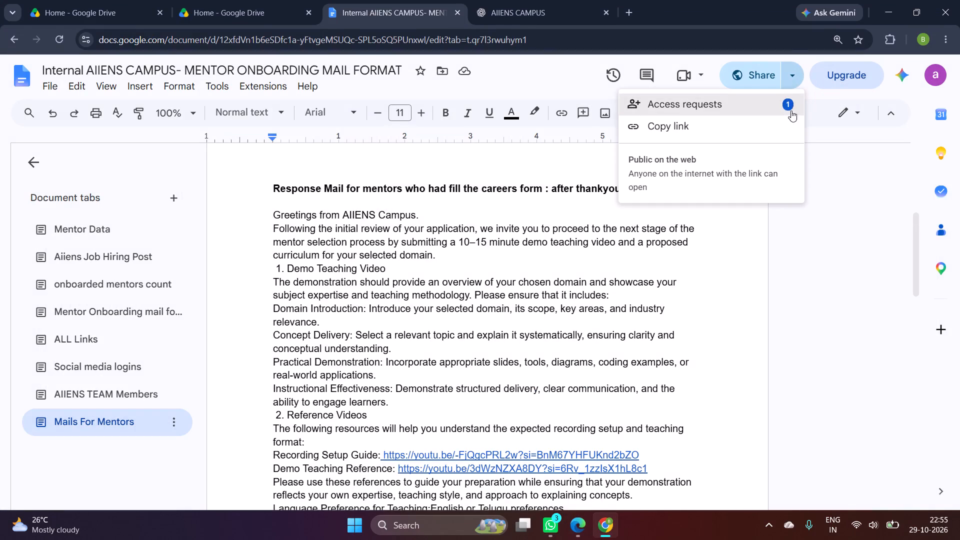
# Proofread the response mail for mentors from its opening greeting down to the Submission Details section.
pyautogui.click(839, 242)
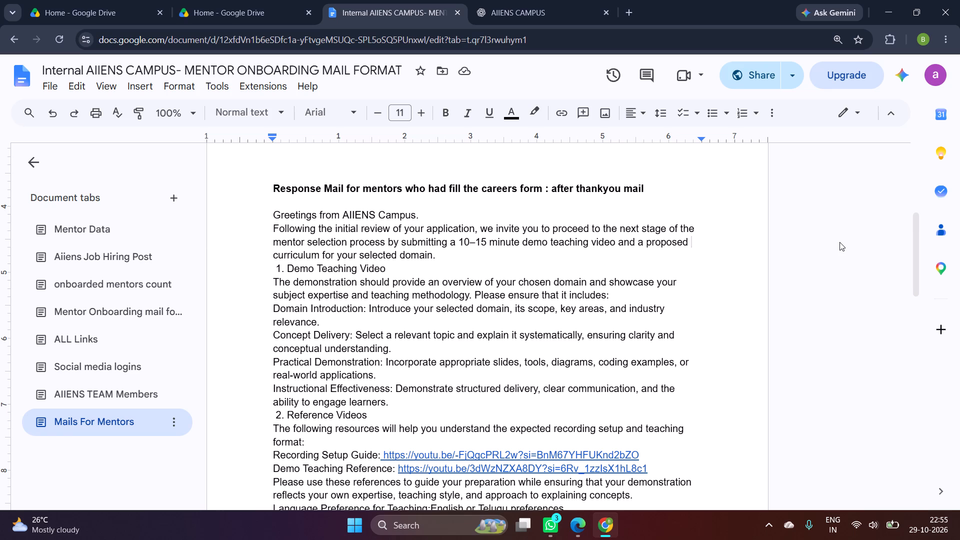
pyautogui.scroll(-1, 557, 435)
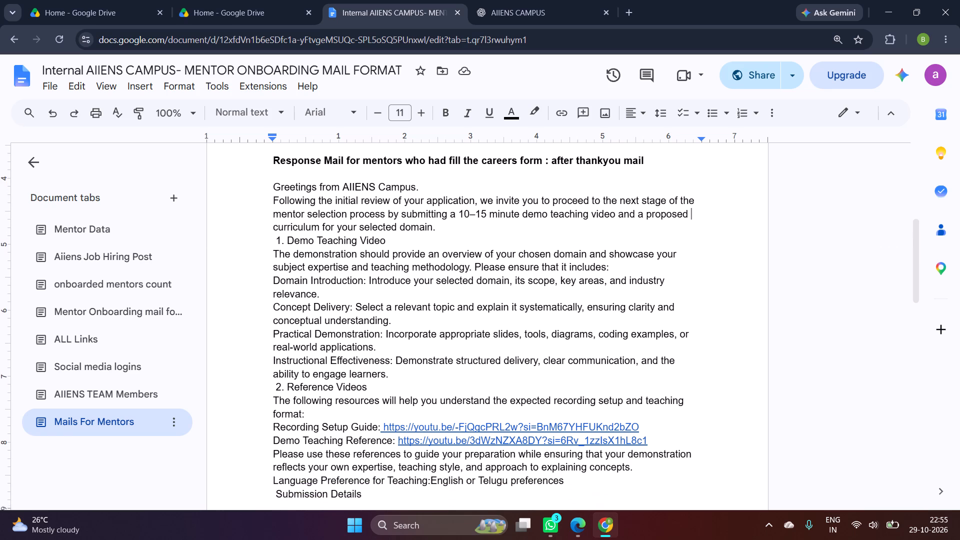
pyautogui.scroll(-1, 557, 435)
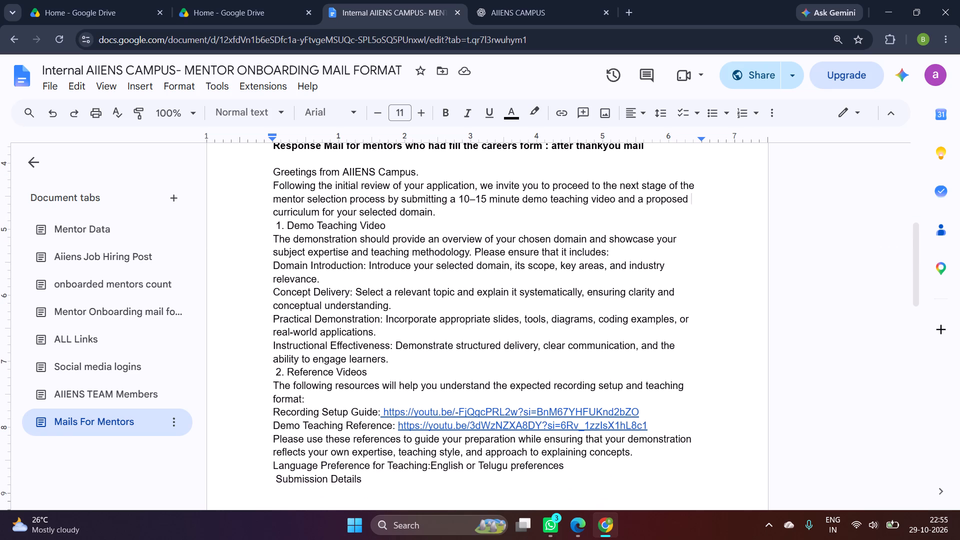
pyautogui.scroll(-1, 557, 435)
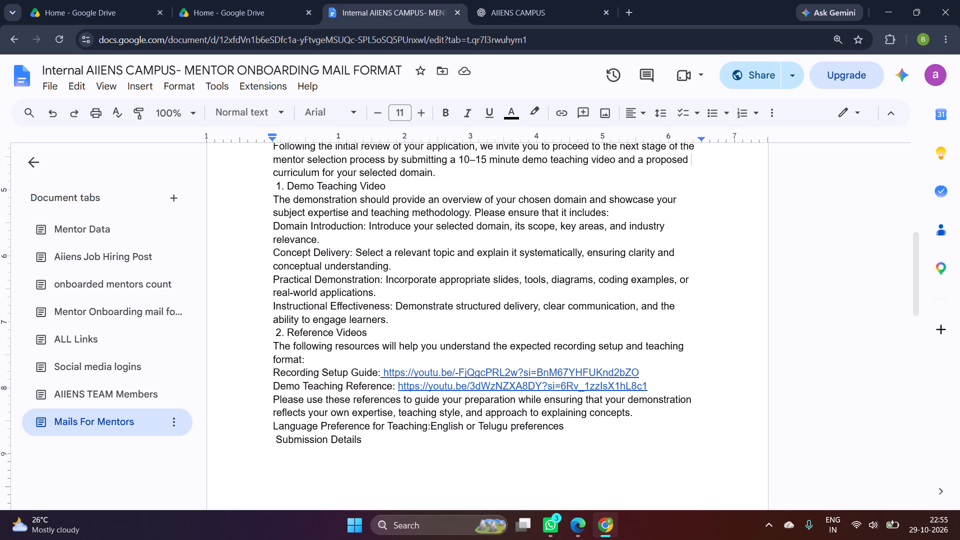
pyautogui.scroll(-1, 557, 435)
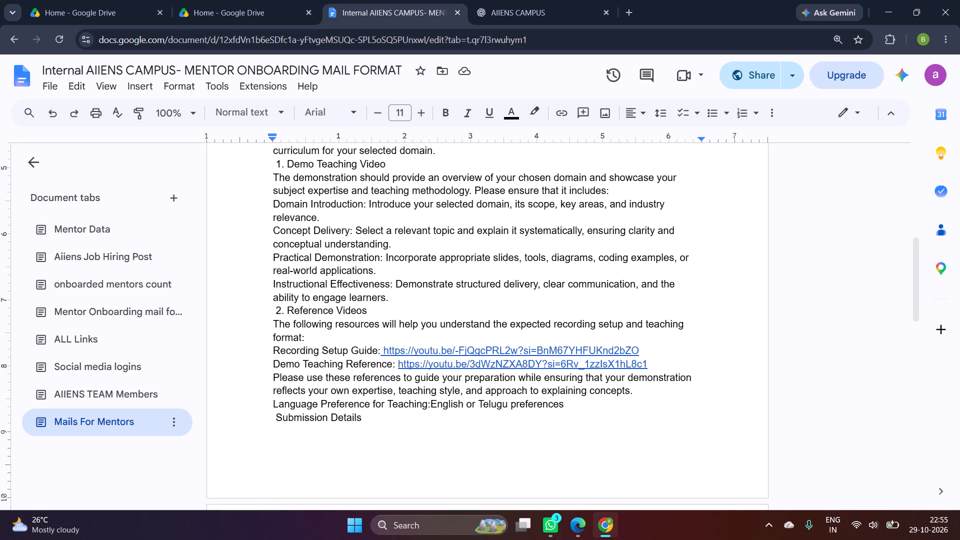
pyautogui.scroll(-1, 488, 408)
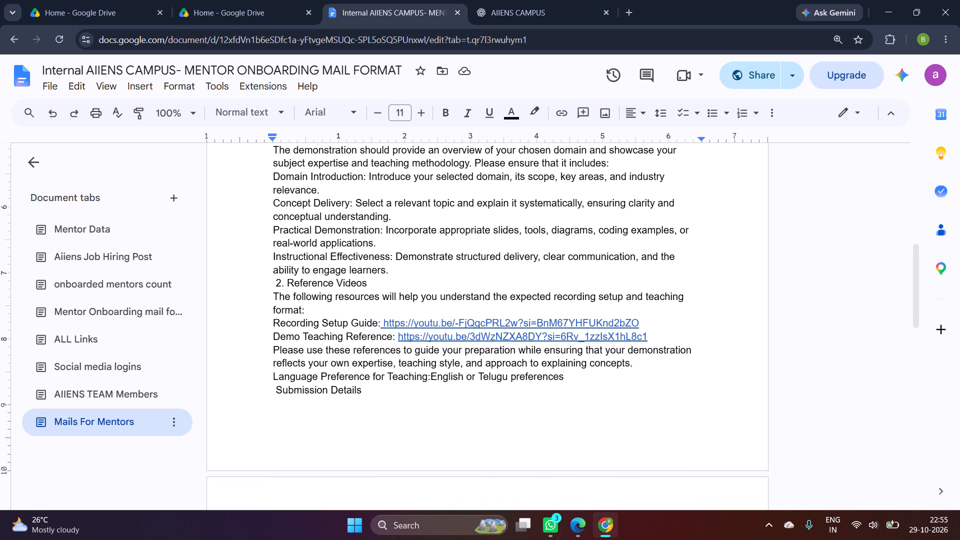
pyautogui.scroll(-1, 488, 408)
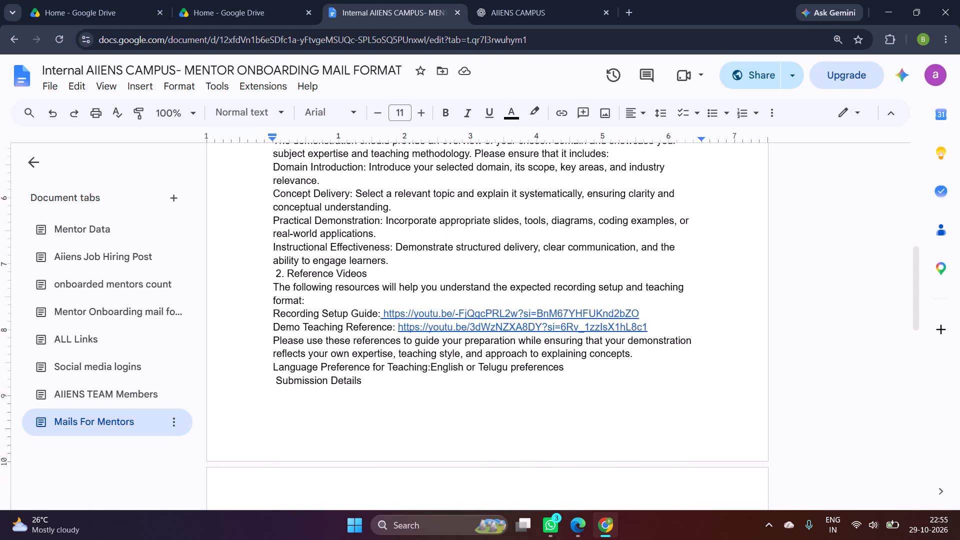
pyautogui.scroll(-4, 488, 408)
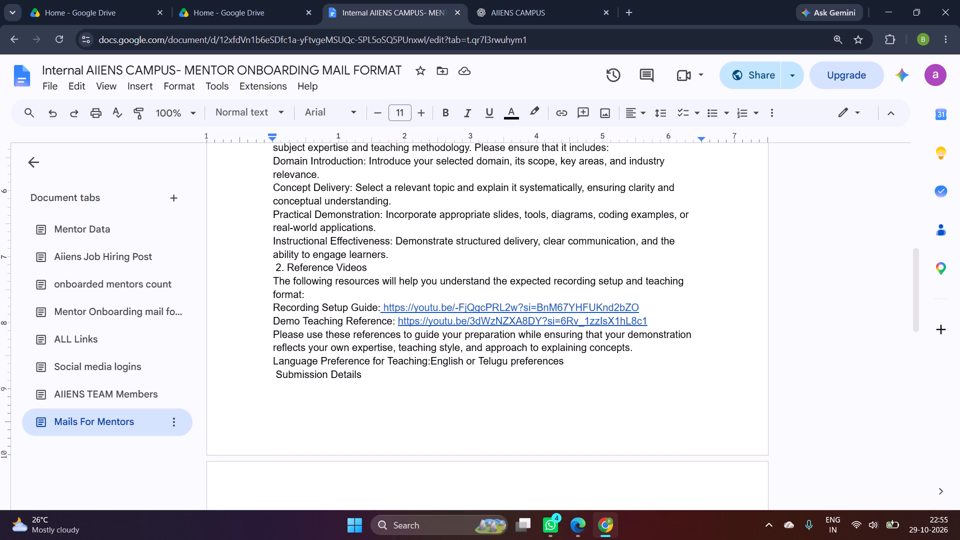
pyautogui.scroll(-1, 488, 408)
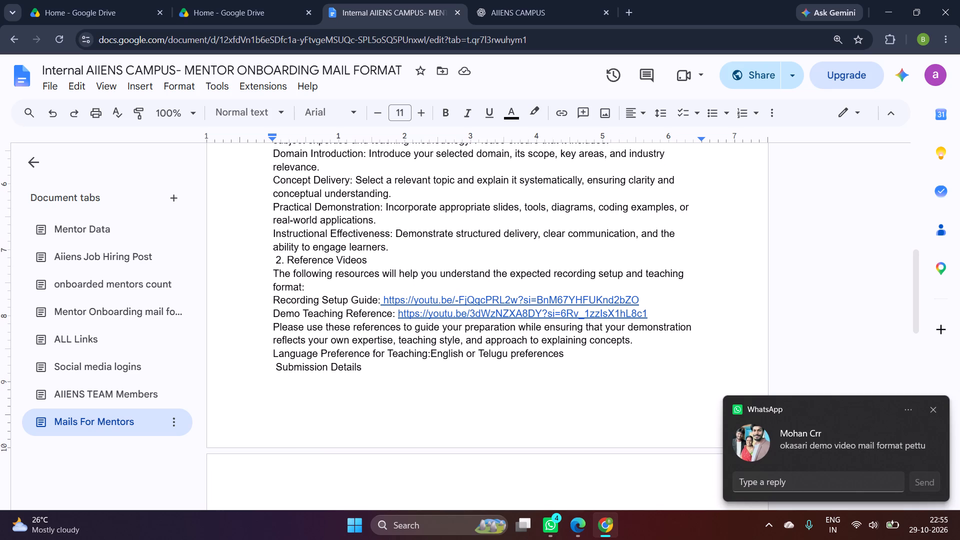
pyautogui.scroll(-1, 488, 408)
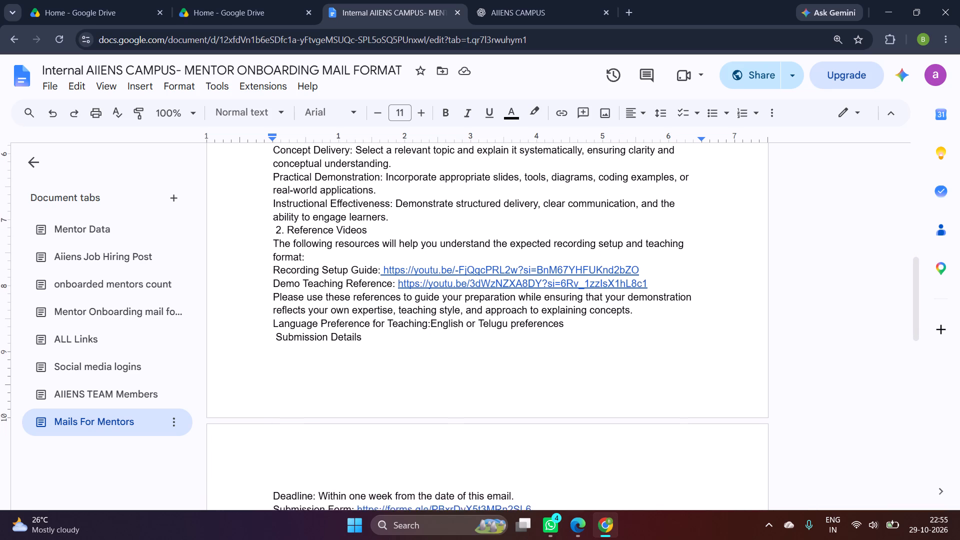
pyautogui.scroll(-1, 488, 408)
# Insert a space after the colon in the "Language Preference for Teaching:" line.
pyautogui.click(429, 310)
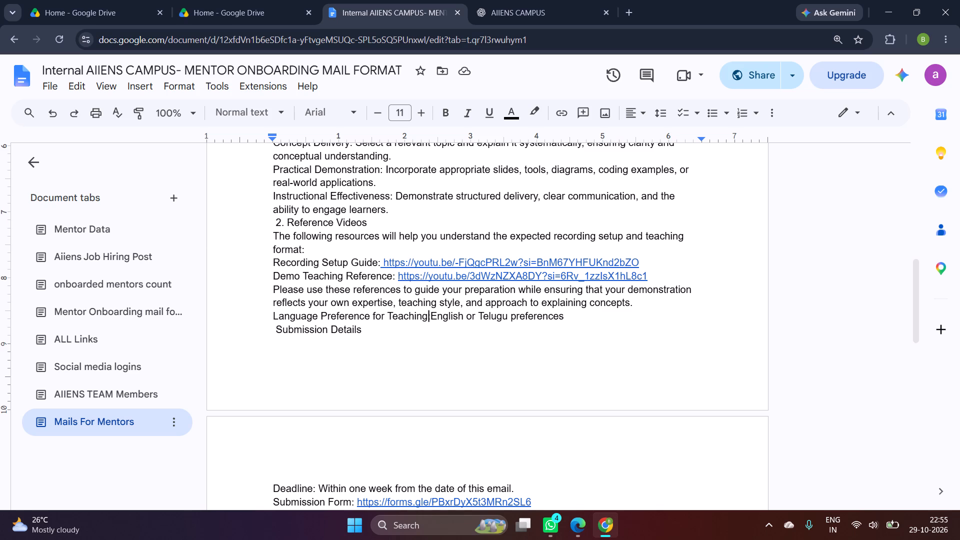
pyautogui.press('Up')
pyautogui.press('Down')
pyautogui.press('Right')
pyautogui.press('space')
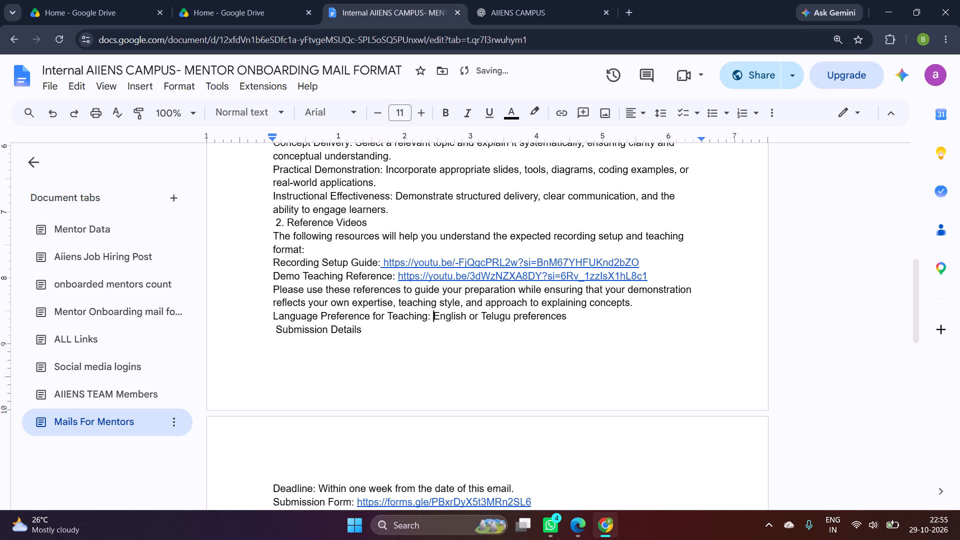
# Delete the word "preferences" after "English or Telugu" in the language preference line.
pyautogui.click(514, 314)
pyautogui.click(576, 315)
pyautogui.press('BackSpace')
pyautogui.press('BackSpace')
pyautogui.press('BackSpace')
pyautogui.press('BackSpace')
pyautogui.press('BackSpace')
pyautogui.press('BackSpace')
pyautogui.press('BackSpace')
pyautogui.press('BackSpace')
pyautogui.press('BackSpace')
pyautogui.press('BackSpace')
pyautogui.press('BackSpace')
pyautogui.press('BackSpace')
pyautogui.press('space')
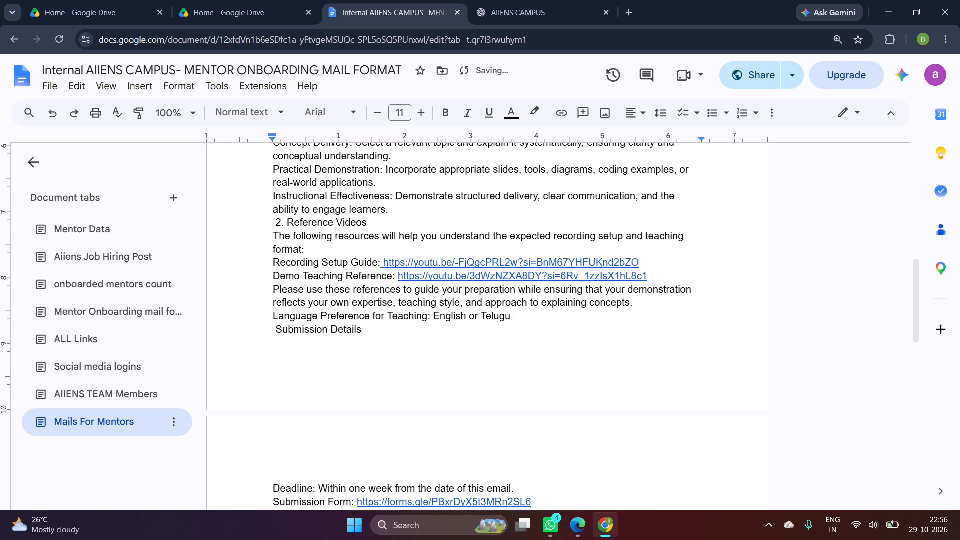
# Number the "Submission Details" heading as "3." and remove the space in front of its text.
pyautogui.scroll(-3, 474, 328)
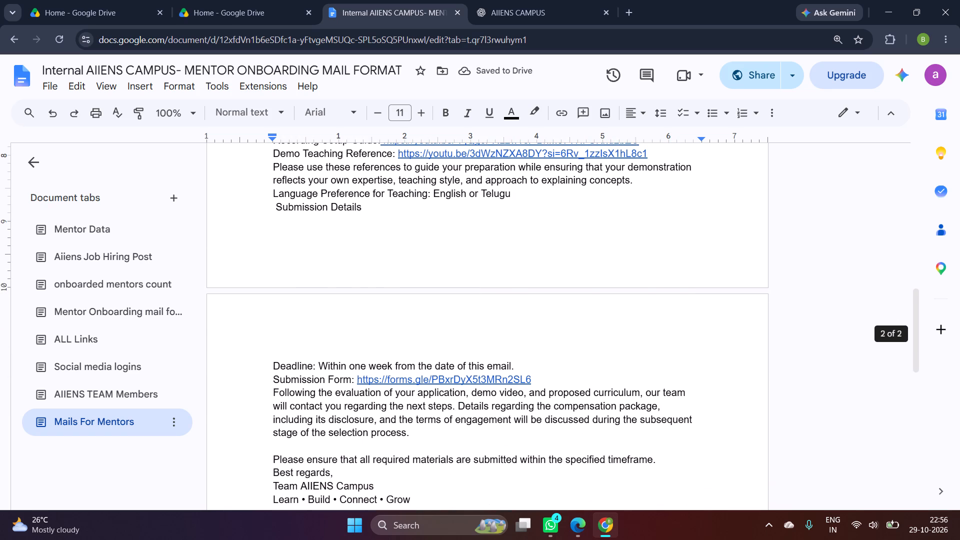
pyautogui.scroll(1, 474, 328)
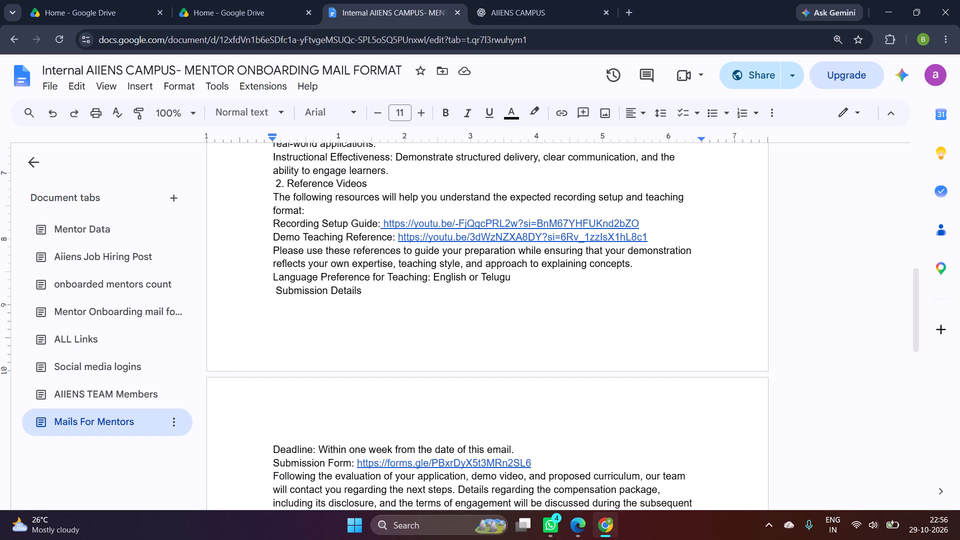
pyautogui.click(331, 282)
pyautogui.press('Down')
pyautogui.press('Left')
pyautogui.press('Left')
pyautogui.press('Left')
pyautogui.press('Left')
pyautogui.press('Left')
pyautogui.press('Left')
pyautogui.press('Left')
pyautogui.press('Left')
pyautogui.press('Left')
pyautogui.press('Left')
pyautogui.press('Left')
pyautogui.press('Left')
pyautogui.write('3.')
pyautogui.press('Right')
pyautogui.press('BackSpace')
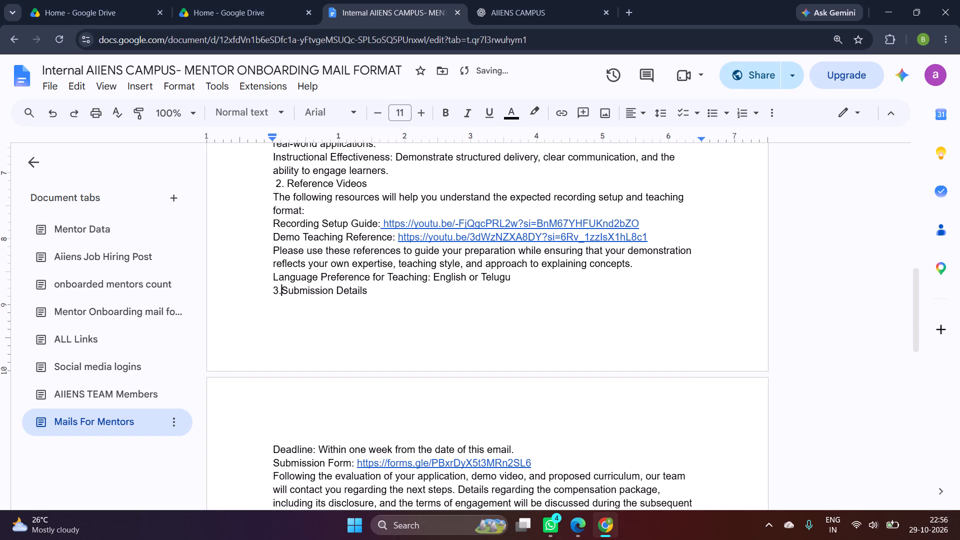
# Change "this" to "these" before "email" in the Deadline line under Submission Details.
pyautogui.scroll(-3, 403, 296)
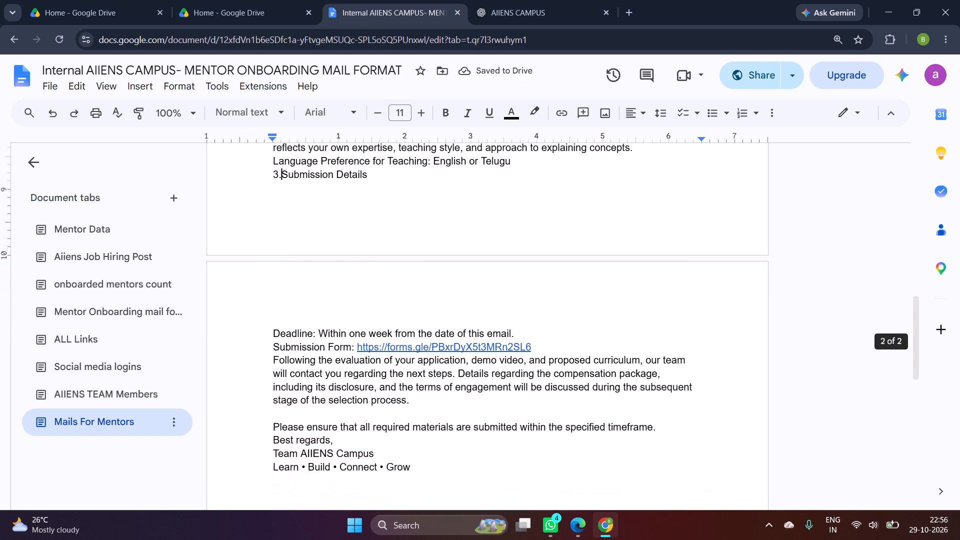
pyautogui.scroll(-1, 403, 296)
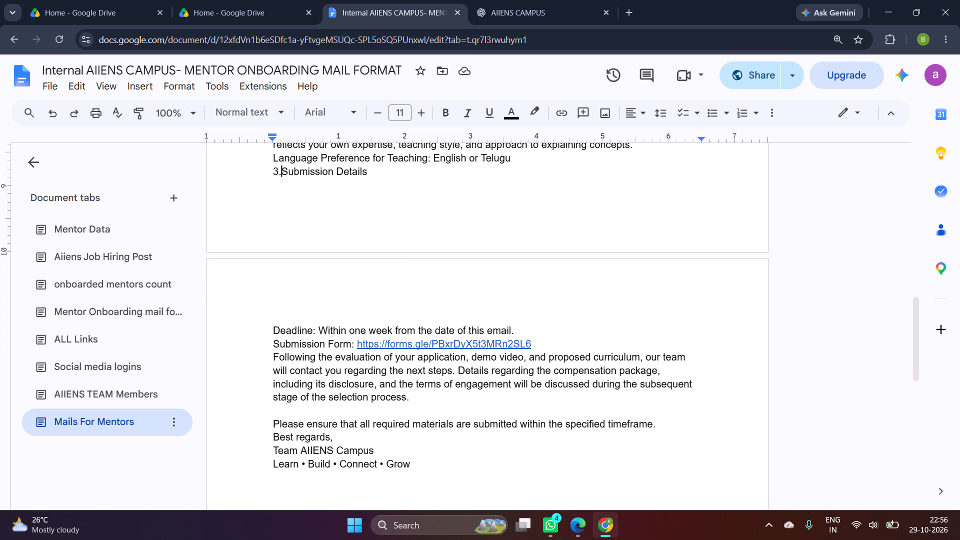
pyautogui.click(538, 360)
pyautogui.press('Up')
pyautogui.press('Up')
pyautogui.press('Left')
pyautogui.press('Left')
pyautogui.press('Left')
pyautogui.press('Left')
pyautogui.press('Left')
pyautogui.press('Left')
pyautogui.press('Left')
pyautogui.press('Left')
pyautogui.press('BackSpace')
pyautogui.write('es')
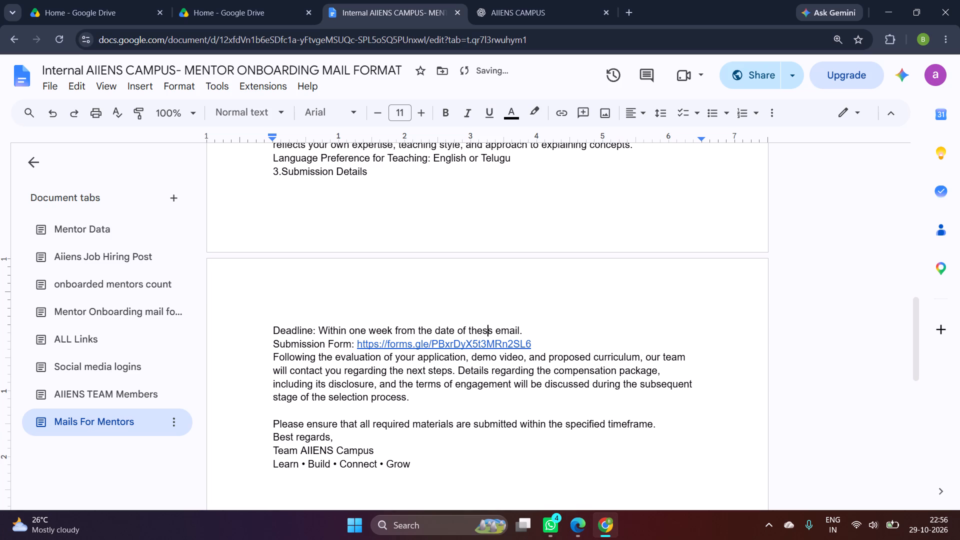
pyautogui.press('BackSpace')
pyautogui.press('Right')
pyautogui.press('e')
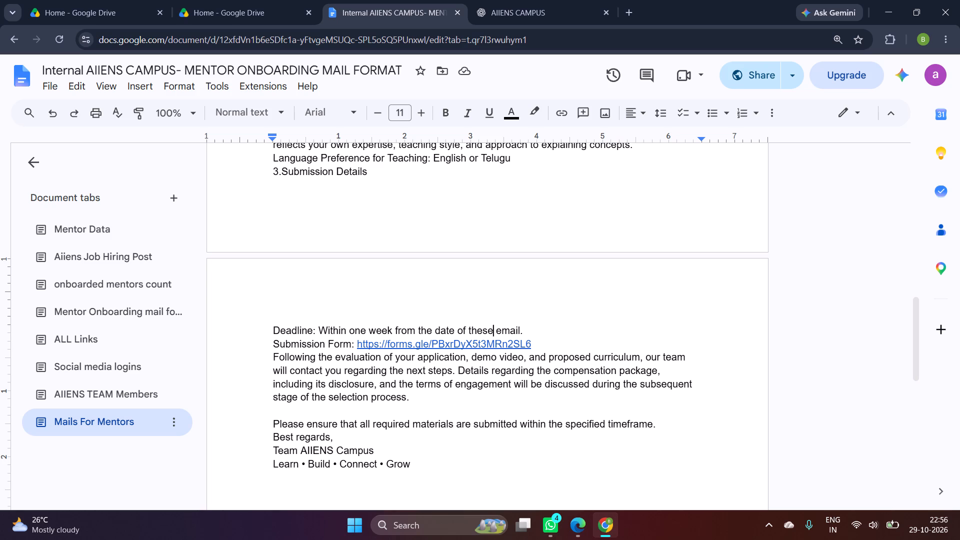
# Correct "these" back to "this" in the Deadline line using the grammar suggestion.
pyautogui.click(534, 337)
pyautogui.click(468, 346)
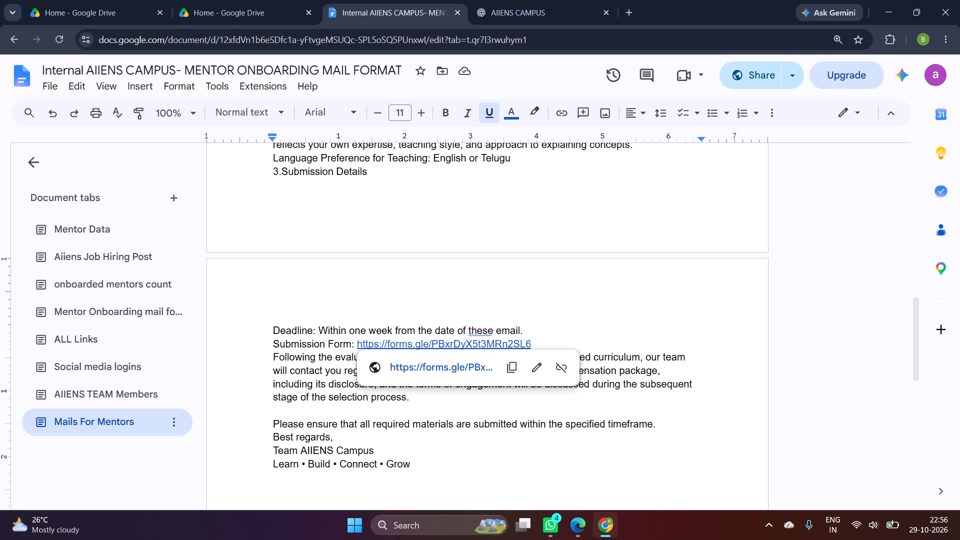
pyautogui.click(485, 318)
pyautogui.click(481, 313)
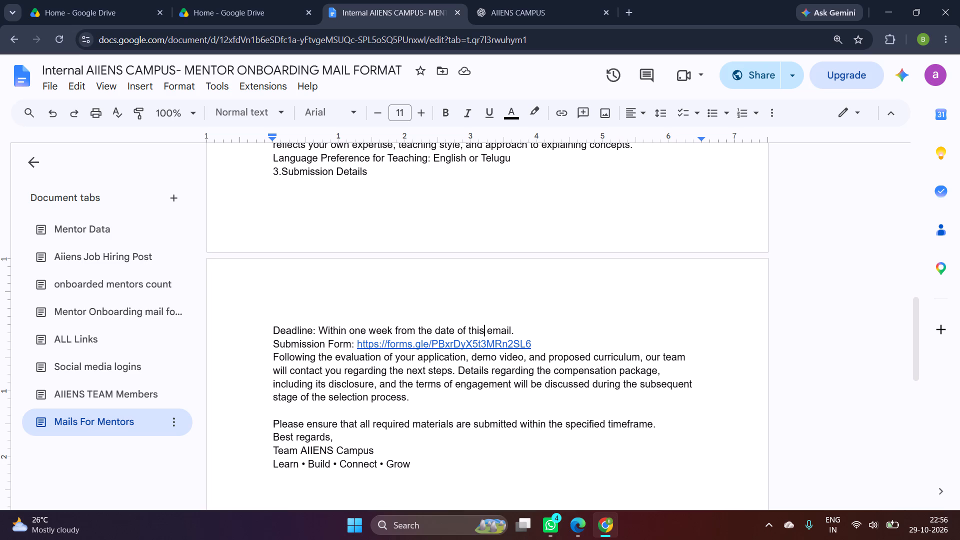
# Delete the empty line above the "Please ensure that all required materials" sentence.
pyautogui.click(322, 425)
pyautogui.press('Up')
pyautogui.press('BackSpace')
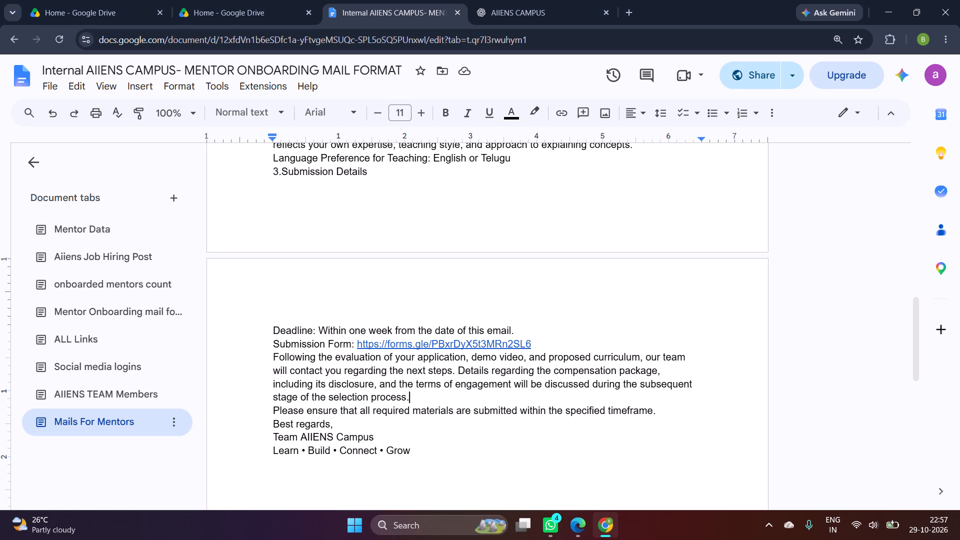
# Copy the full response mail body, from below its bold title through the "Learn • Build • Connect • Grow" line.
pyautogui.hotkey('ctrl', 'a')
pyautogui.click(322, 425)
pyautogui.scroll(4, 327, 120)
pyautogui.scroll(5, 291, 204)
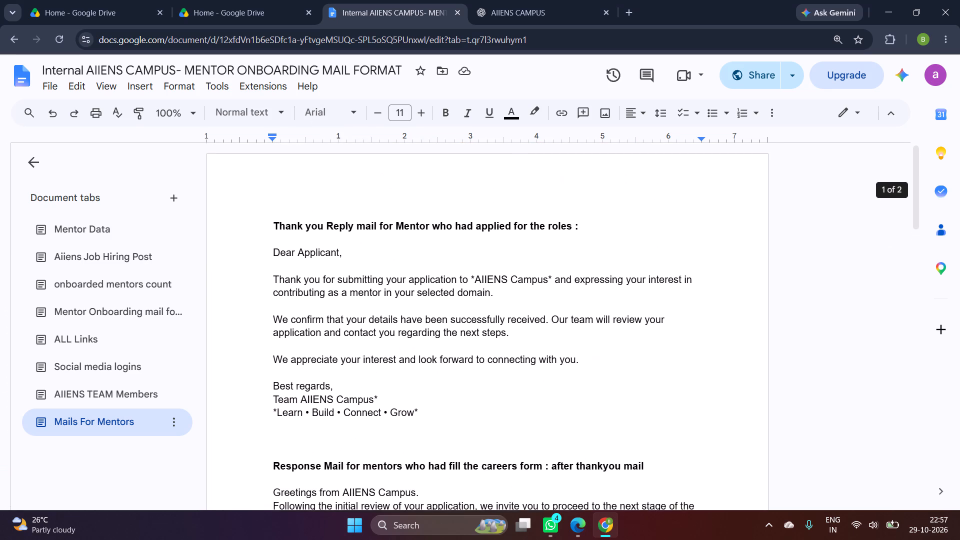
pyautogui.scroll(-2, 253, 354)
pyautogui.click(242, 269)
pyautogui.press('Down')
pyautogui.press('Down')
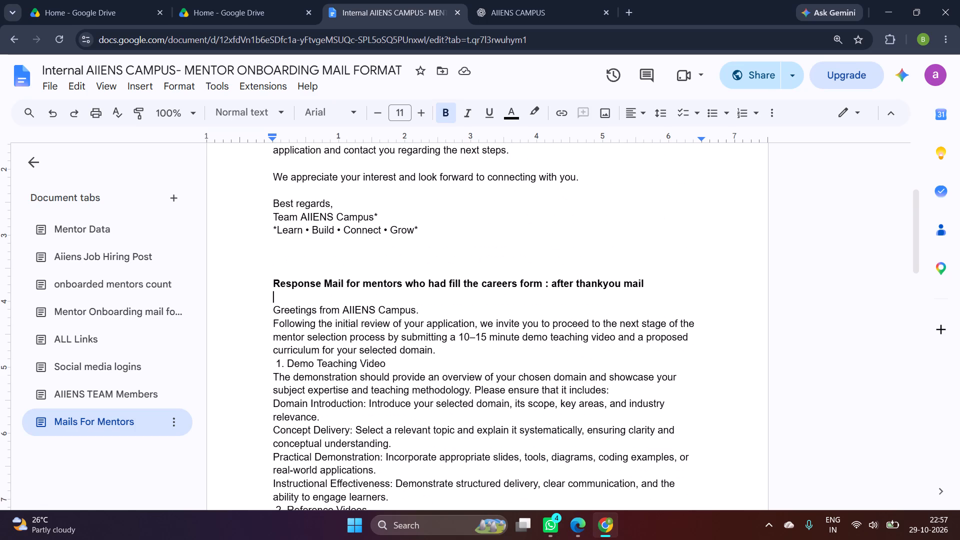
pyautogui.press('Down')
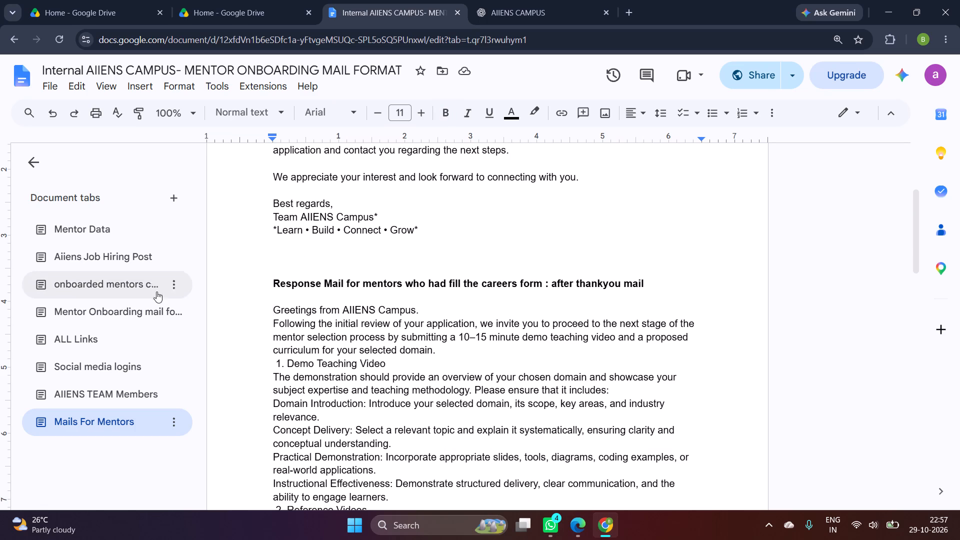
pyautogui.moveTo(269, 292); pyautogui.dragTo(306, 532)
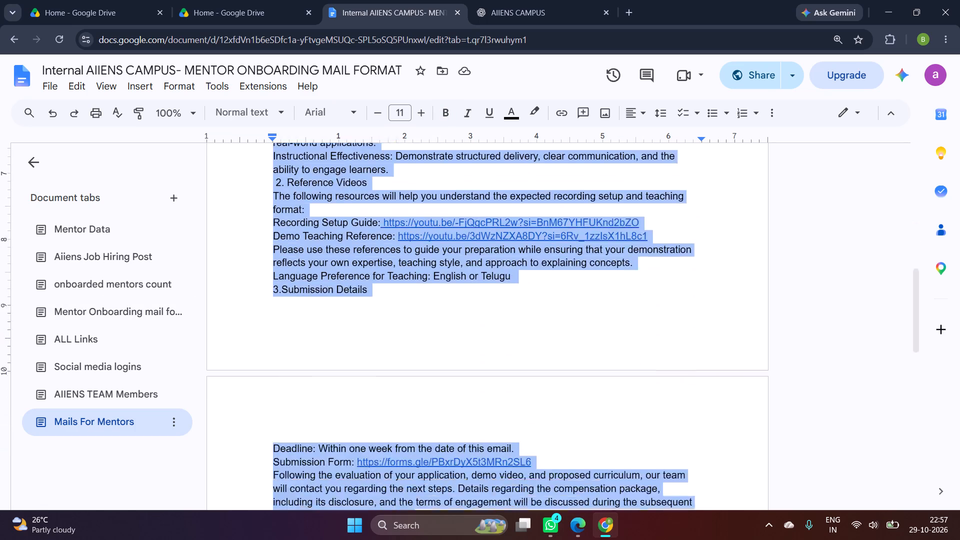
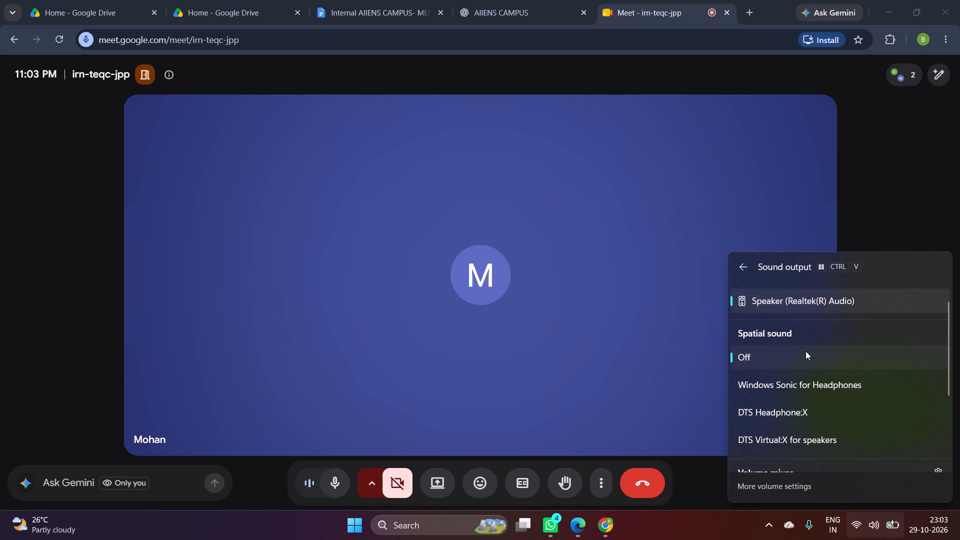
# Select Speaker (Realtek(R) Audio) as the output device and look over the remaining sound output options.
pyautogui.scroll(1, 774, 304)
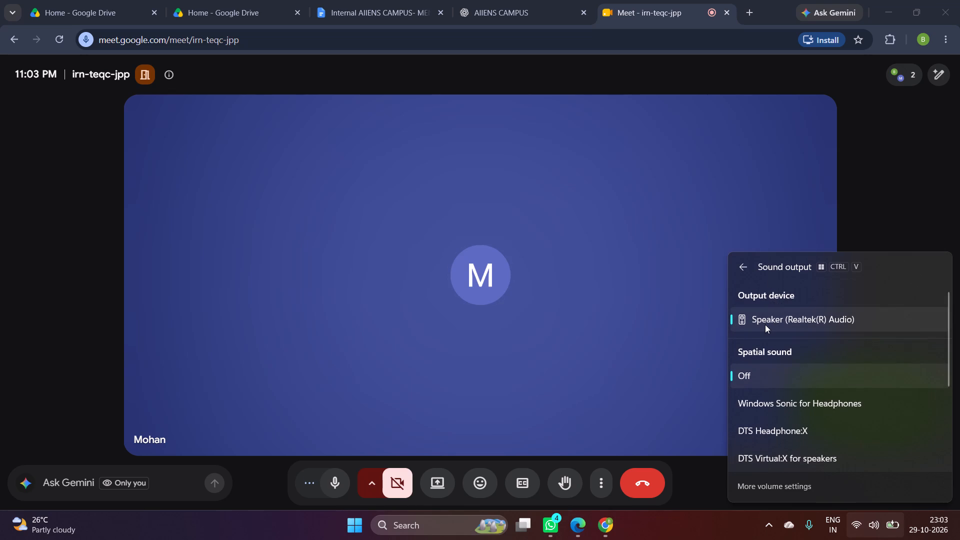
pyautogui.click(765, 324)
pyautogui.scroll(-1, 842, 412)
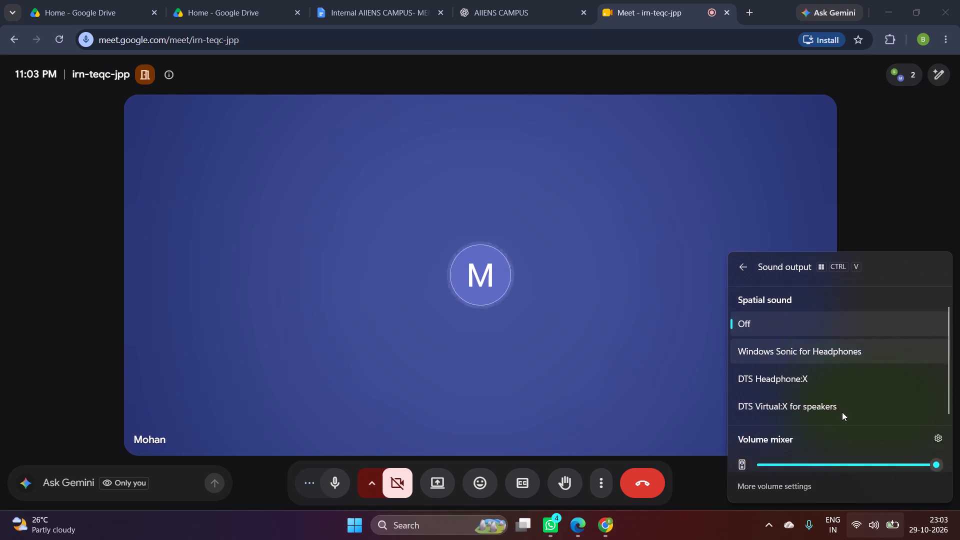
pyautogui.scroll(-2, 842, 412)
pyautogui.scroll(3, 795, 316)
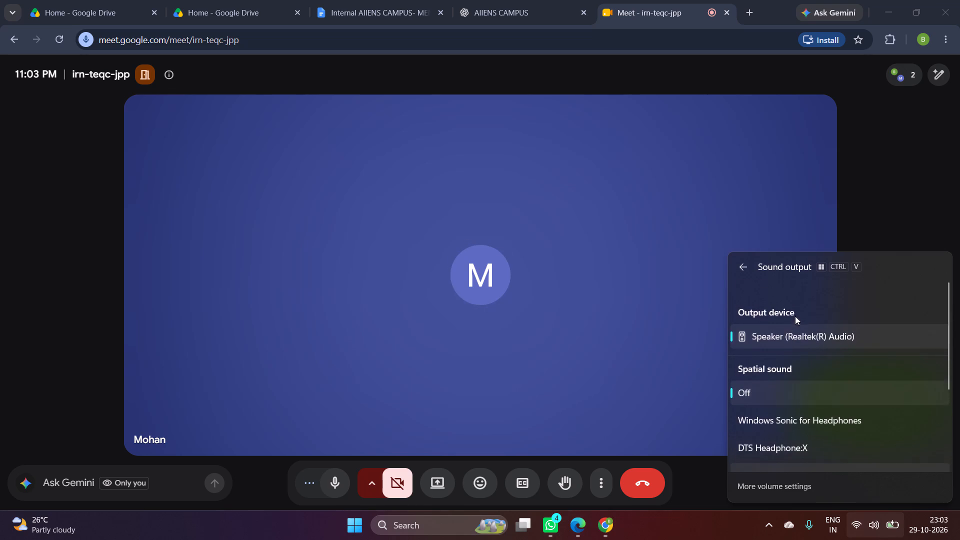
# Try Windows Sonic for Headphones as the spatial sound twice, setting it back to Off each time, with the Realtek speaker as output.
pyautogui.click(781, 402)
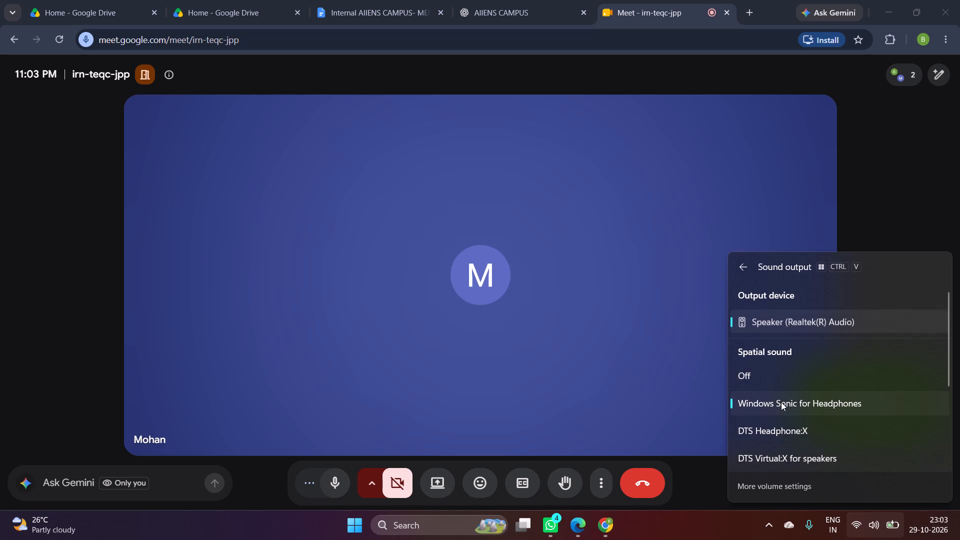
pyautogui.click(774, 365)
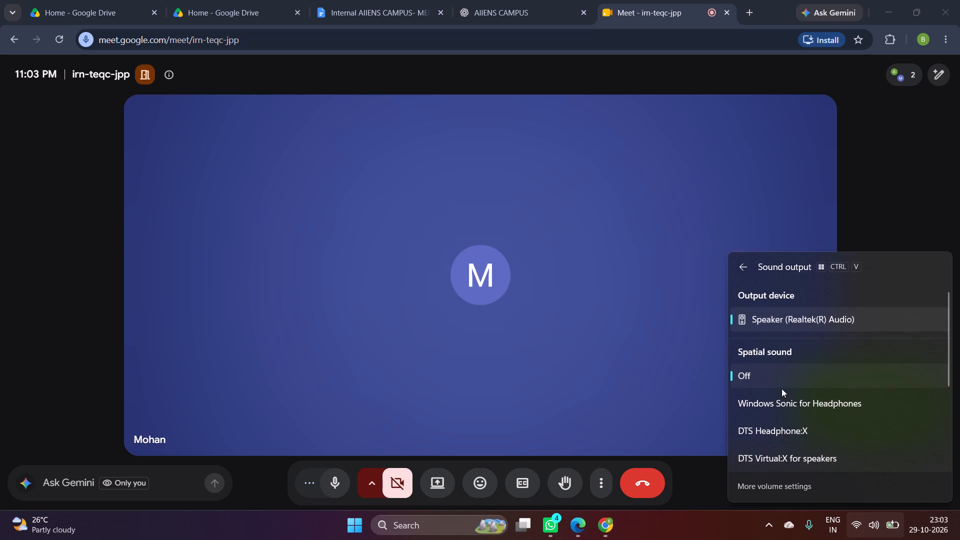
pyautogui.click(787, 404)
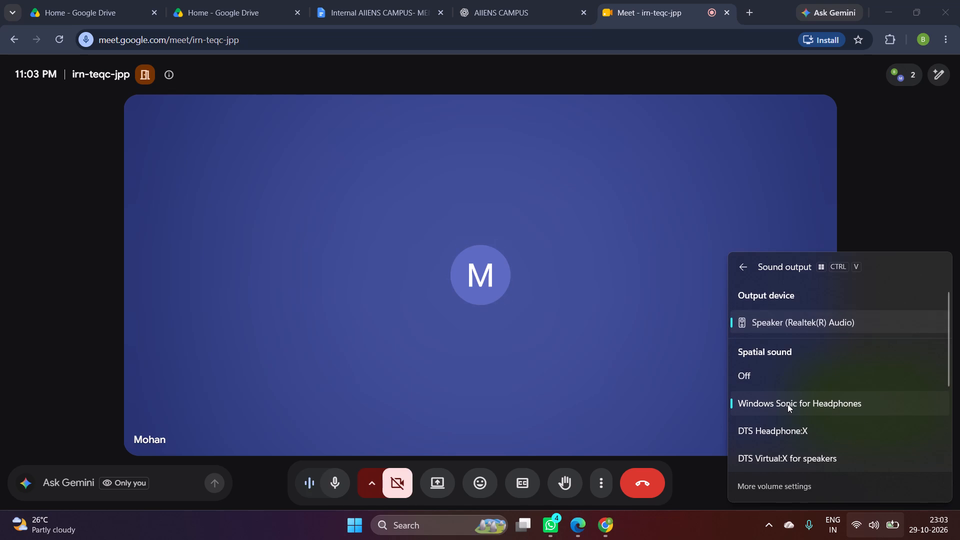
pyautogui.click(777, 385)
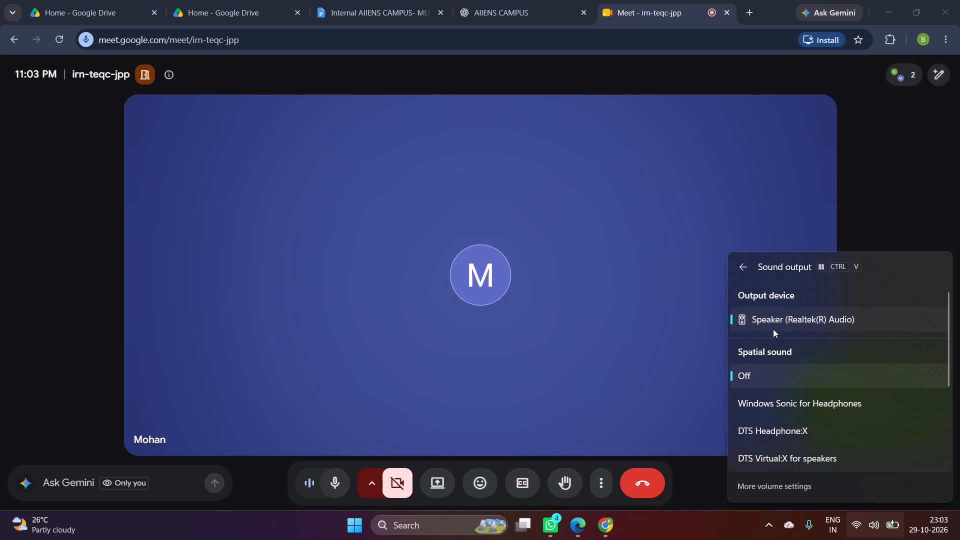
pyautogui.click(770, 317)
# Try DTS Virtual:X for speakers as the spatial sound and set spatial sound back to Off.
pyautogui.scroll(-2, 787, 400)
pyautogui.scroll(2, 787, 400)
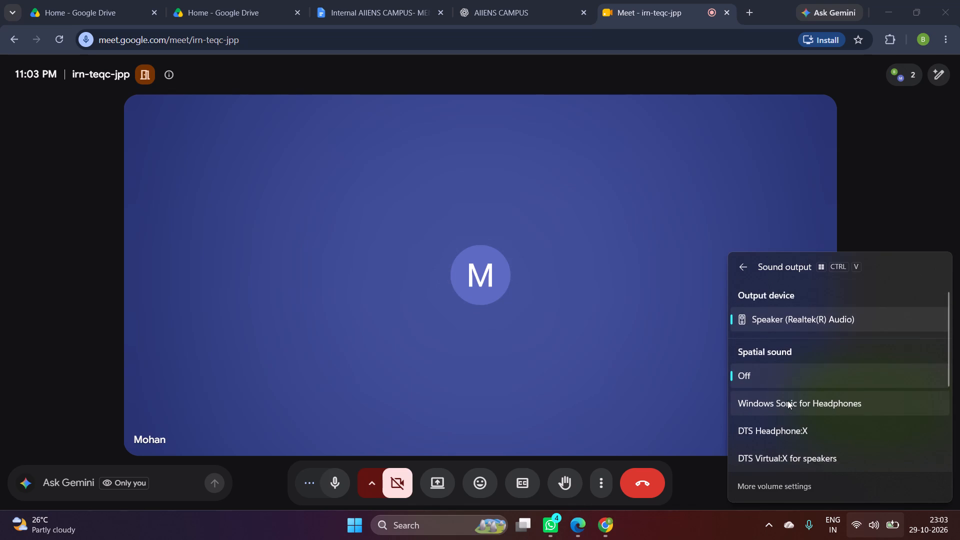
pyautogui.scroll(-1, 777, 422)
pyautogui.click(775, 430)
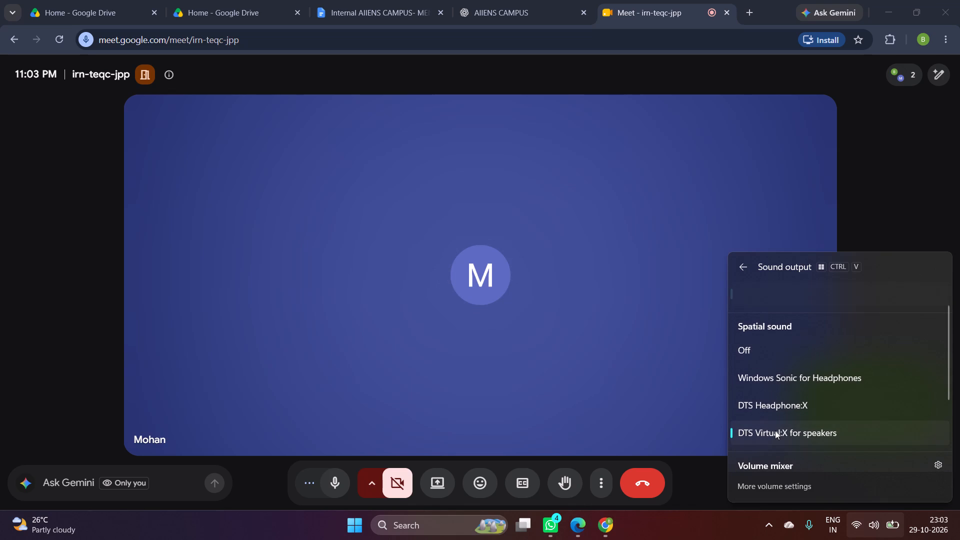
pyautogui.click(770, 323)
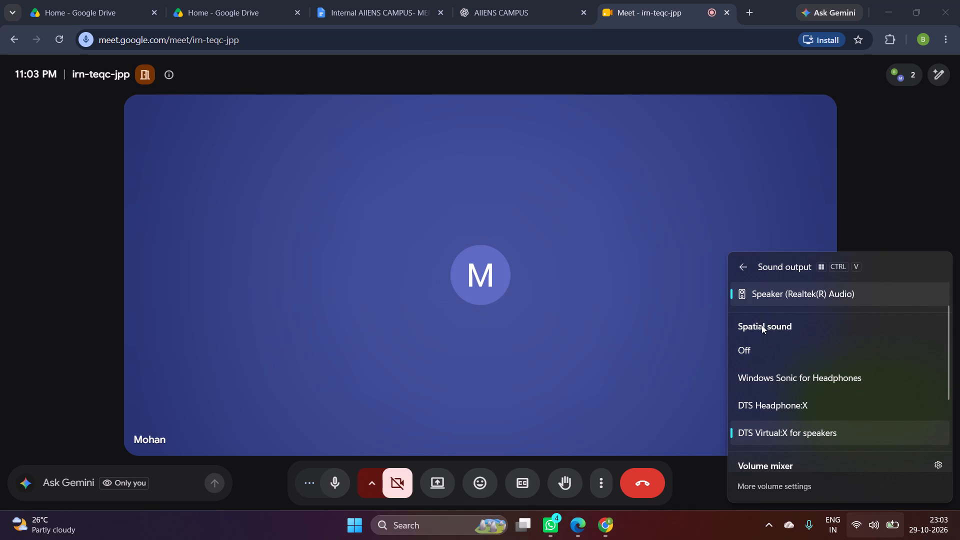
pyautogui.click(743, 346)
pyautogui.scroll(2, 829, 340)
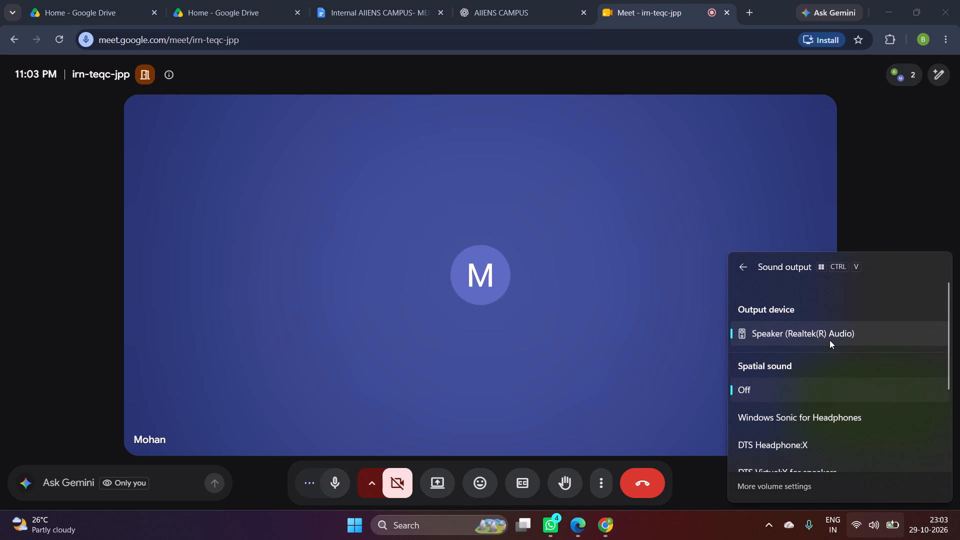
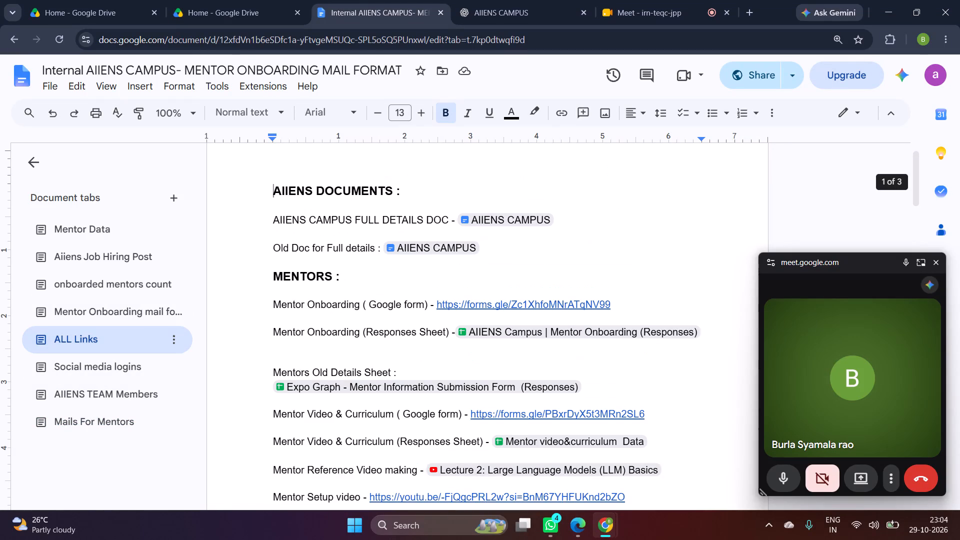
# Look through the ALL Links page of the document, from the AIIENS documents and mentor links to the social media and feedback form links.
pyautogui.scroll(-12, 392, 344)
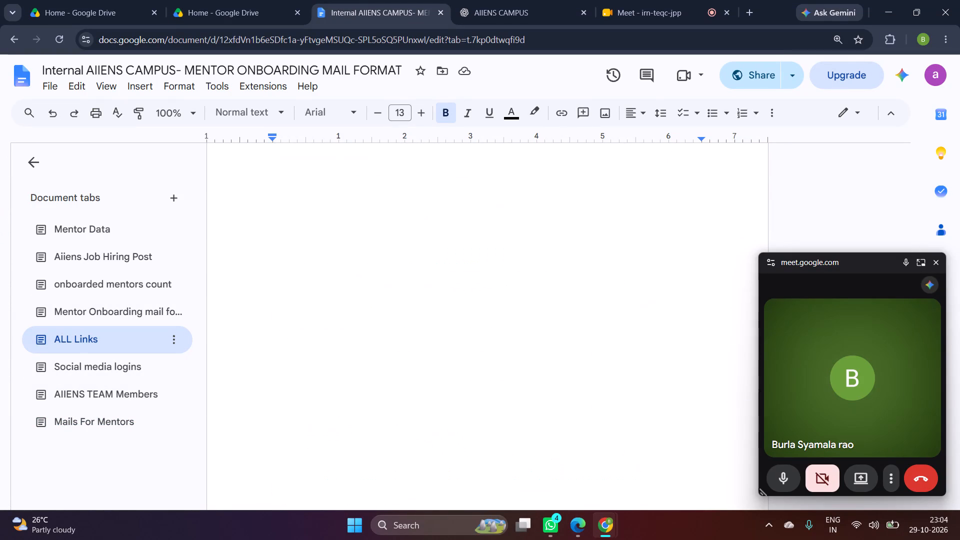
pyautogui.scroll(-1, 392, 344)
pyautogui.scroll(7, 392, 344)
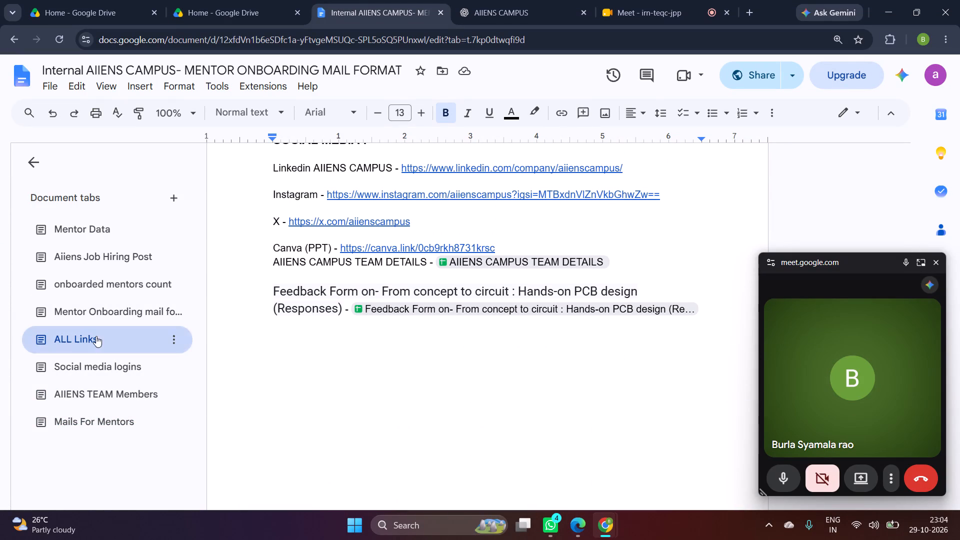
# View the Mentor Onboarding mail format page briefly and bring up the selection mail text on the Mails For Mentors page.
pyautogui.click(95, 306)
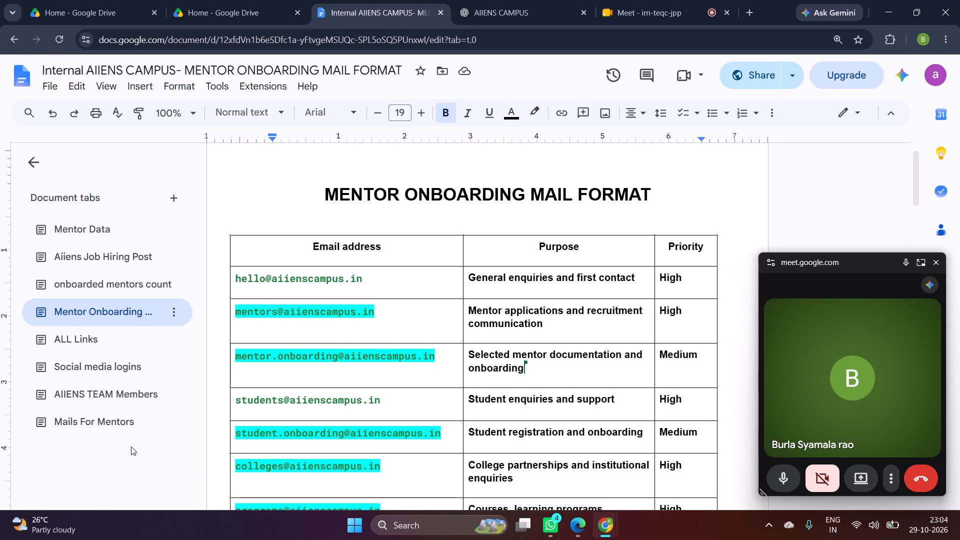
pyautogui.click(95, 424)
pyautogui.click(492, 387)
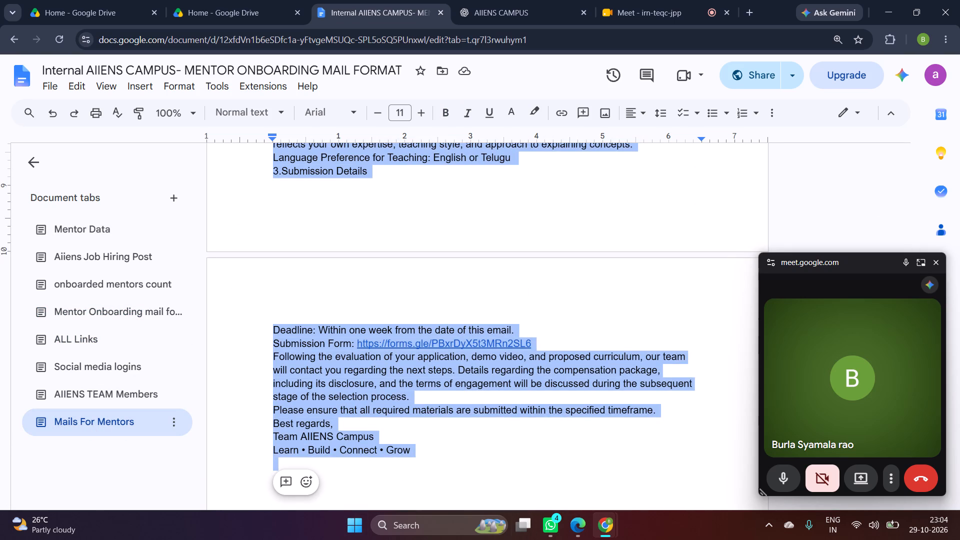
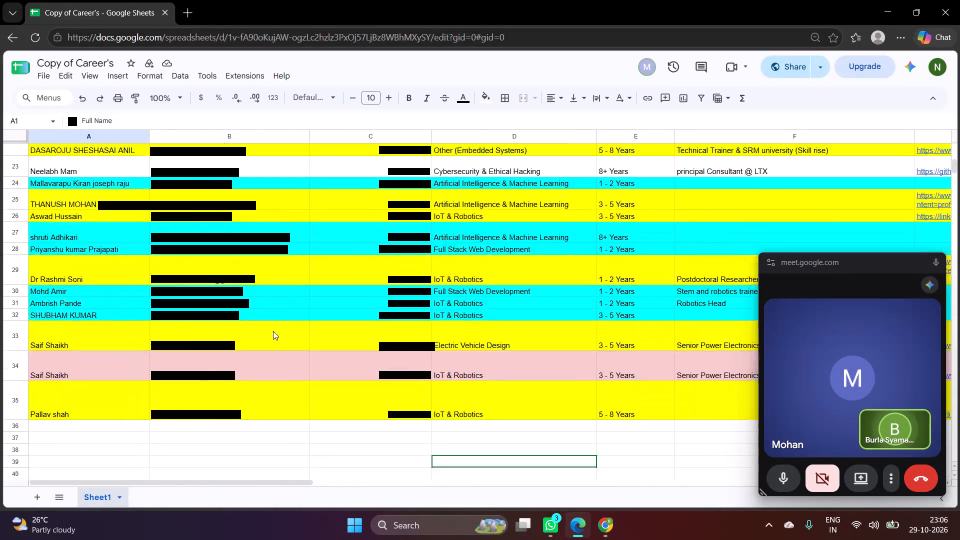
# Look through the mentor applicant rows in the Copy of Career's spreadsheet and select cell B34 in the pink row.
pyautogui.scroll(6, 273, 331)
pyautogui.scroll(-5, 273, 331)
pyautogui.click(188, 304)
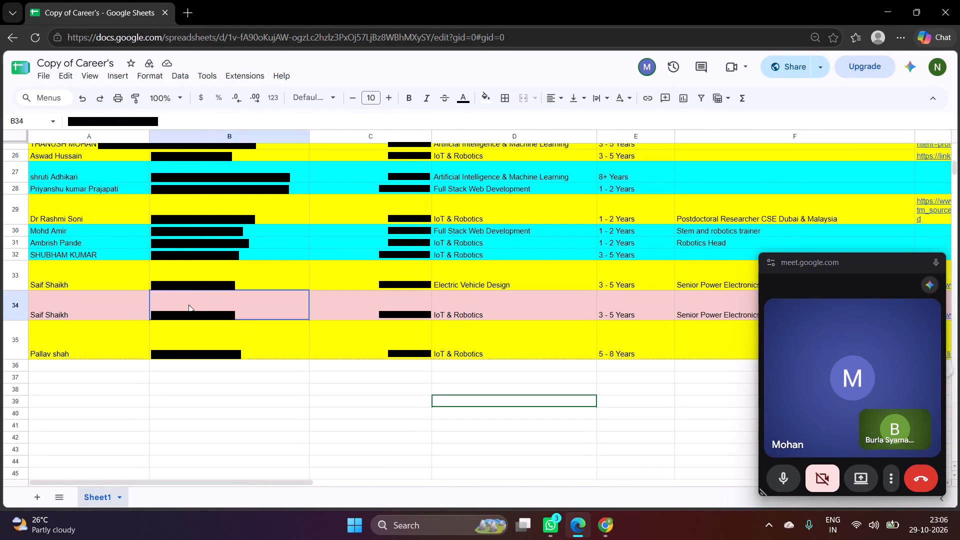
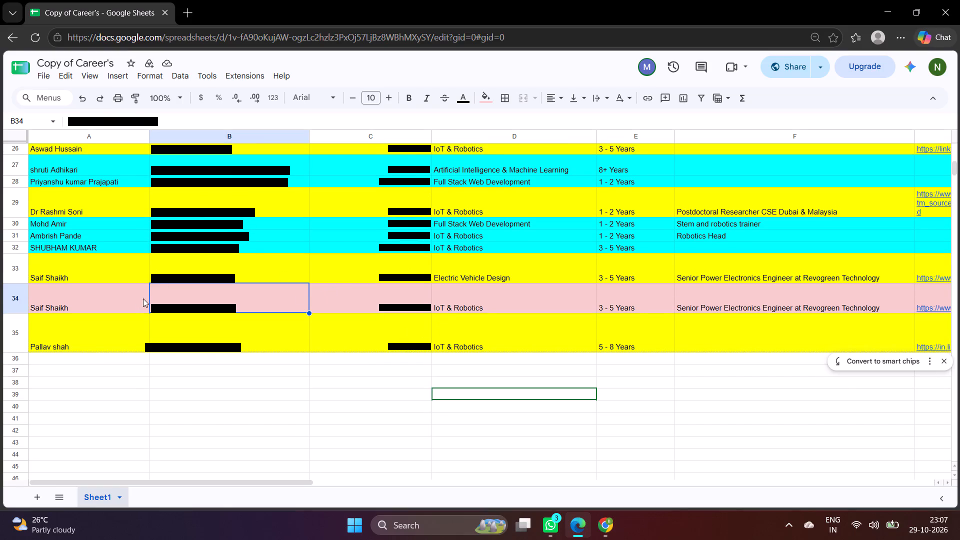
# Open the LinkedIn profile linked in column G of the pink applicant row 34.
pyautogui.hscroll(-2, 571, 267)
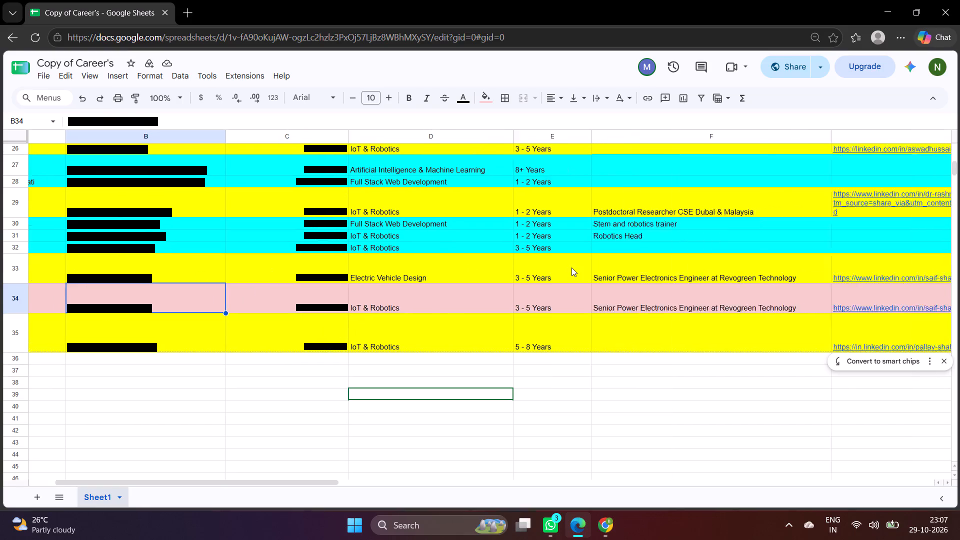
pyautogui.hscroll(-3, 571, 267)
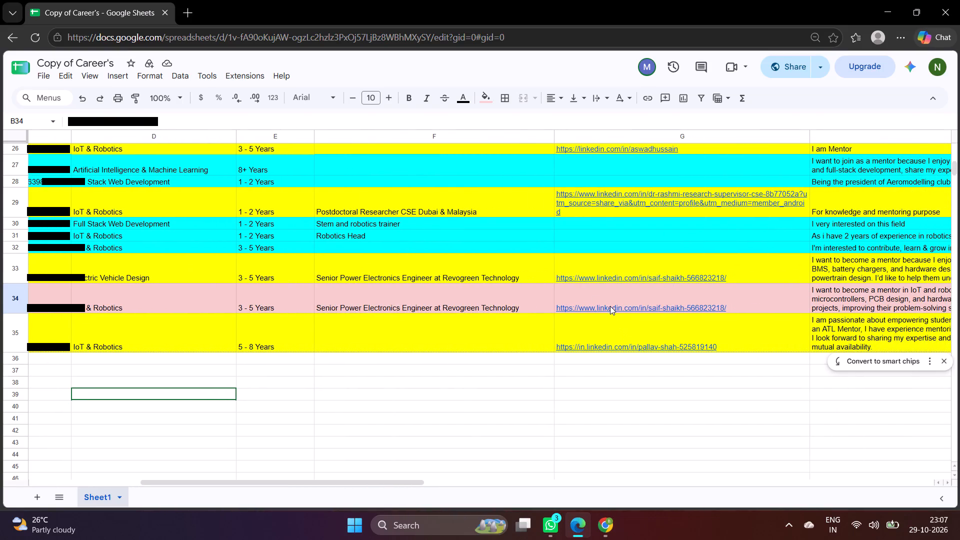
pyautogui.click(610, 306)
pyautogui.click(625, 327)
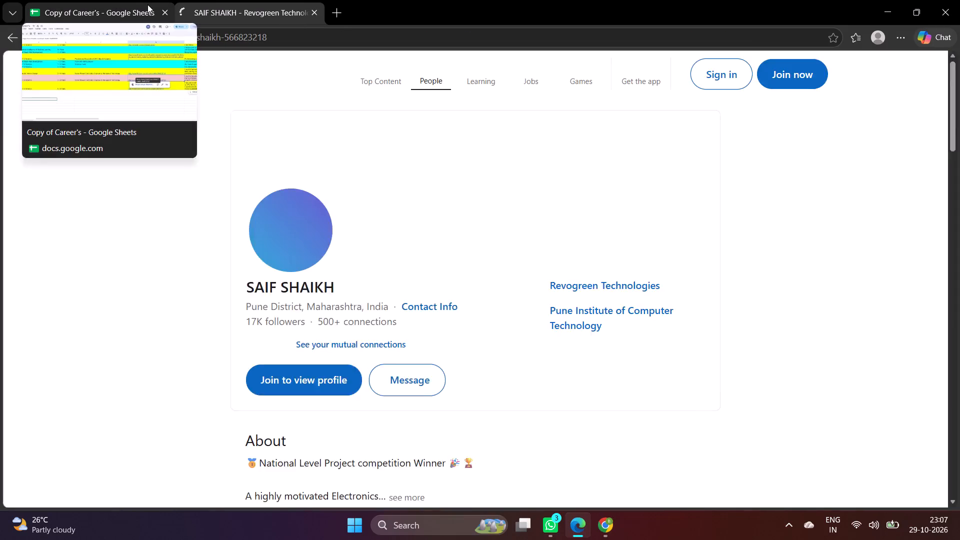
# Dismiss the LinkedIn sign-in prompts and review the applicant's profile, from the About section through activity, experience and certifications.
pyautogui.click(567, 146)
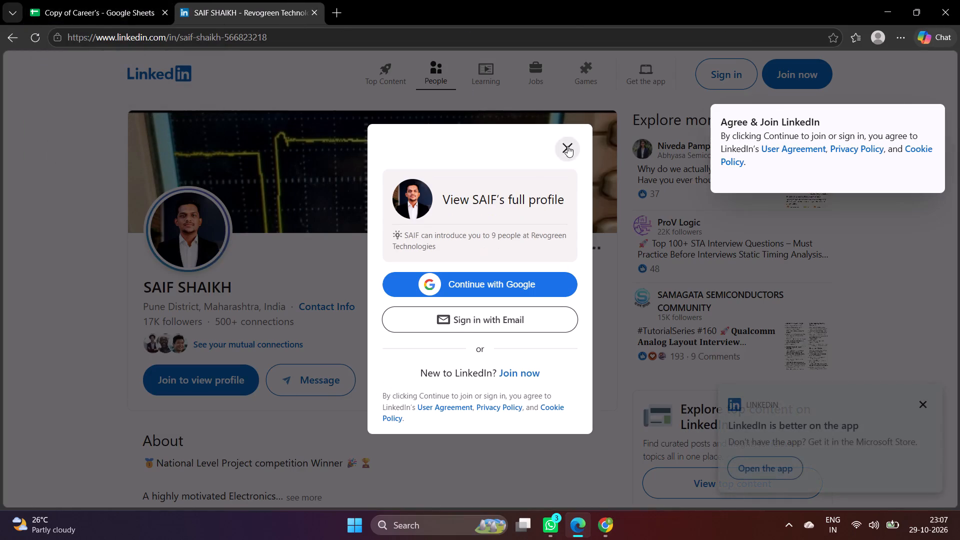
pyautogui.scroll(-1, 309, 264)
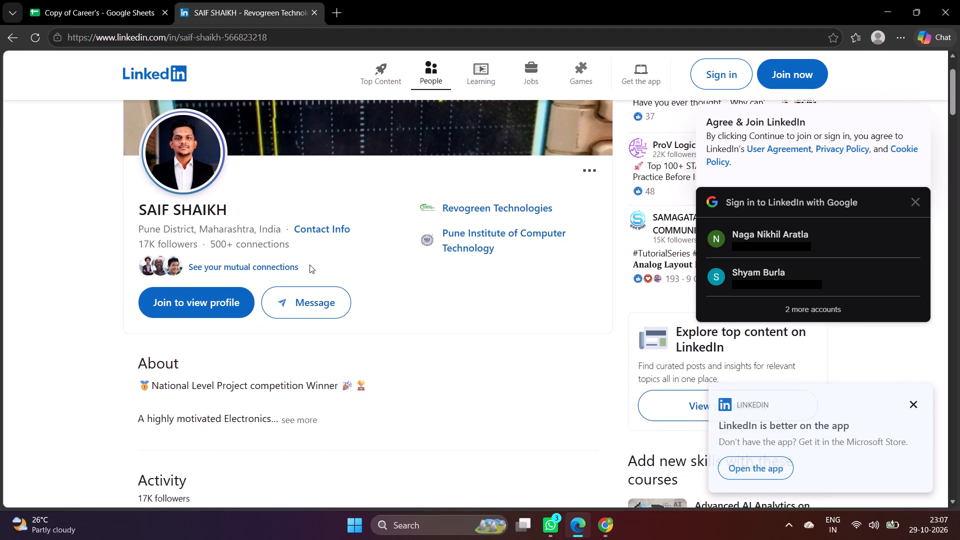
pyautogui.scroll(-1, 309, 264)
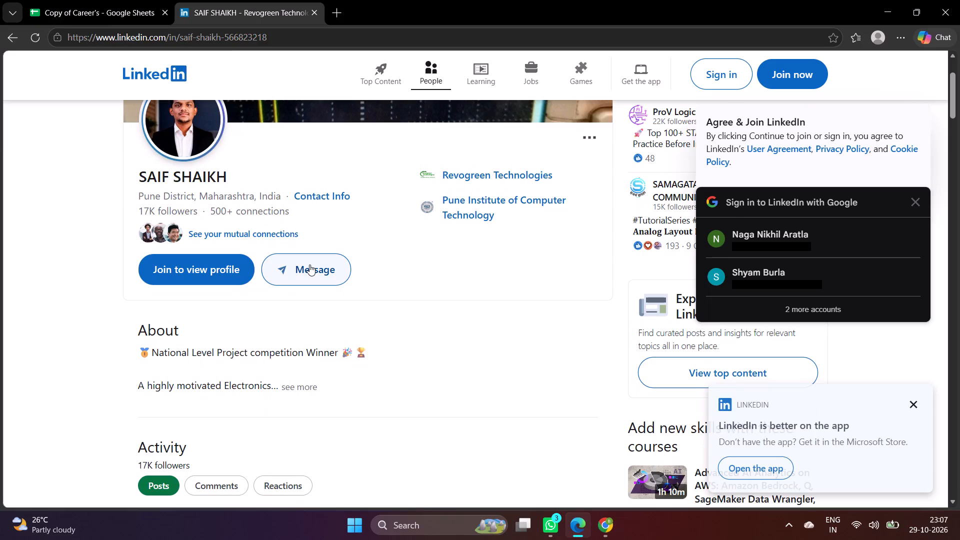
pyautogui.scroll(-6, 452, 315)
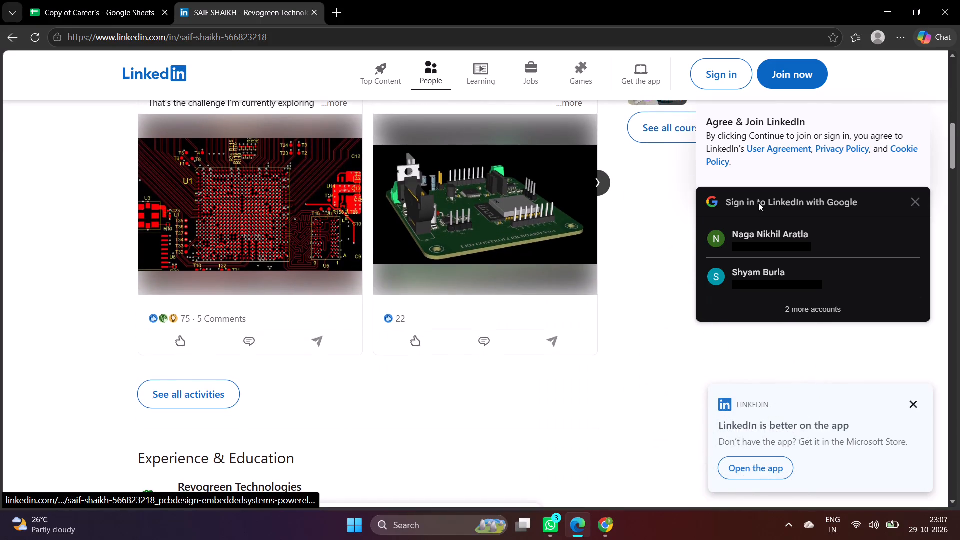
pyautogui.click(919, 200)
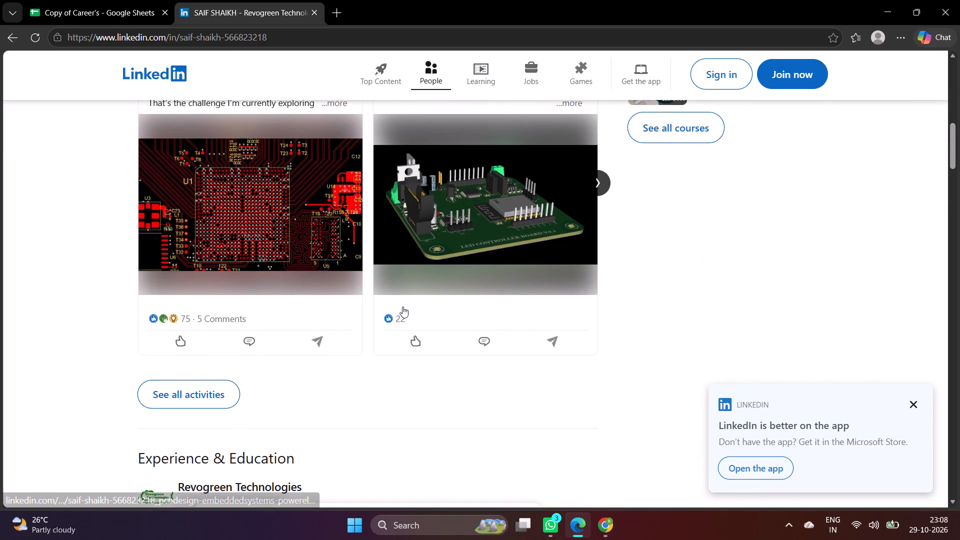
pyautogui.scroll(-4, 402, 306)
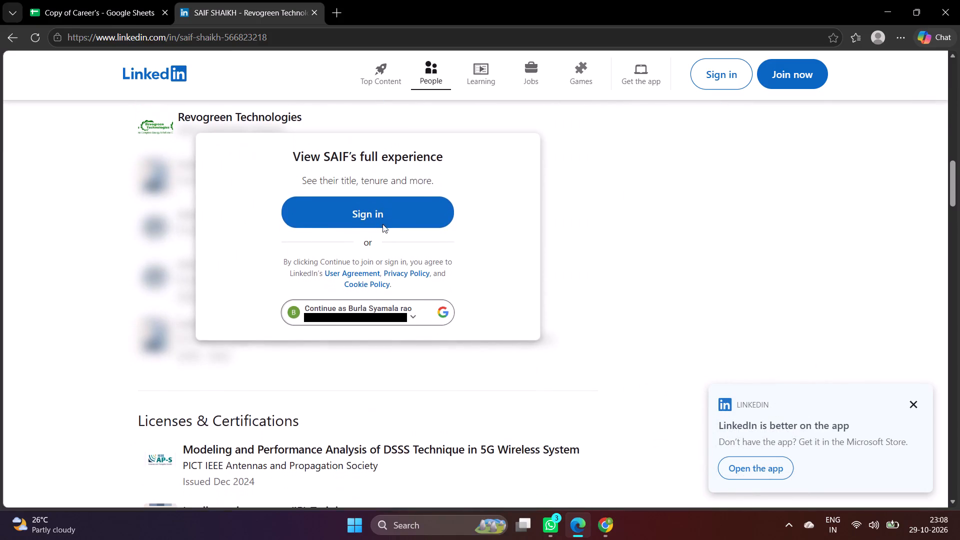
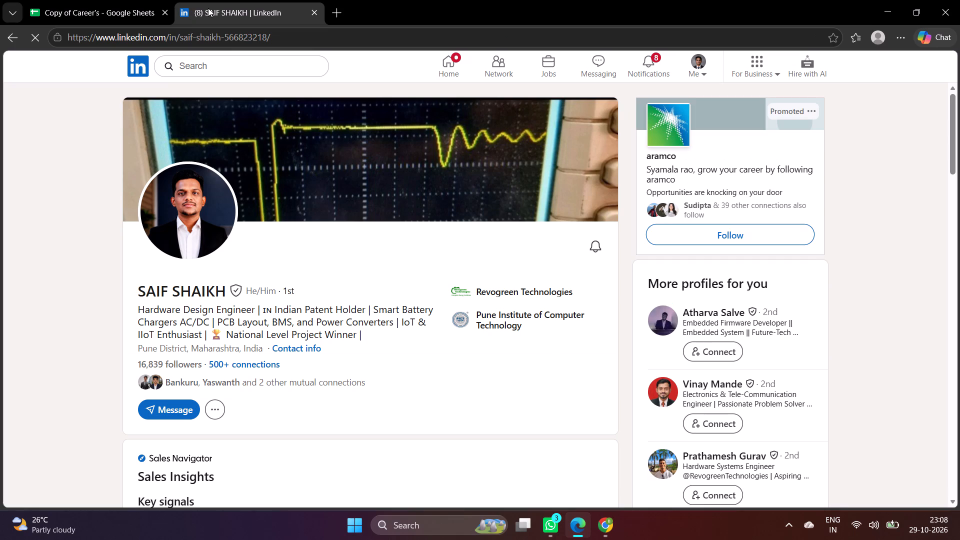
# Check the headline, employer and Sales Insights at the start of the row 34 applicant's LinkedIn profile.
pyautogui.scroll(3, 483, 185)
pyautogui.scroll(-1, 483, 185)
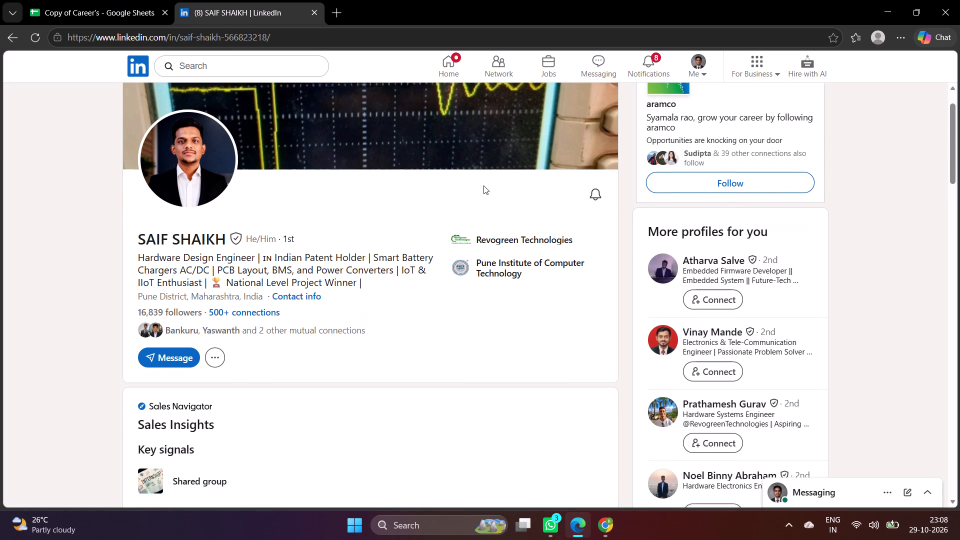
pyautogui.scroll(-2, 483, 185)
pyautogui.scroll(4, 483, 185)
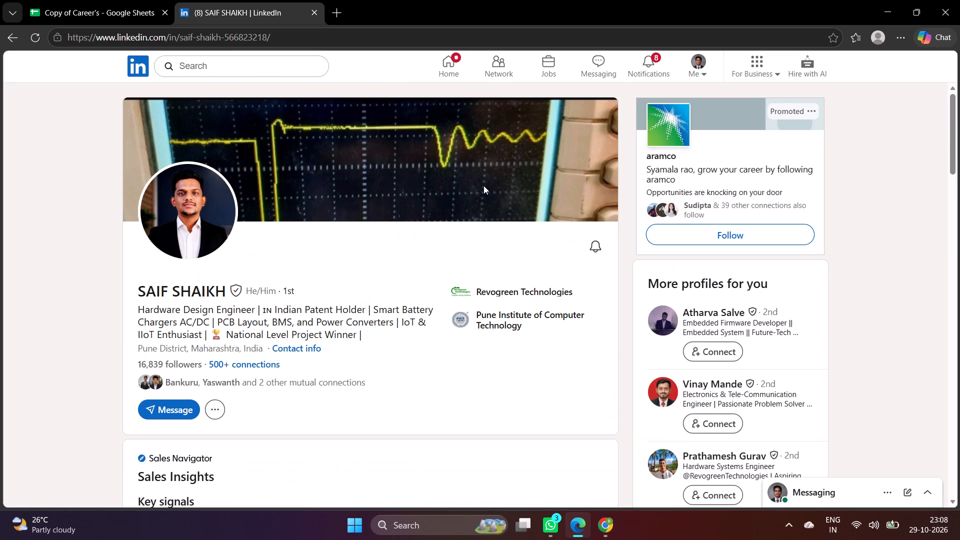
pyautogui.scroll(-1, 483, 185)
# Return to the Copy of Career's spreadsheet and review the applicants' domains, experience, roles and reasons for joining.
pyautogui.click(64, 2)
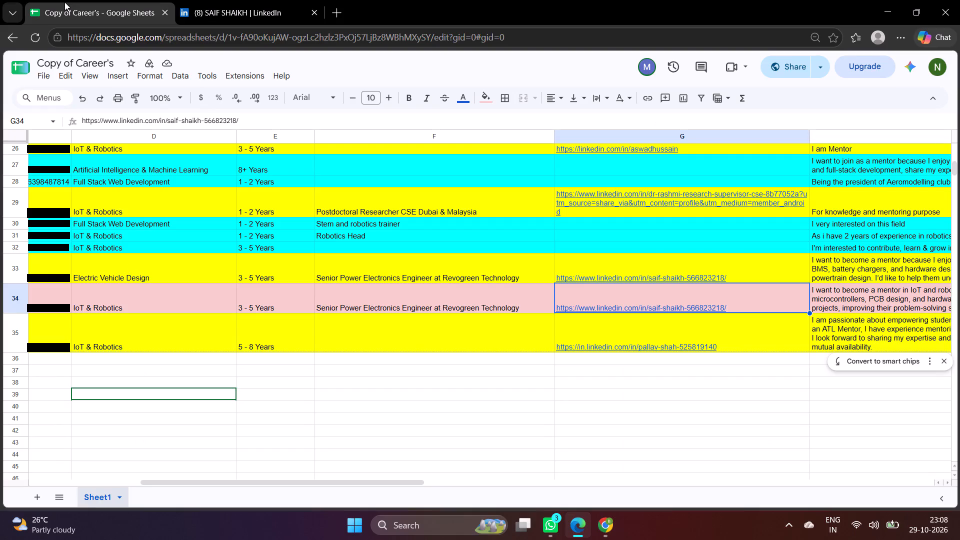
pyautogui.scroll(8, 308, 327)
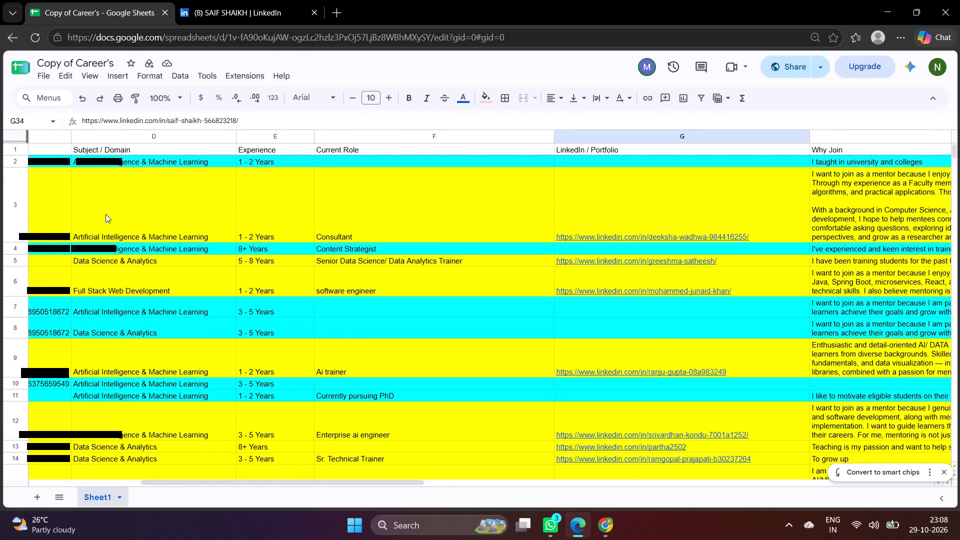
pyautogui.hscroll(3, 105, 214)
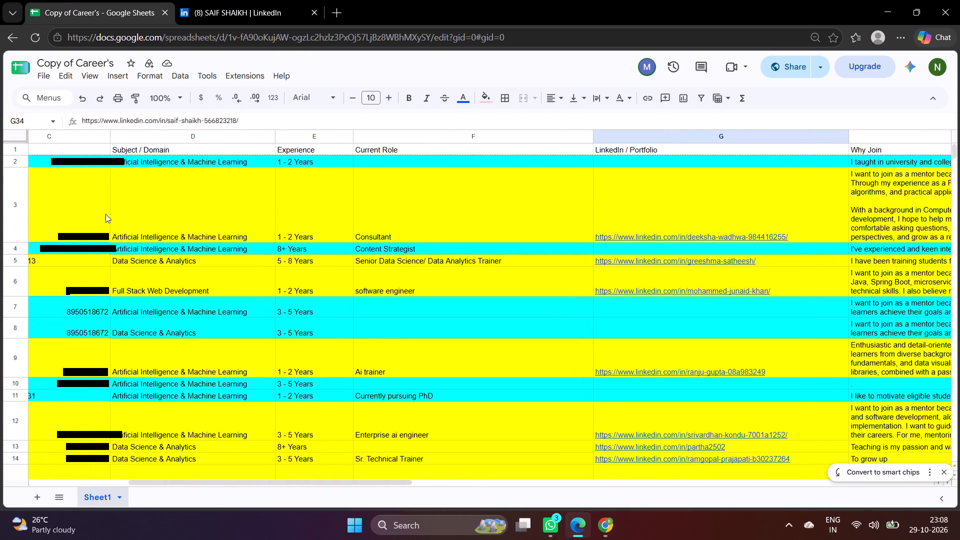
pyautogui.hscroll(13, 105, 214)
pyautogui.scroll(-4, 105, 214)
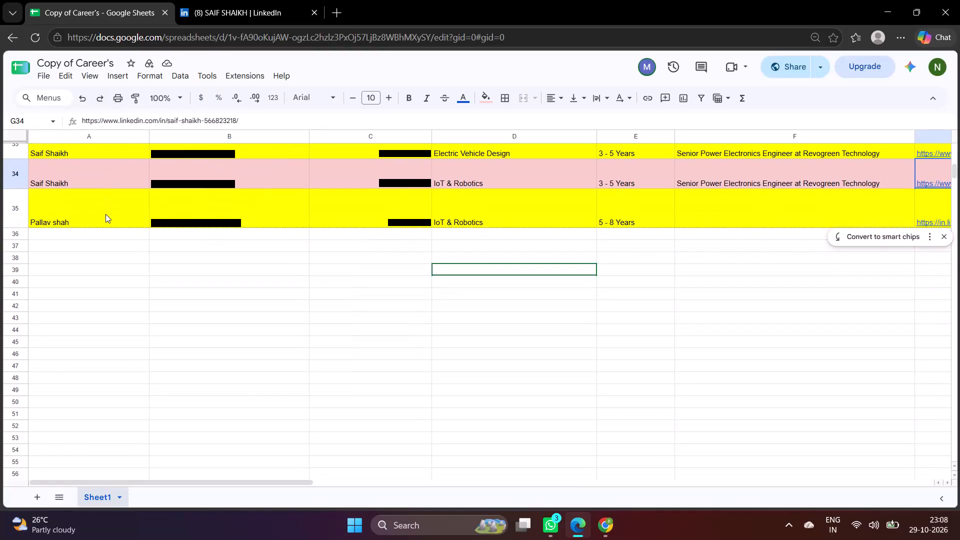
pyautogui.scroll(2, 105, 214)
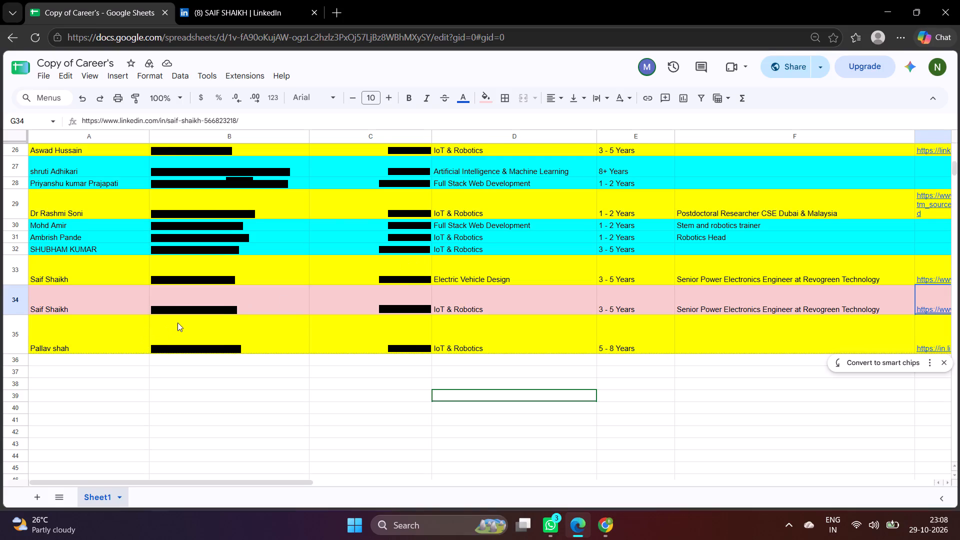
pyautogui.scroll(2, 177, 322)
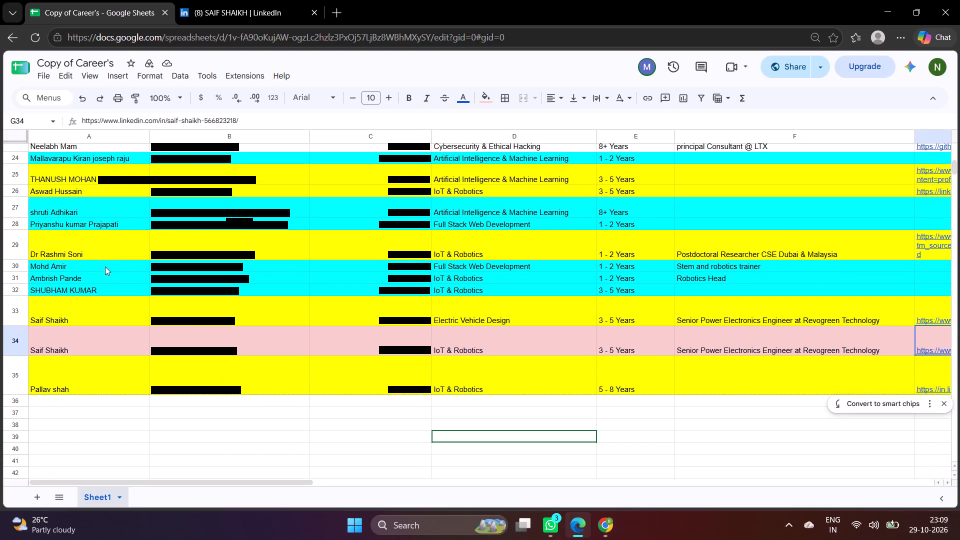
pyautogui.scroll(1, 143, 287)
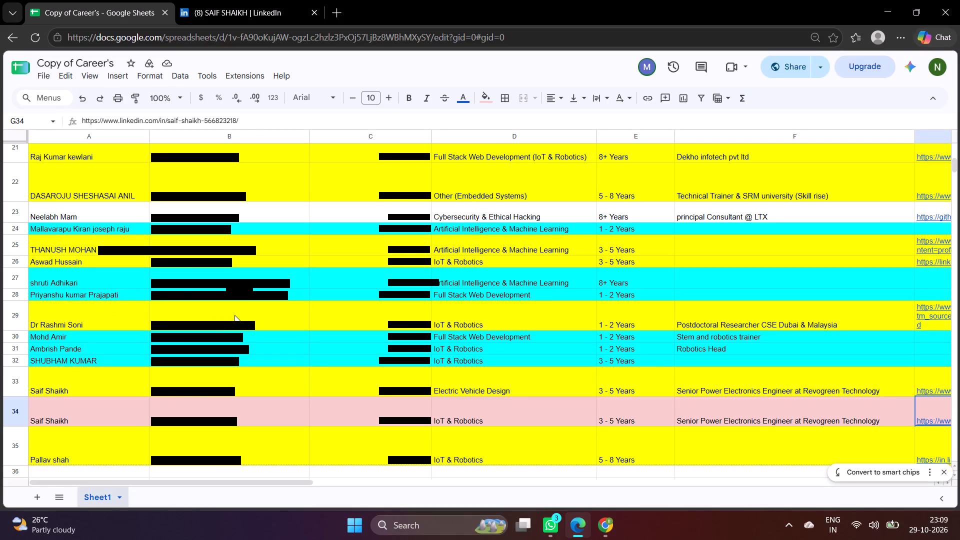
pyautogui.hscroll(-8, 588, 288)
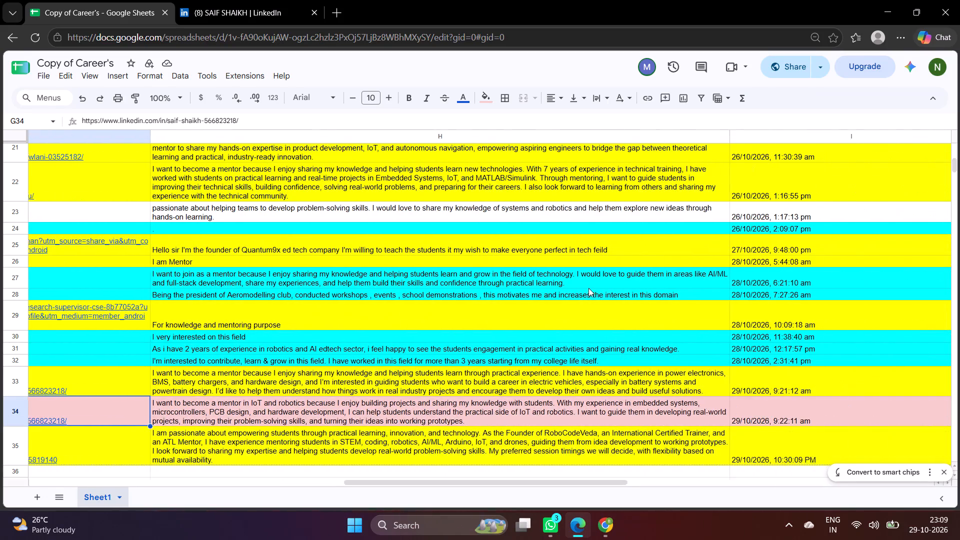
pyautogui.hscroll(12, 327, 334)
pyautogui.scroll(1, 327, 334)
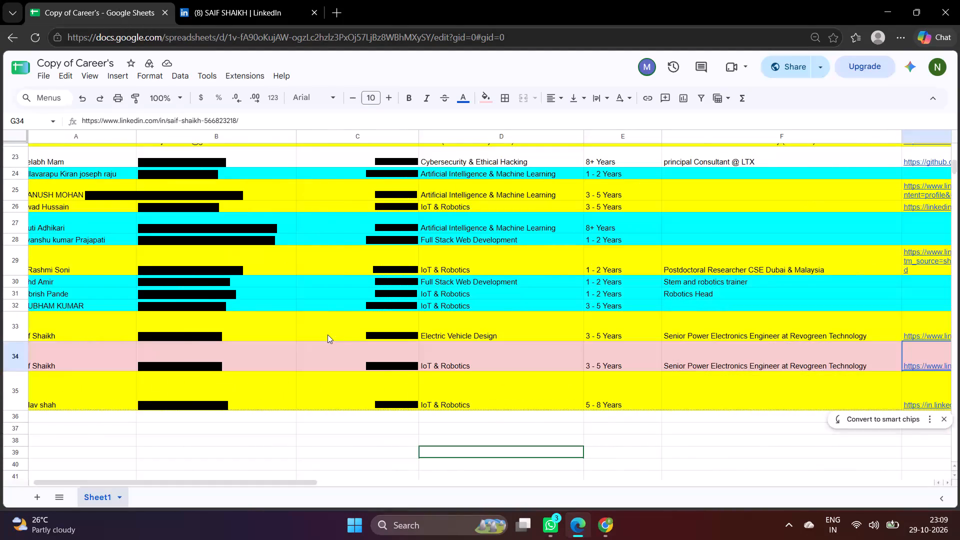
pyautogui.scroll(1, 327, 334)
pyautogui.scroll(3, 246, 267)
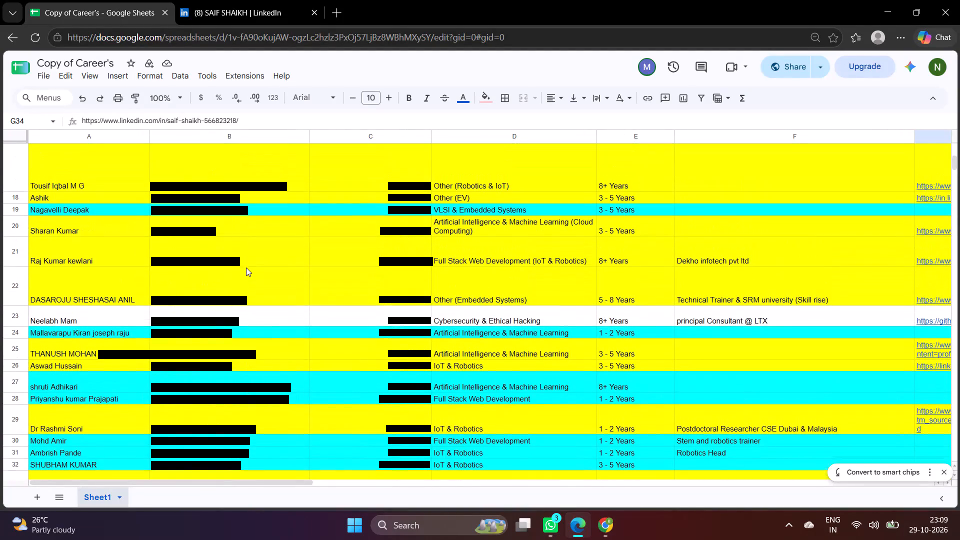
pyautogui.scroll(2, 246, 267)
pyautogui.scroll(-1, 246, 267)
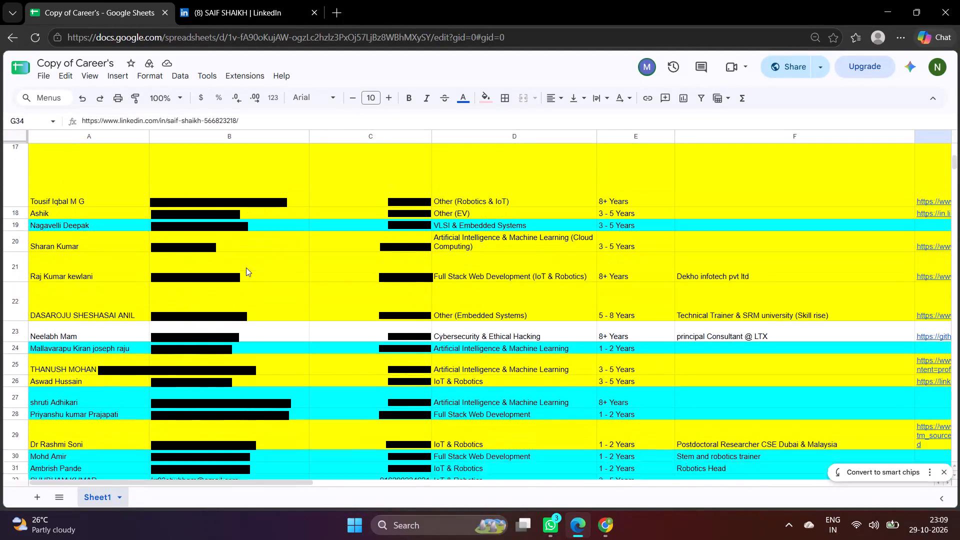
pyautogui.scroll(-1, 246, 267)
pyautogui.scroll(-1, 539, 325)
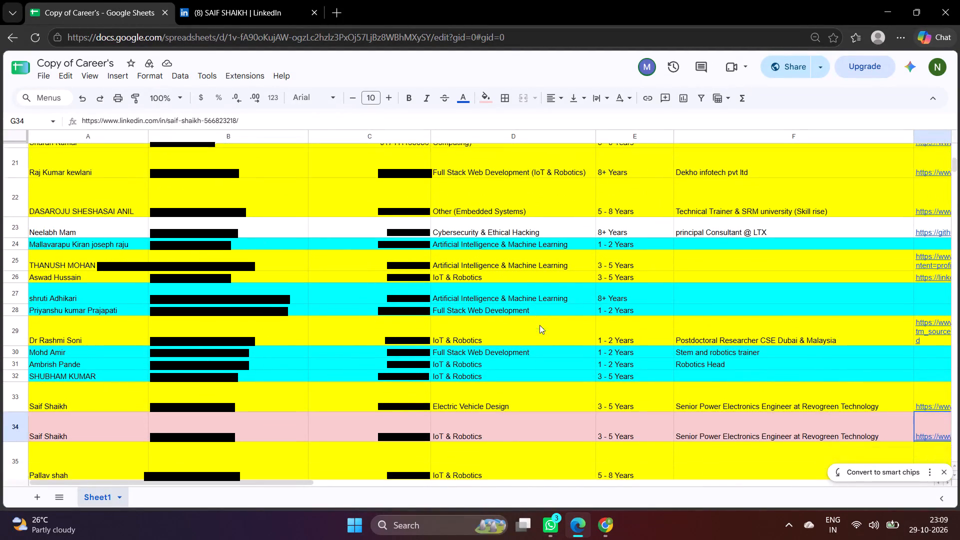
pyautogui.scroll(-1, 539, 325)
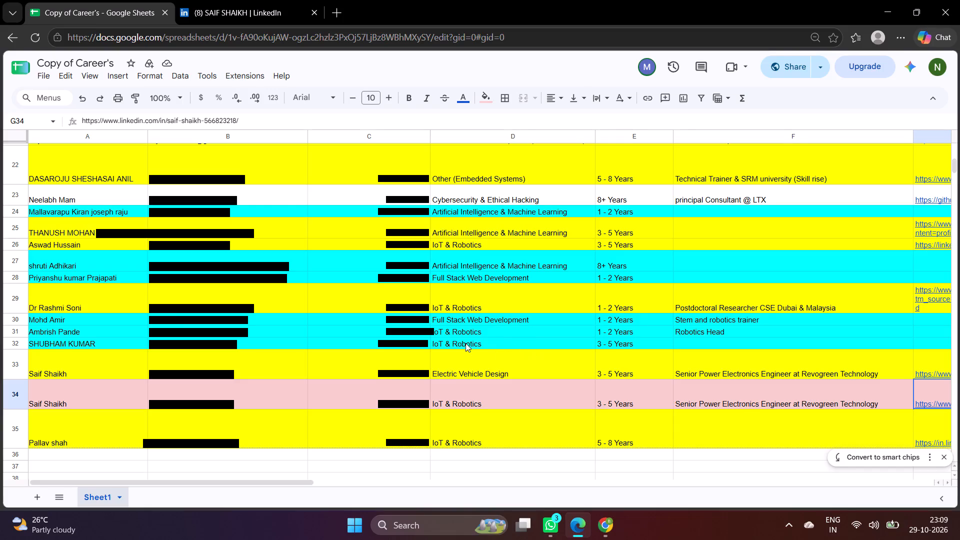
# Compare the applicant rows from row 17 to row 35, including current roles and LinkedIn links, down to the empty rows below.
pyautogui.hscroll(-8, 423, 338)
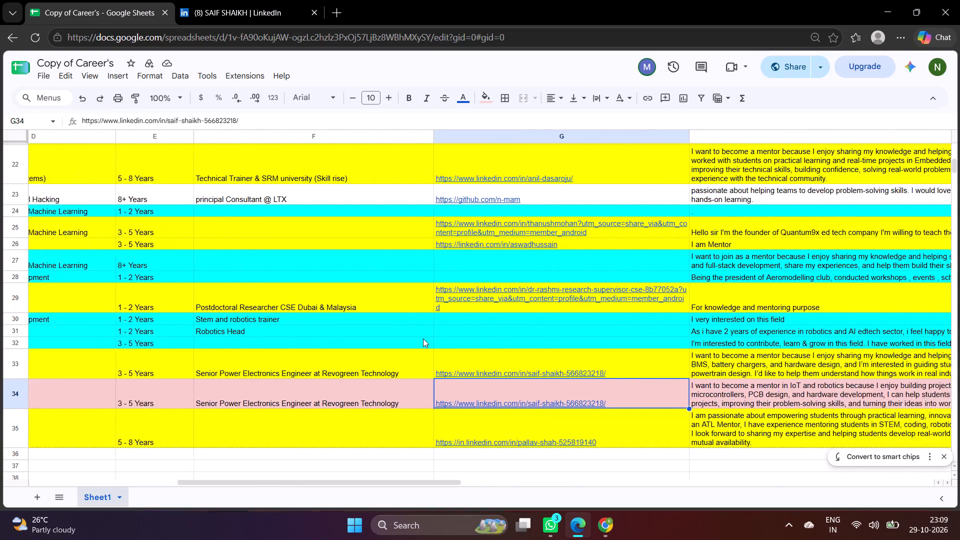
pyautogui.hscroll(-4, 423, 338)
pyautogui.hscroll(14, 423, 338)
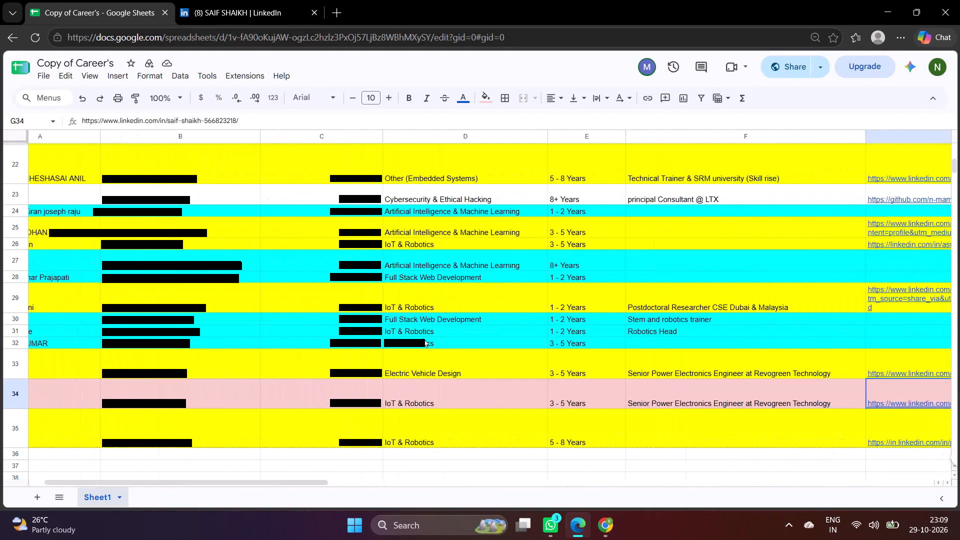
pyautogui.scroll(-1, 423, 338)
pyautogui.scroll(4, 423, 338)
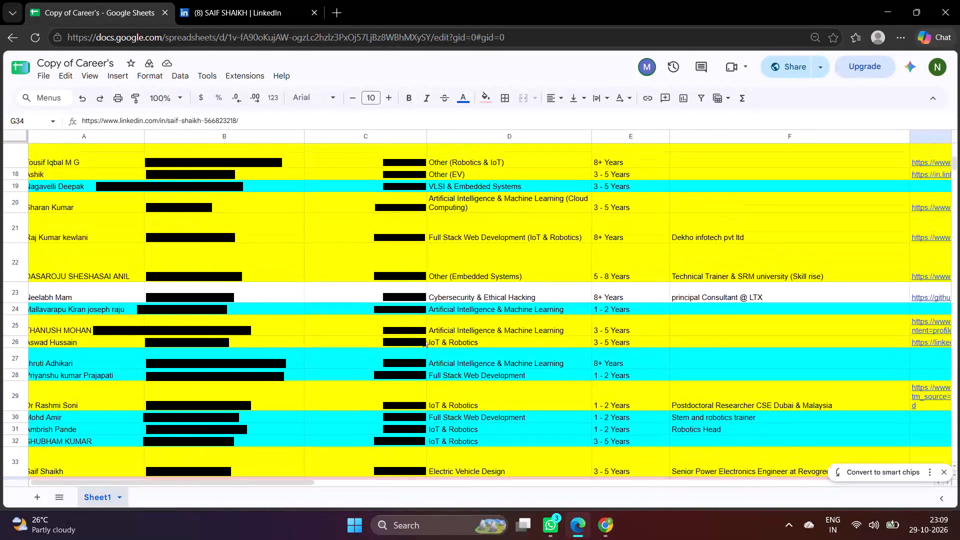
pyautogui.scroll(1, 423, 338)
pyautogui.hscroll(6, 423, 338)
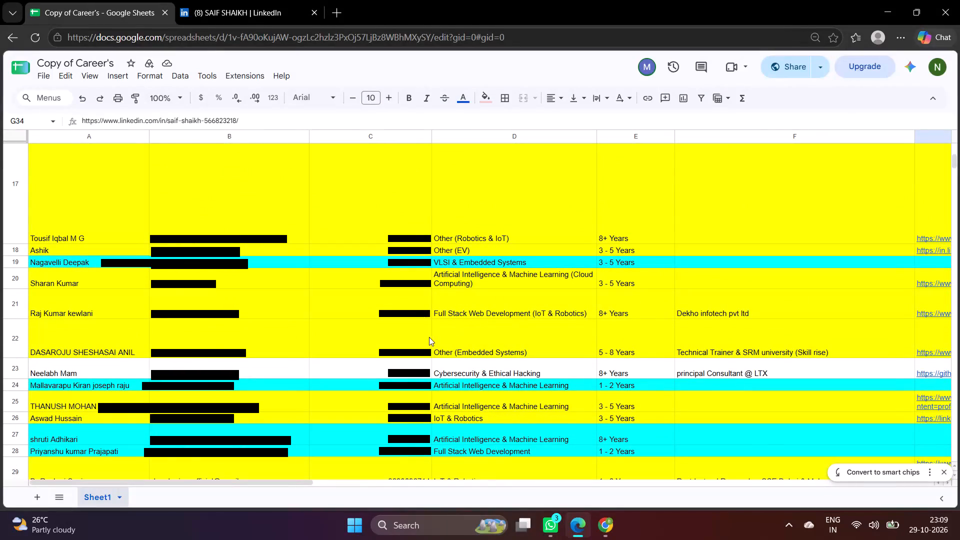
pyautogui.hscroll(2, 533, 349)
pyautogui.hscroll(-4, 516, 353)
pyautogui.hscroll(7, 516, 353)
pyautogui.scroll(-4, 516, 353)
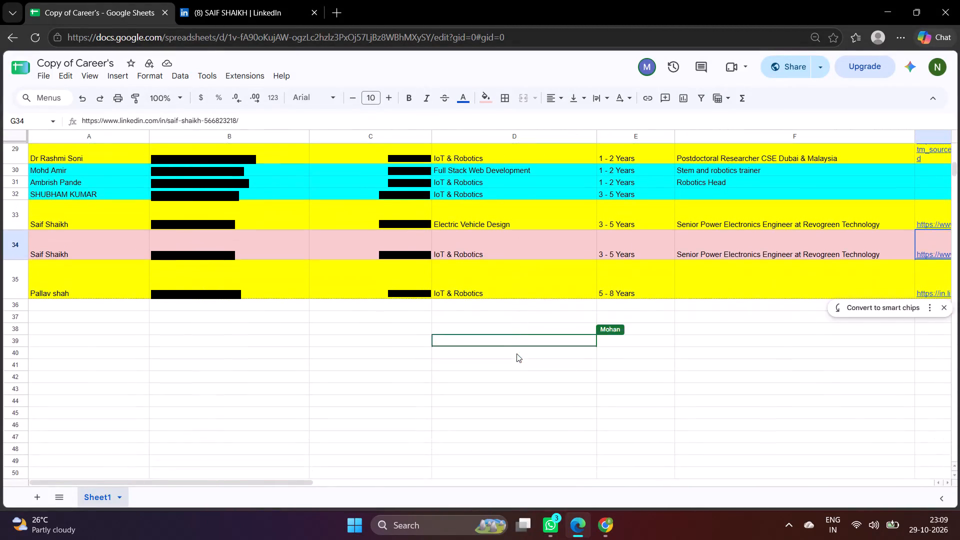
pyautogui.scroll(-1, 516, 353)
pyautogui.scroll(4, 516, 353)
pyautogui.scroll(-2, 516, 353)
pyautogui.click(647, 413)
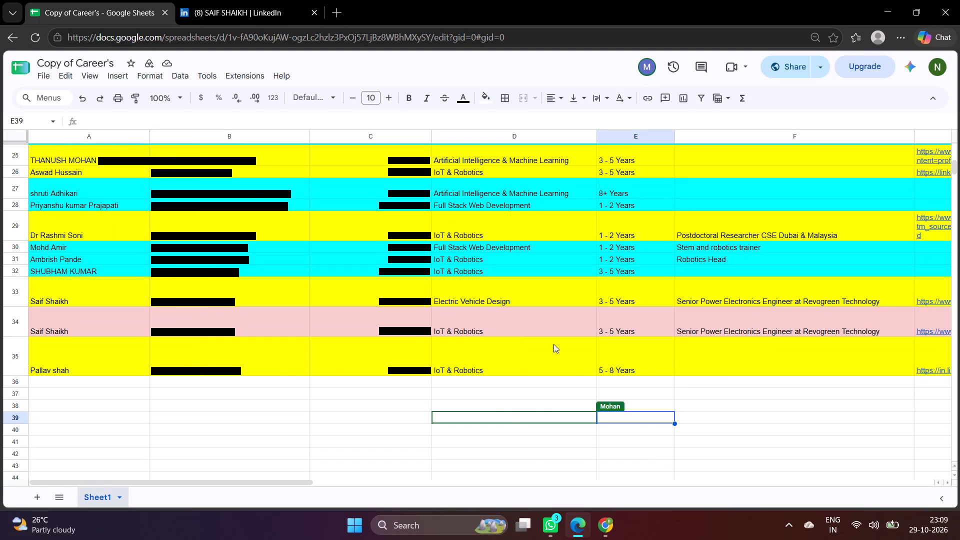
pyautogui.click(501, 393)
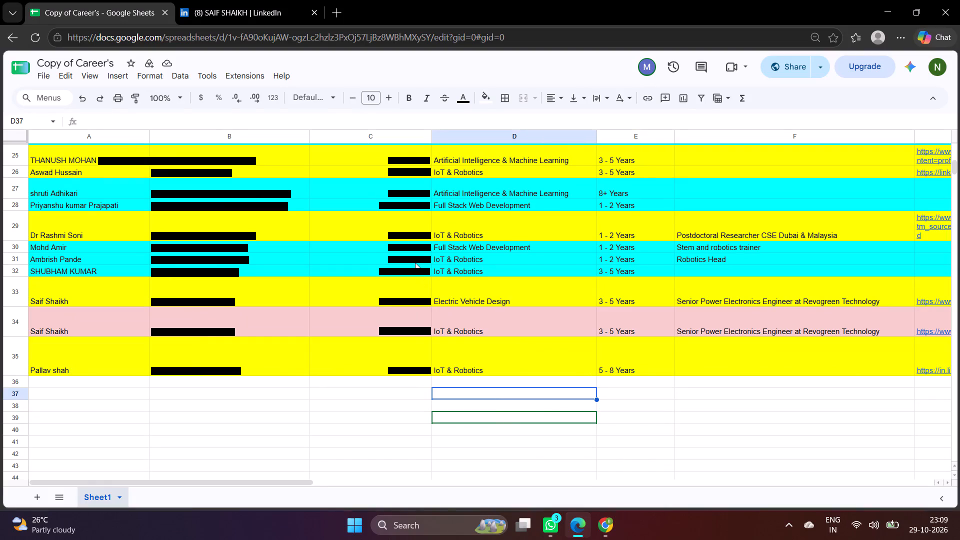
# Go through the applicant list again from the first rows and select row 19, the VLSI & Embedded Systems applicant.
pyautogui.scroll(5, 203, 195)
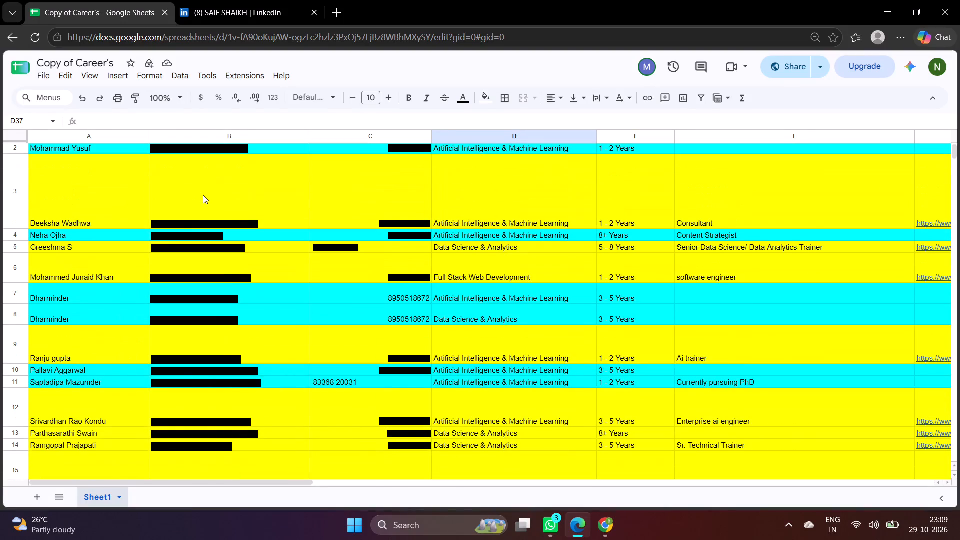
pyautogui.scroll(1, 203, 195)
pyautogui.scroll(-4, 74, 257)
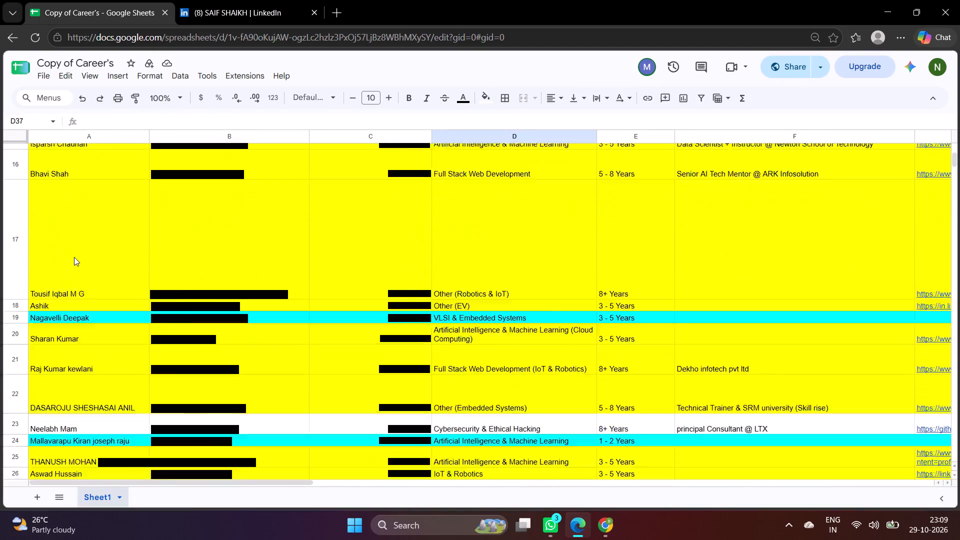
pyautogui.scroll(-3, 74, 257)
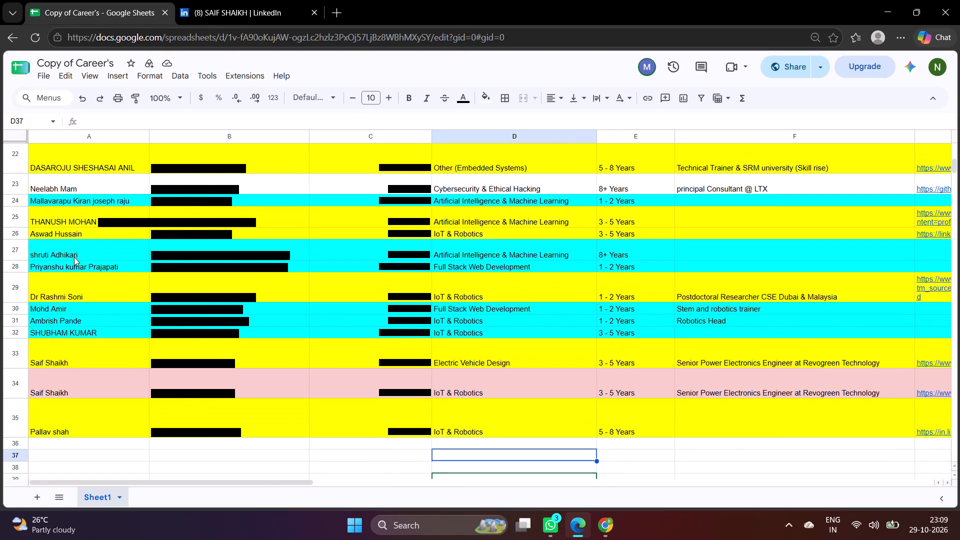
pyautogui.scroll(4, 74, 257)
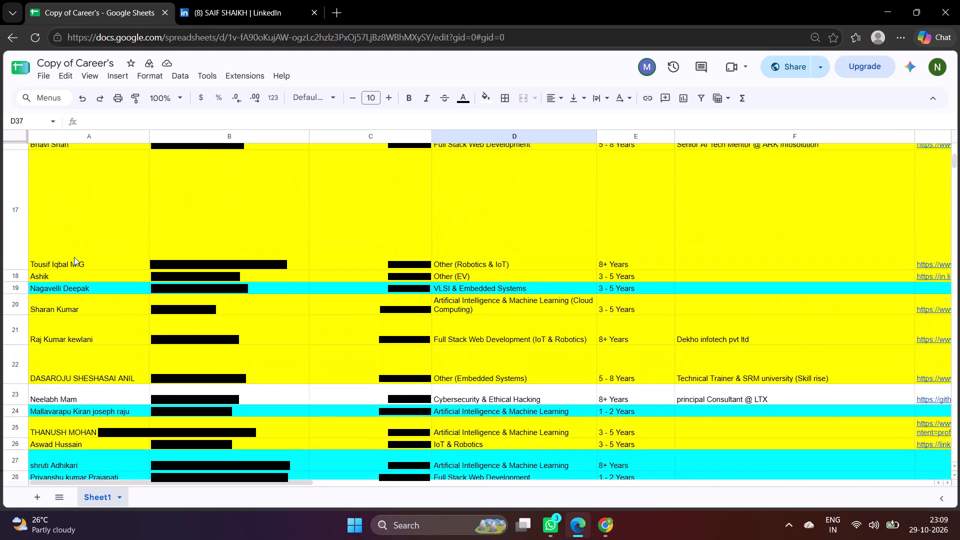
pyautogui.scroll(1, 74, 257)
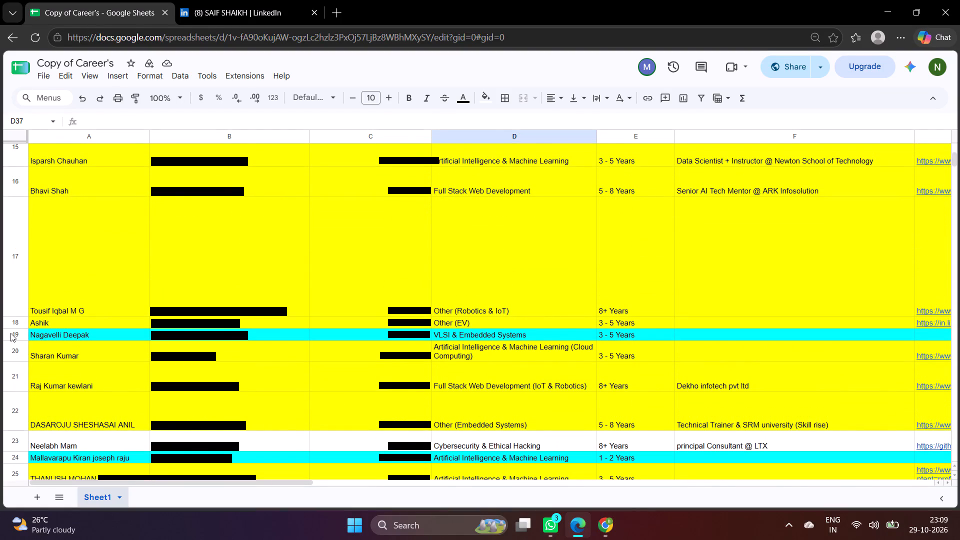
pyautogui.click(10, 333)
pyautogui.hscroll(1, 199, 353)
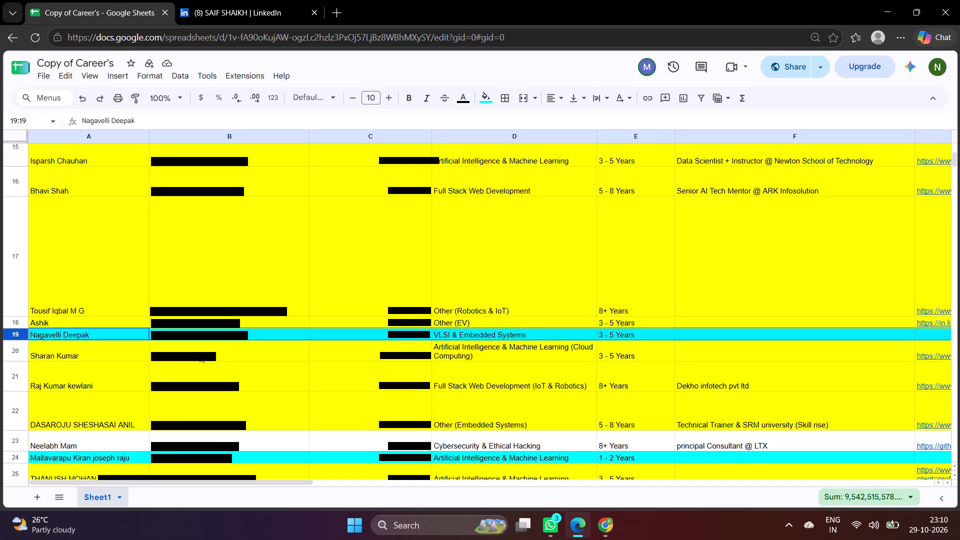
# Close the applicant's LinkedIn profile page.
pyautogui.click(263, 2)
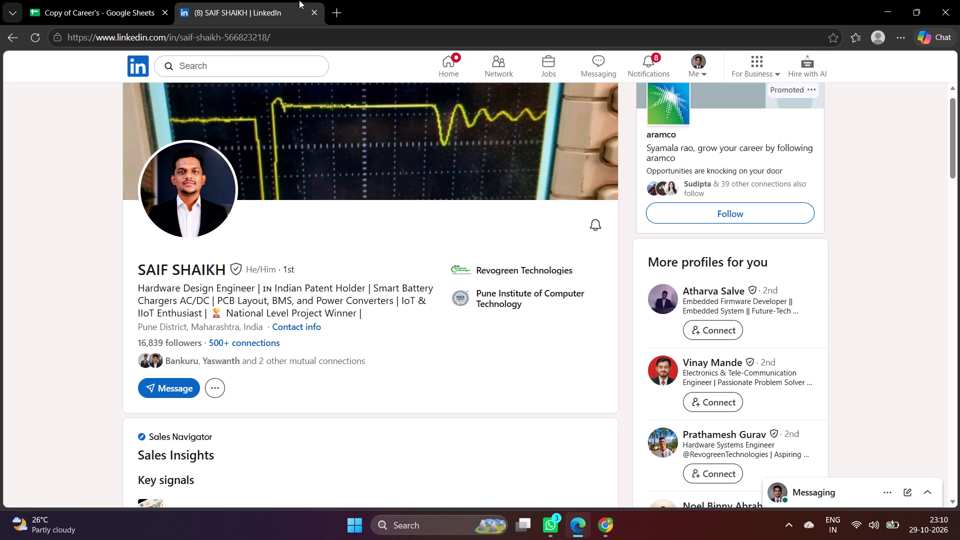
pyautogui.click(314, 14)
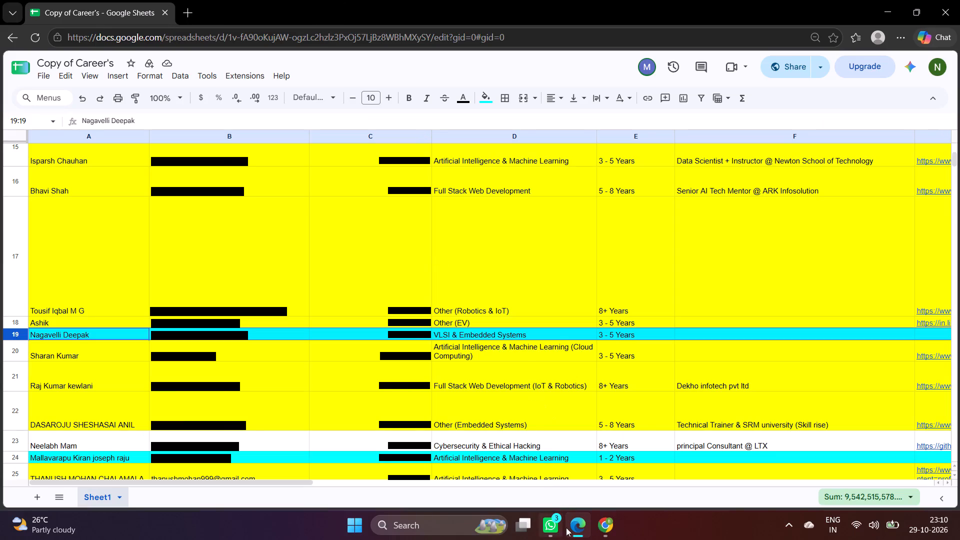
# Switch to the mentor onboarding mail document in Chrome and look through the Mentors, AIIENS LMS and Franchise links in ALL Links.
pyautogui.click(604, 524)
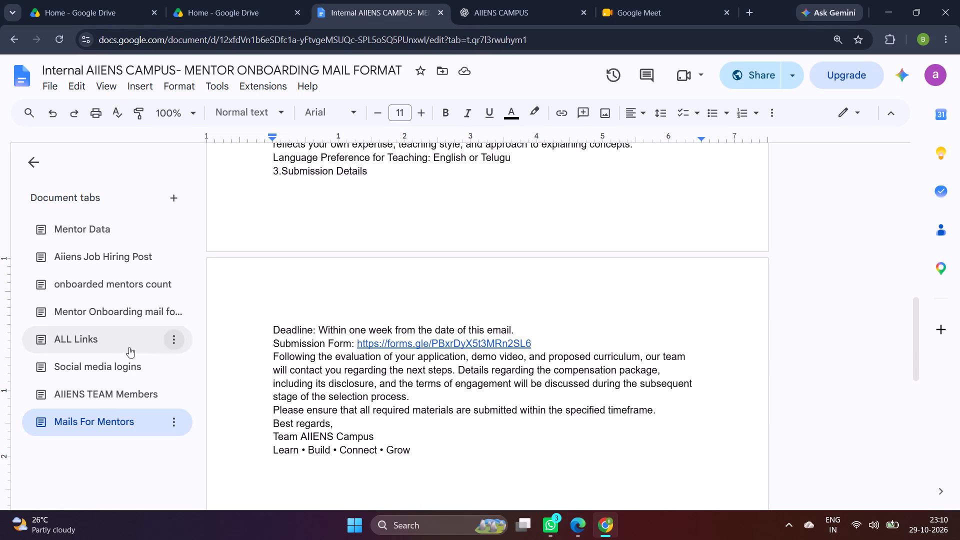
pyautogui.click(78, 351)
pyautogui.scroll(-2, 305, 358)
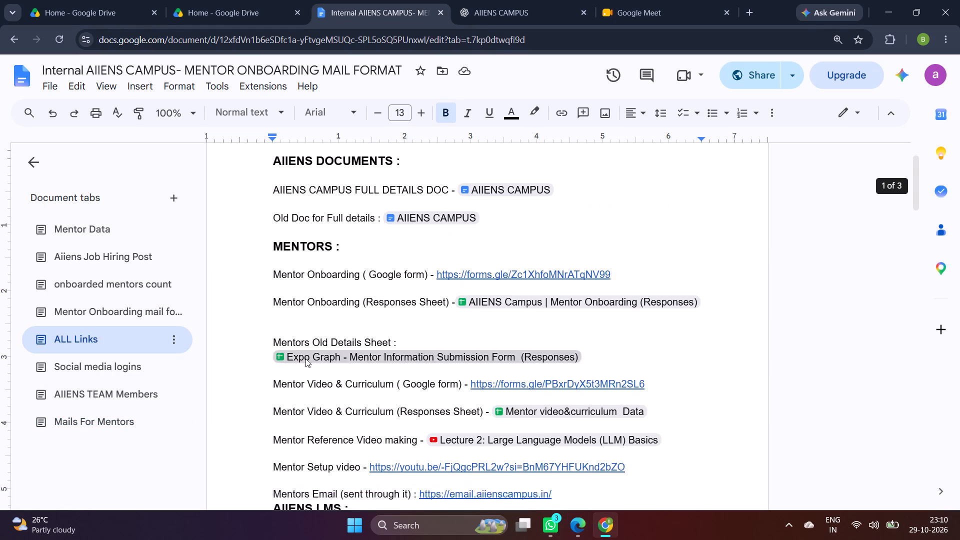
pyautogui.scroll(-5, 305, 358)
pyautogui.scroll(6, 305, 358)
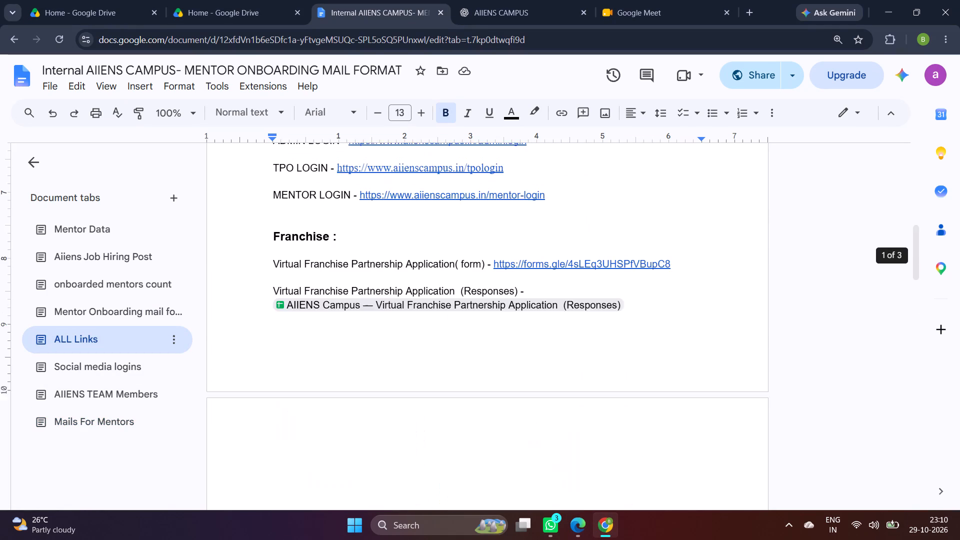
pyautogui.scroll(2, 305, 358)
pyautogui.scroll(3, 483, 270)
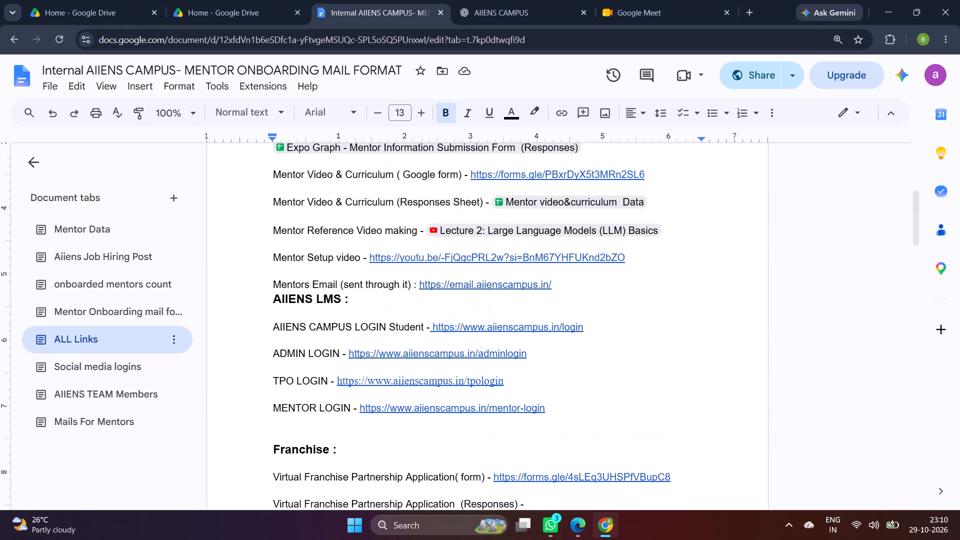
pyautogui.click(645, 294)
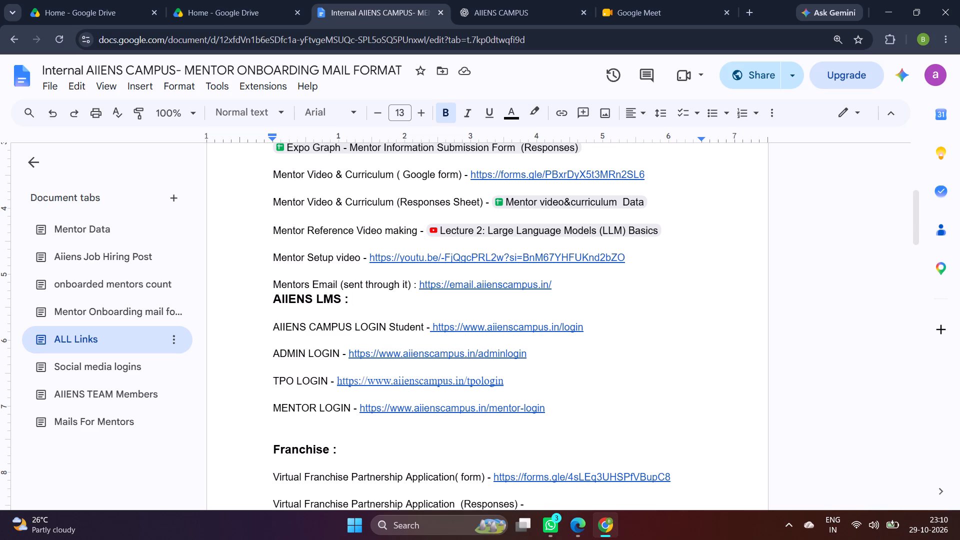
# Insert a line break before the AIIENS LMS heading to separate it from the Mentors Email line.
pyautogui.press('Left')
pyautogui.press('Left')
pyautogui.press('Left')
pyautogui.press('Left')
pyautogui.press('Left')
pyautogui.press('Left')
pyautogui.press('Left')
pyautogui.press('Left')
pyautogui.press('Left')
pyautogui.press('Left')
pyautogui.press('Left')
pyautogui.press('Left')
pyautogui.press('Left')
pyautogui.press('Return')
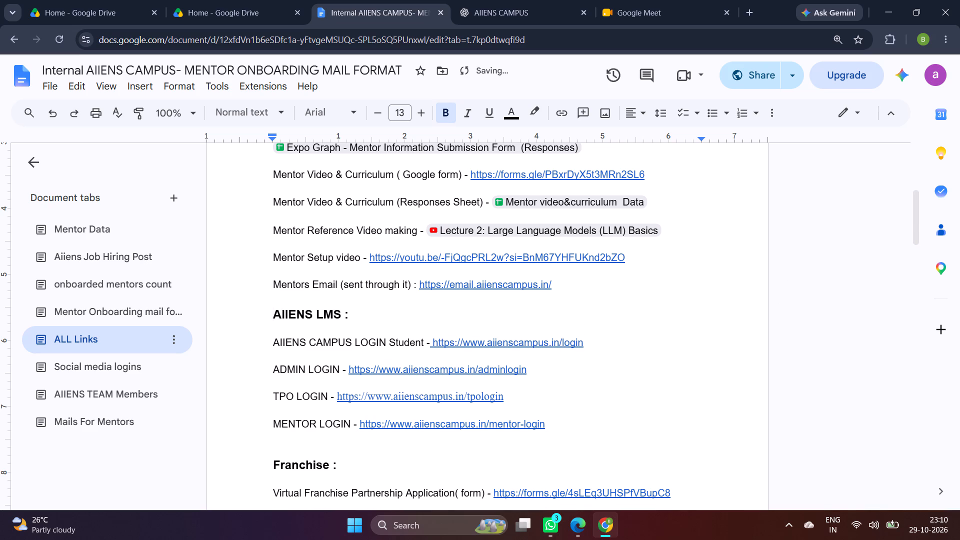
# Make the whole "Mentors Email (sent through it)" line bold, including its link.
pyautogui.click(251, 265)
pyautogui.click(242, 298)
pyautogui.press('Up')
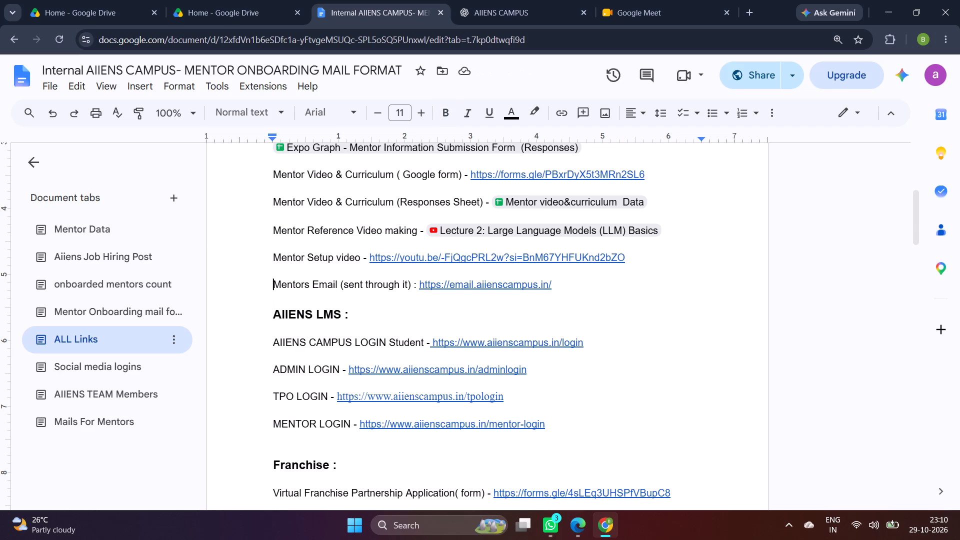
pyautogui.moveTo(242, 298); pyautogui.dragTo(275, 280)
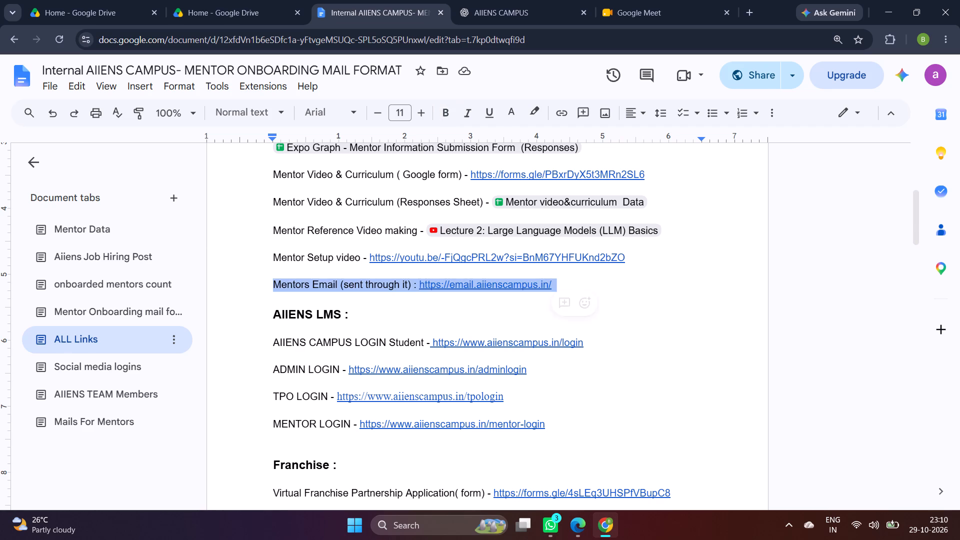
pyautogui.click(275, 280)
pyautogui.moveTo(274, 280); pyautogui.dragTo(555, 293)
pyautogui.moveTo(555, 293); pyautogui.dragTo(571, 293)
pyautogui.click(449, 106)
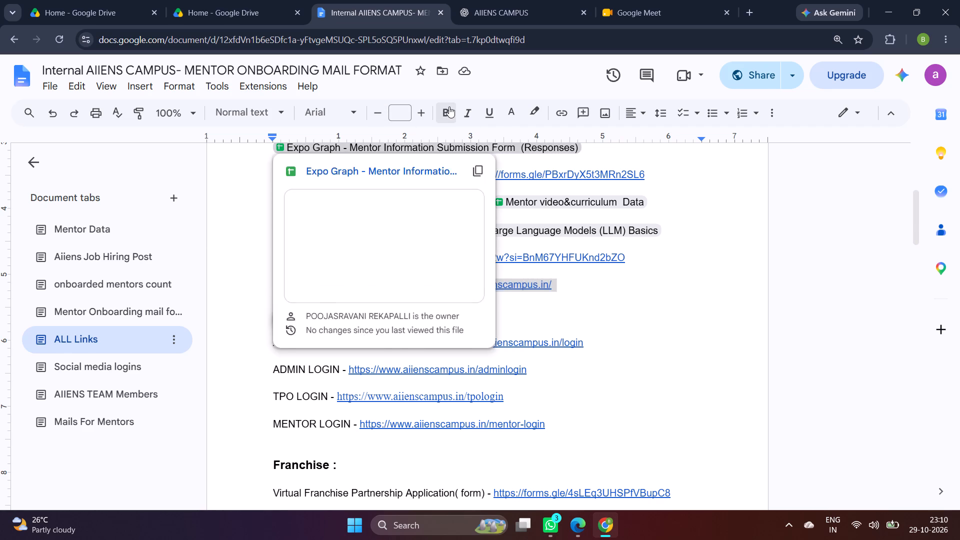
pyautogui.click(702, 328)
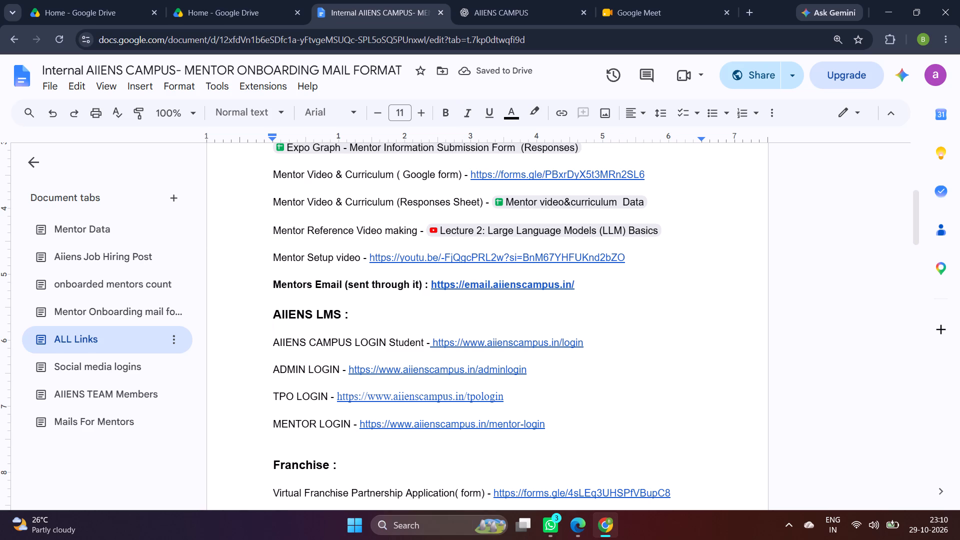
pyautogui.click(386, 431)
pyautogui.click(483, 377)
pyautogui.click(528, 284)
pyautogui.click(590, 311)
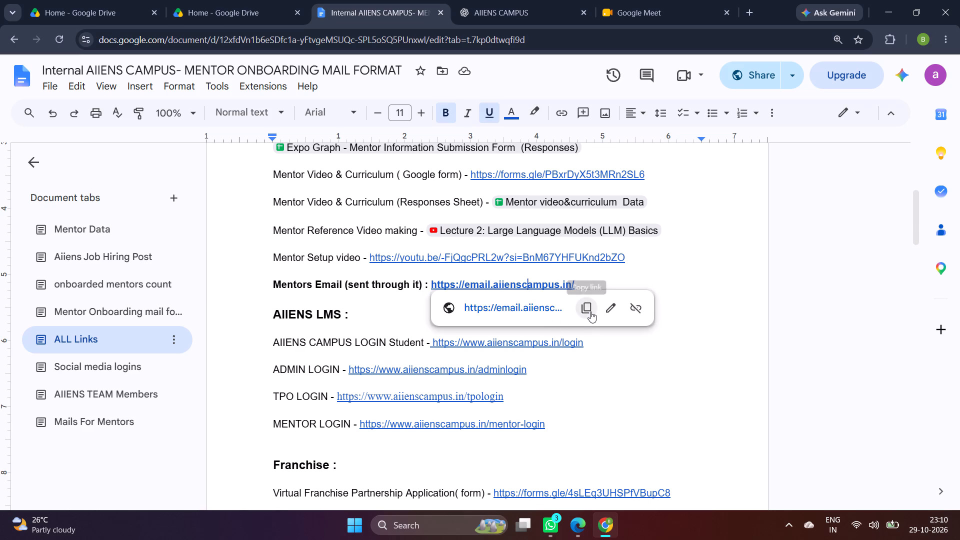
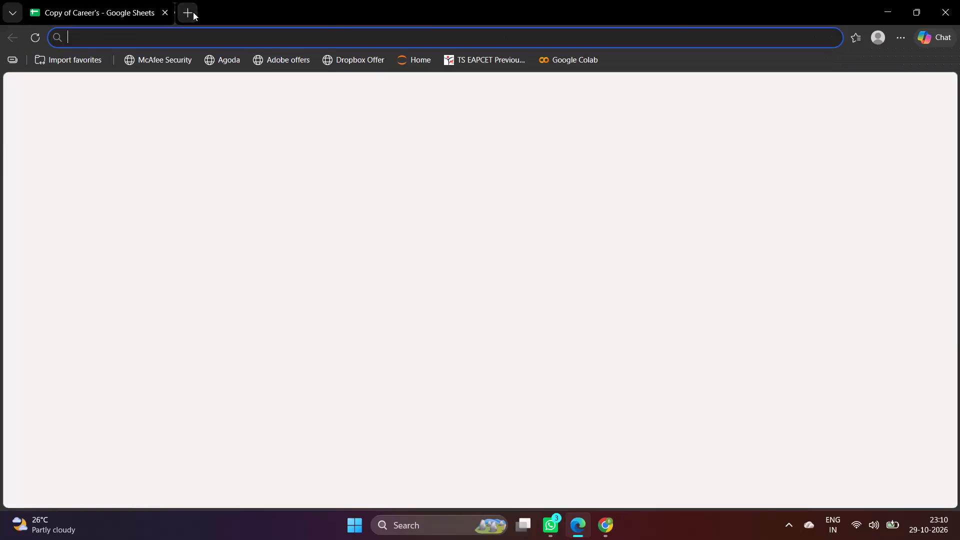
pyautogui.hotkey('ctrl', 'v')
pyautogui.press('Return')
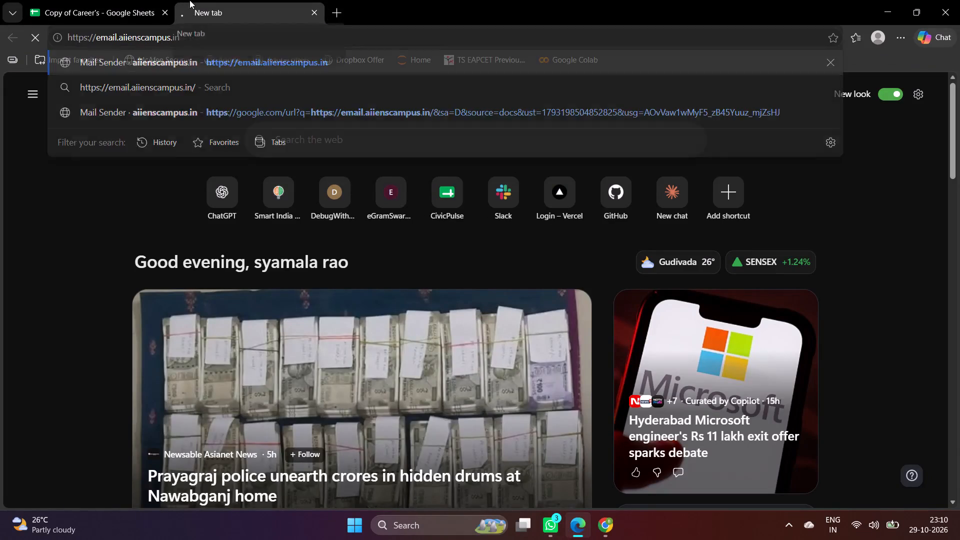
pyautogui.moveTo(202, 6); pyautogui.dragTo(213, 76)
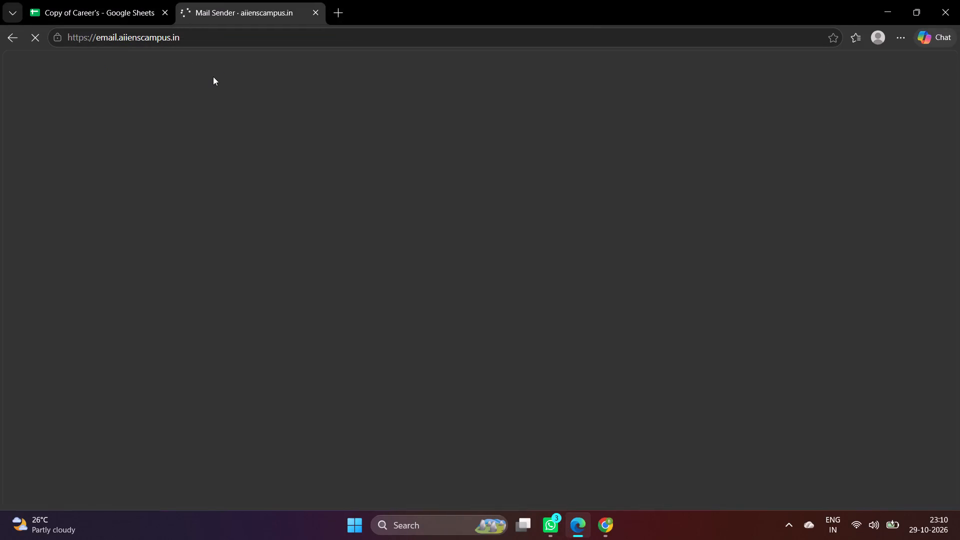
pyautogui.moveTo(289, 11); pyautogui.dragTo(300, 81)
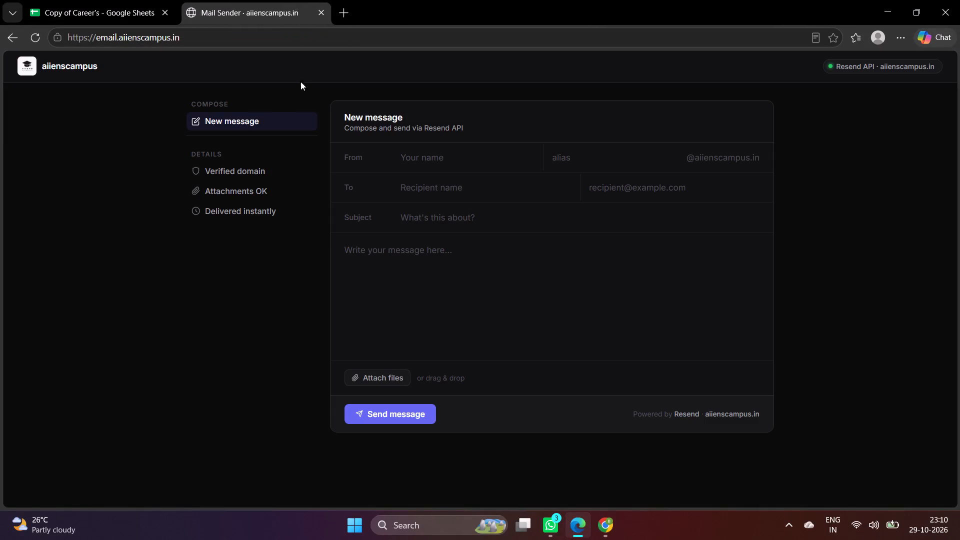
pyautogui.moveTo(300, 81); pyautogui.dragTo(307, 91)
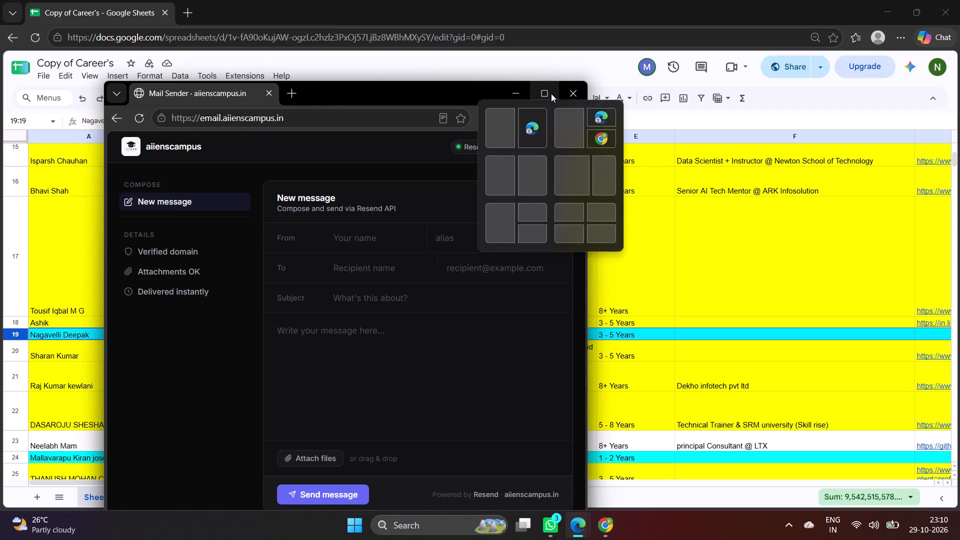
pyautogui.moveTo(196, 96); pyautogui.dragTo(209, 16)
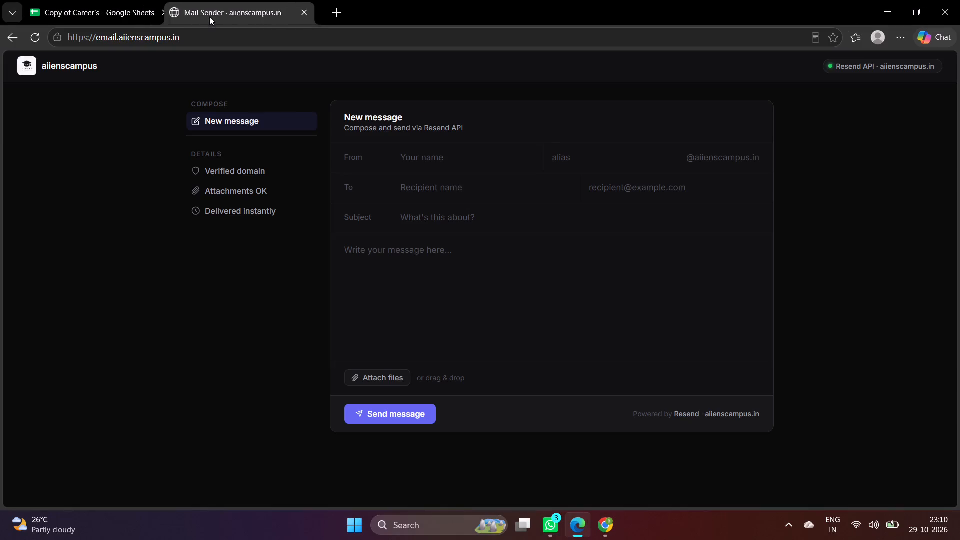
# Fill in the sender's name in the new message's From line with the saved name, and go to the alias.
pyautogui.click(423, 160)
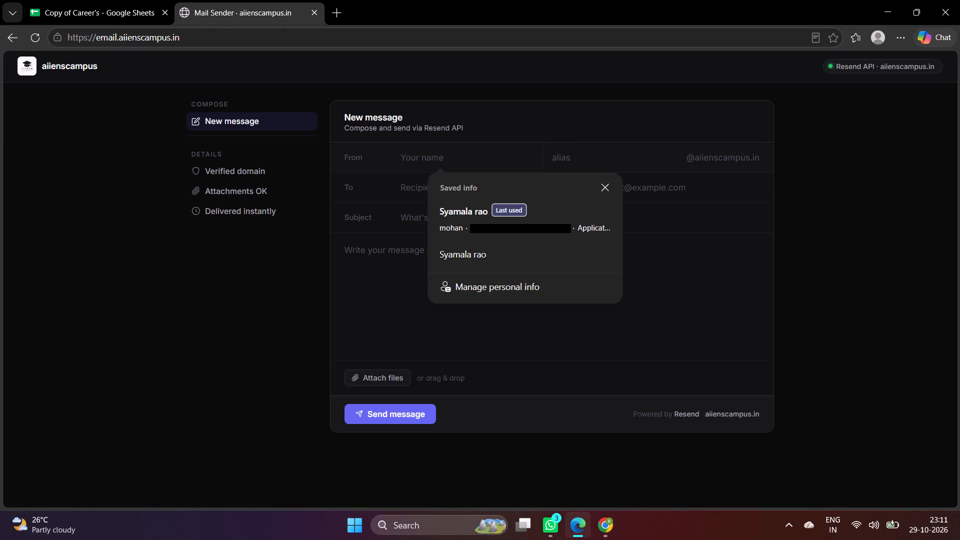
pyautogui.click(469, 255)
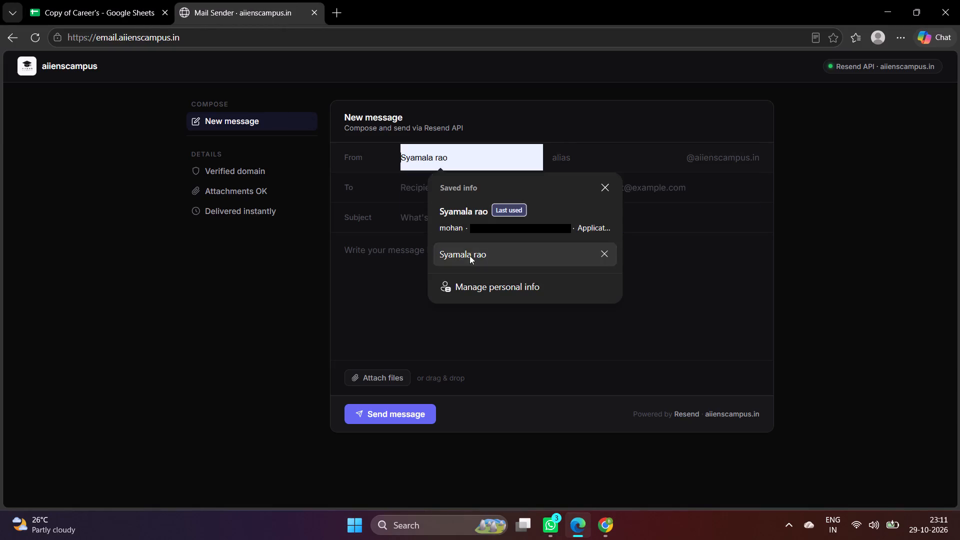
pyautogui.click(616, 159)
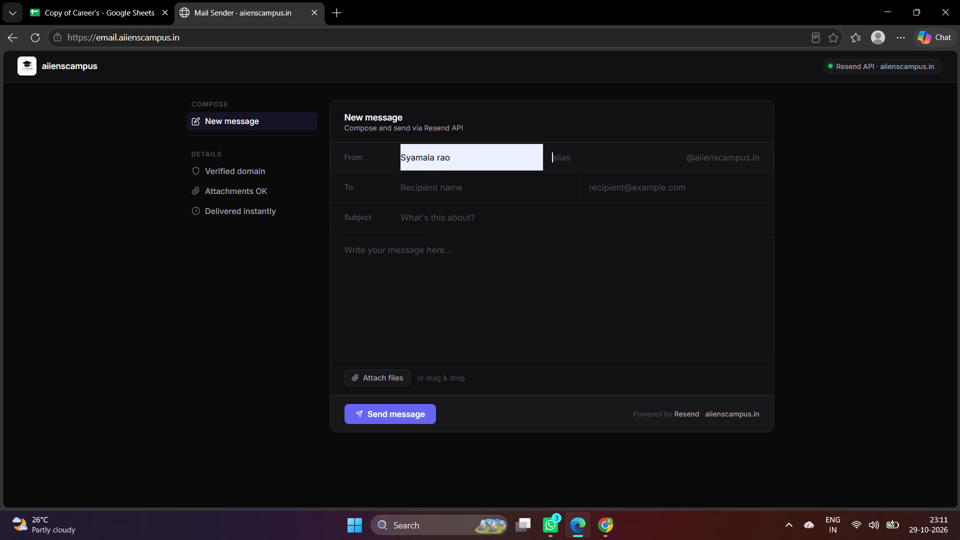
# Switch back to the ALL Links section of the mentor onboarding mail document in Chrome.
pyautogui.click(617, 539)
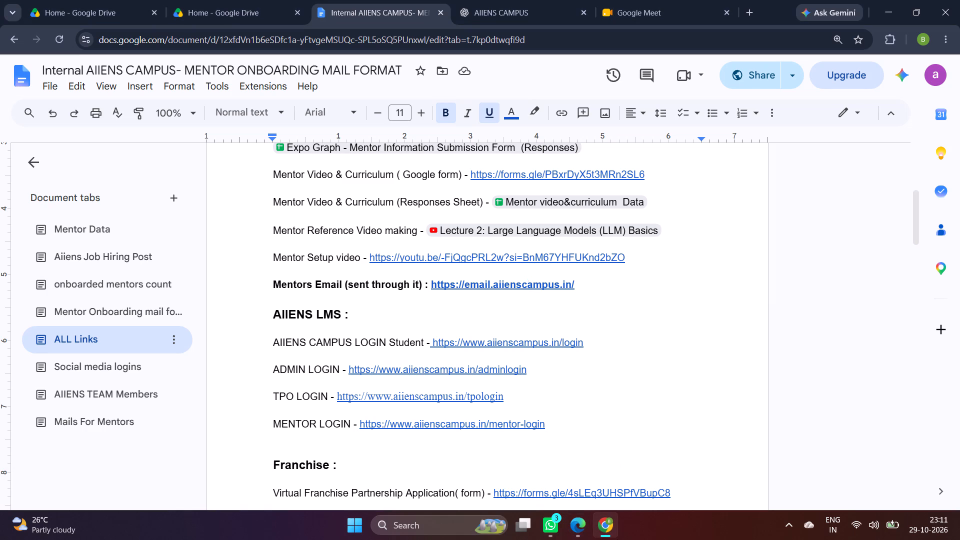
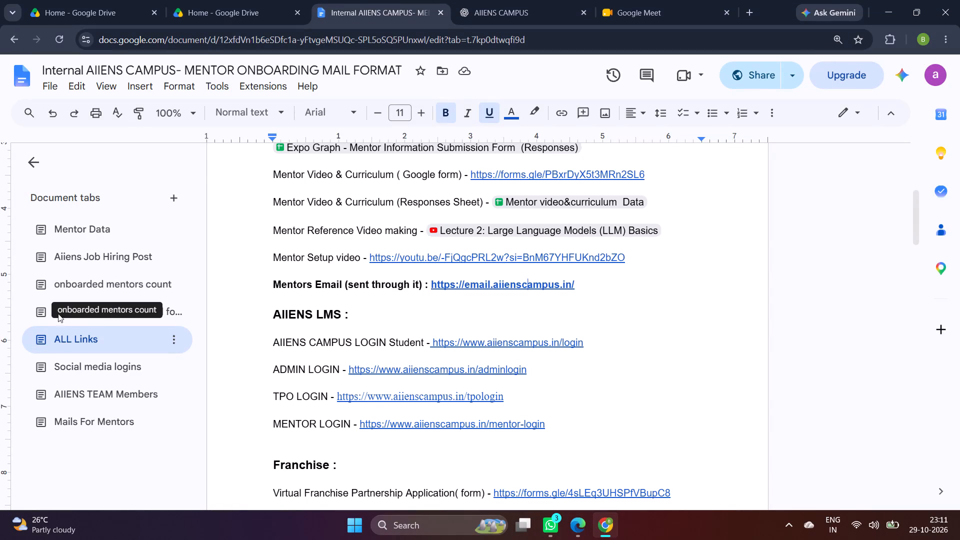
# Copy the alias part "mentor.onboarding" of the mentor onboarding address from the email address table in the Mentor Onboarding document tab.
pyautogui.click(105, 318)
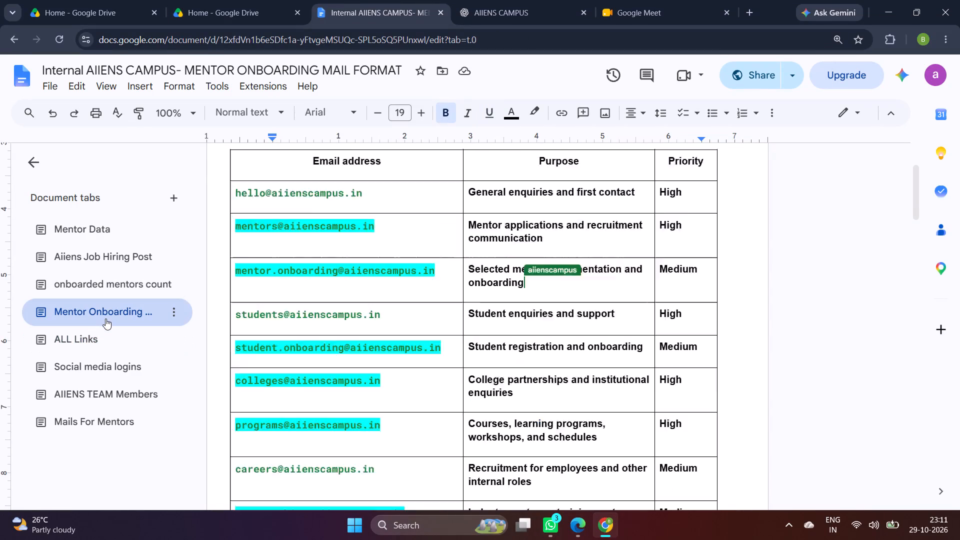
pyautogui.scroll(-2, 429, 348)
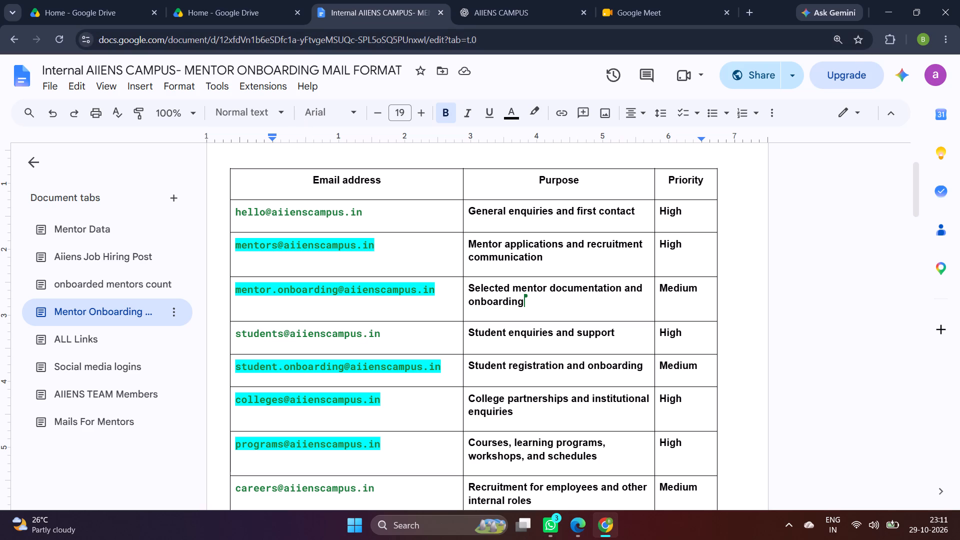
pyautogui.moveTo(234, 293); pyautogui.dragTo(368, 309)
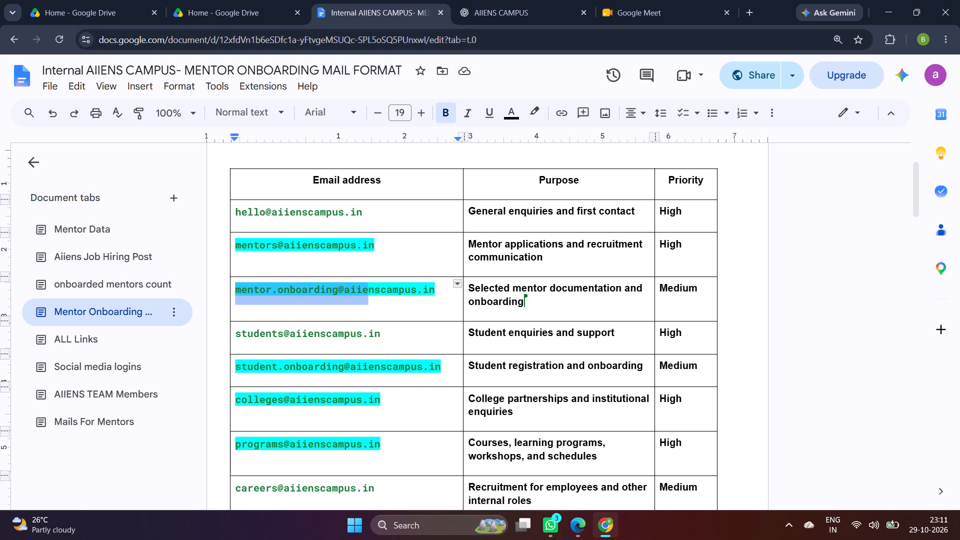
pyautogui.moveTo(368, 309); pyautogui.dragTo(339, 304)
pyautogui.hotkey('ctrl', 'c')
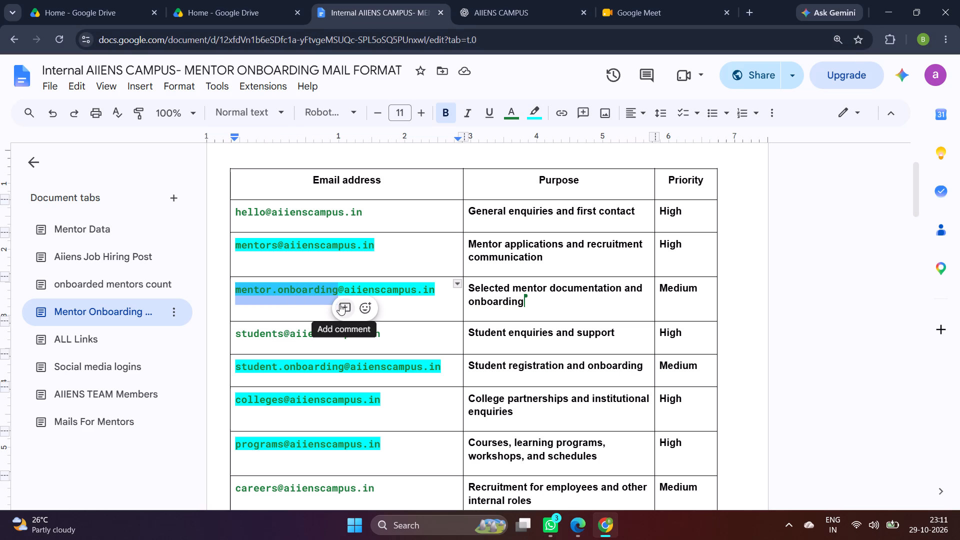
# Switch to the Mail Sender page in Edge and set the From alias of the new message to "mentor.onboarding".
pyautogui.click(581, 535)
pyautogui.click(568, 170)
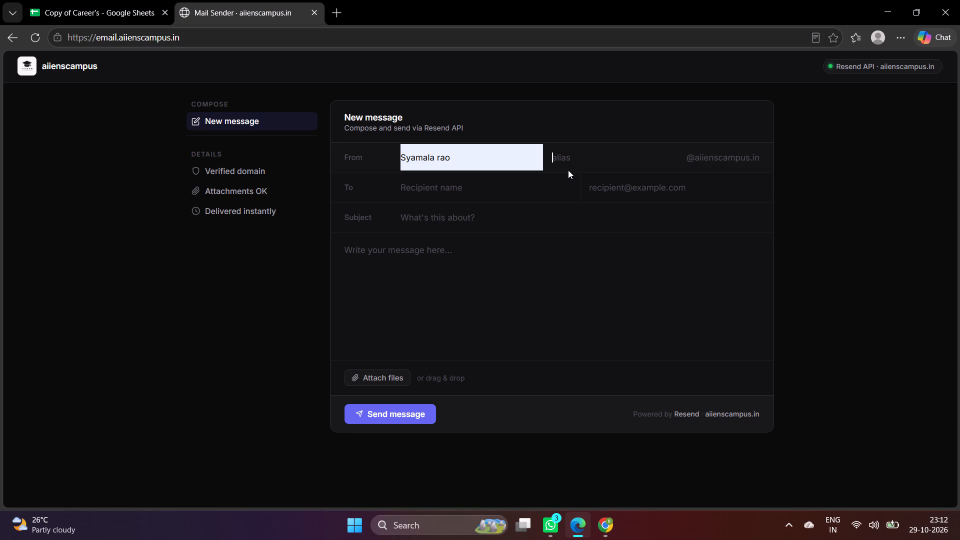
pyautogui.hotkey('ctrl', 'v')
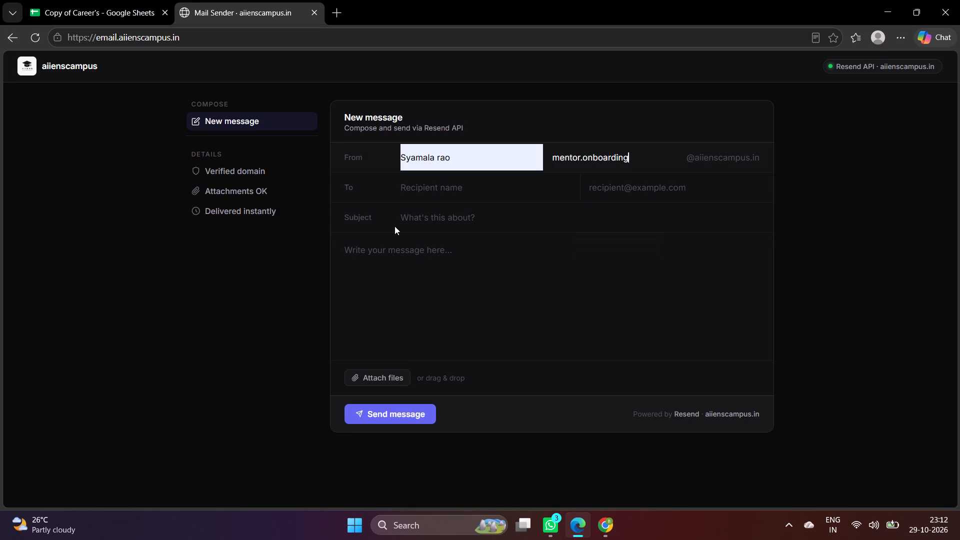
# Switch back to the mentor onboarding mail format document in Chrome.
pyautogui.click(602, 530)
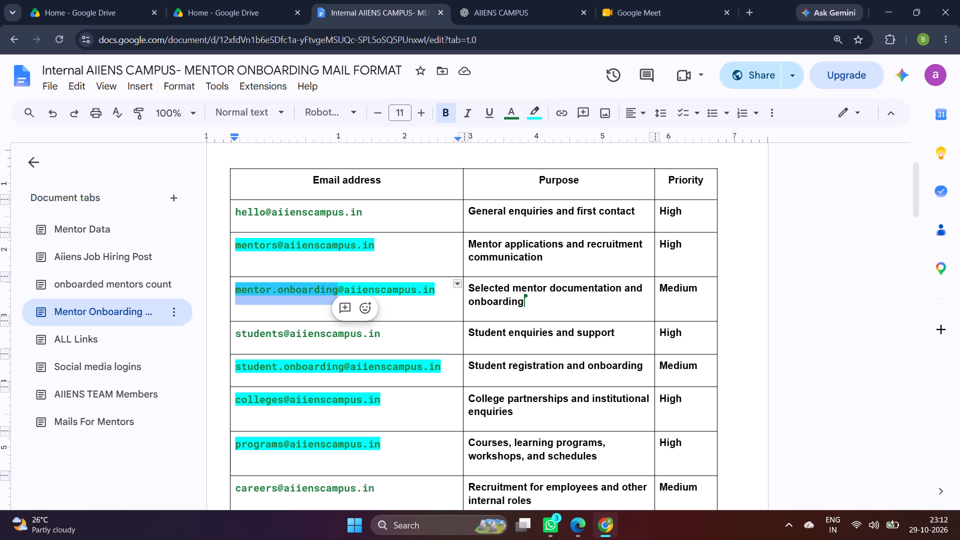
# Switch from the mentor onboarding document back to the new message in the Mail Sender in Edge.
pyautogui.click(406, 310)
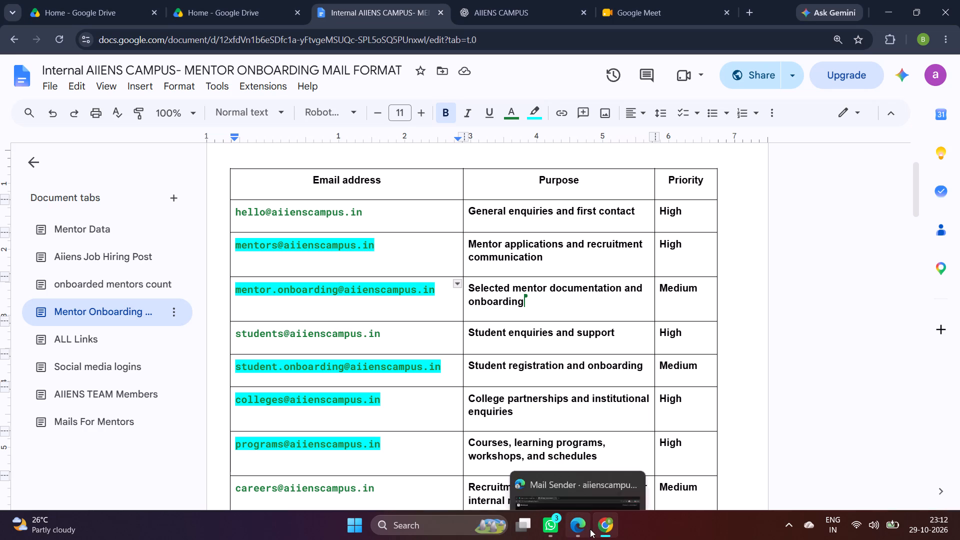
pyautogui.click(590, 529)
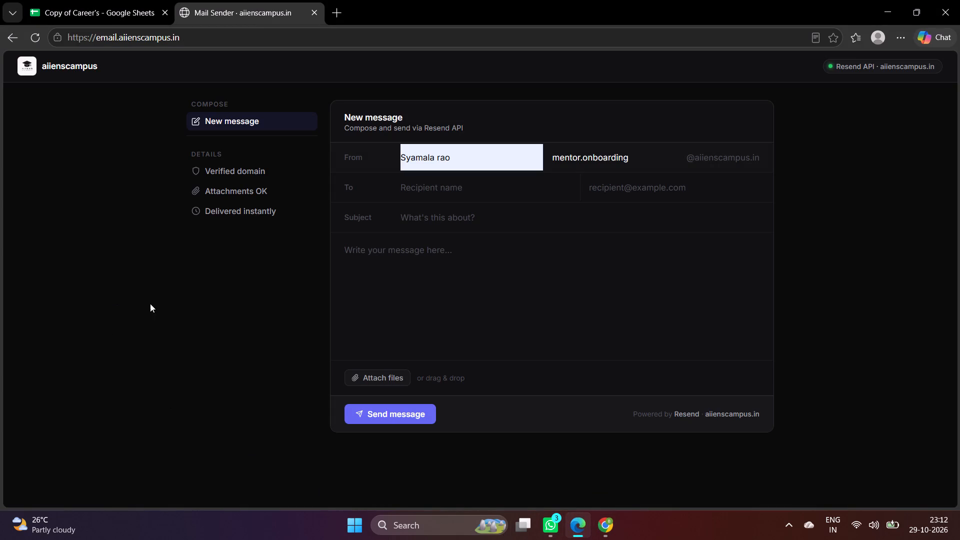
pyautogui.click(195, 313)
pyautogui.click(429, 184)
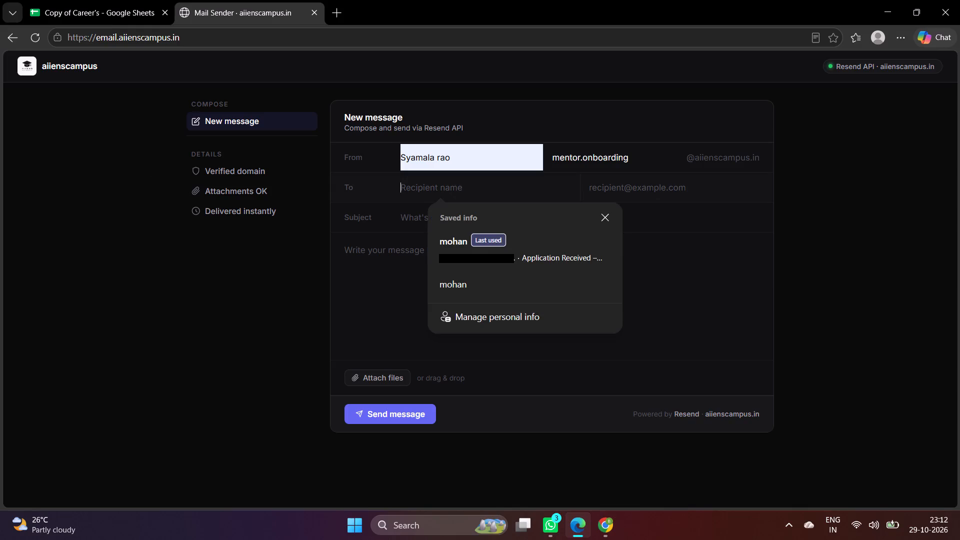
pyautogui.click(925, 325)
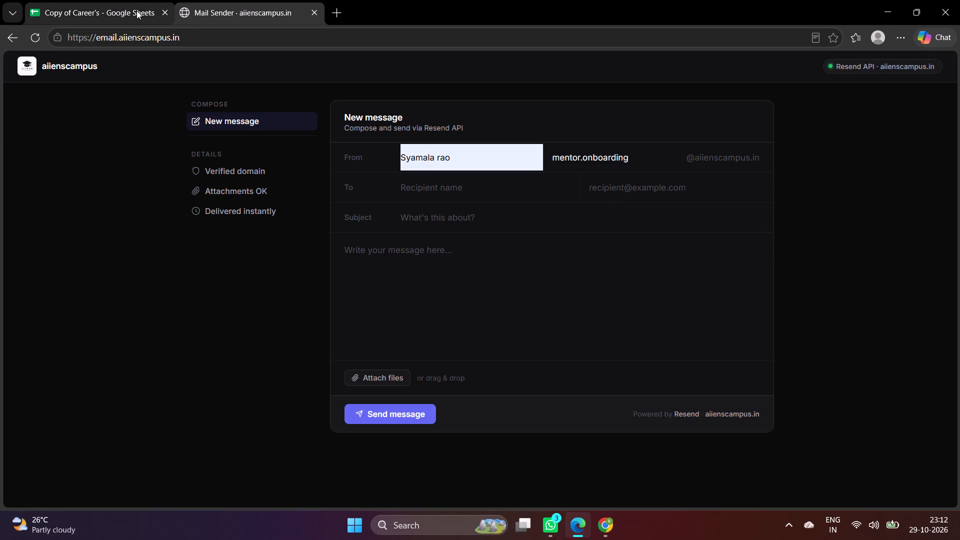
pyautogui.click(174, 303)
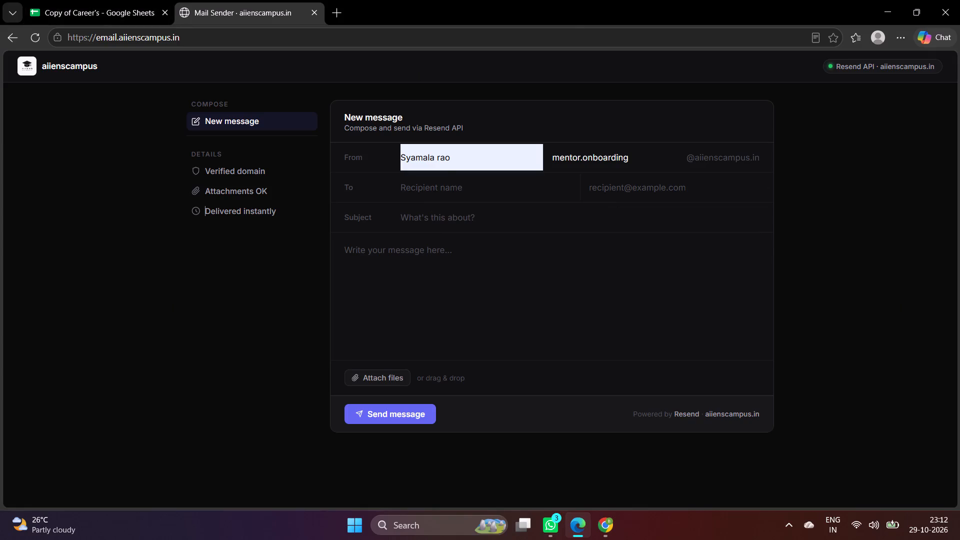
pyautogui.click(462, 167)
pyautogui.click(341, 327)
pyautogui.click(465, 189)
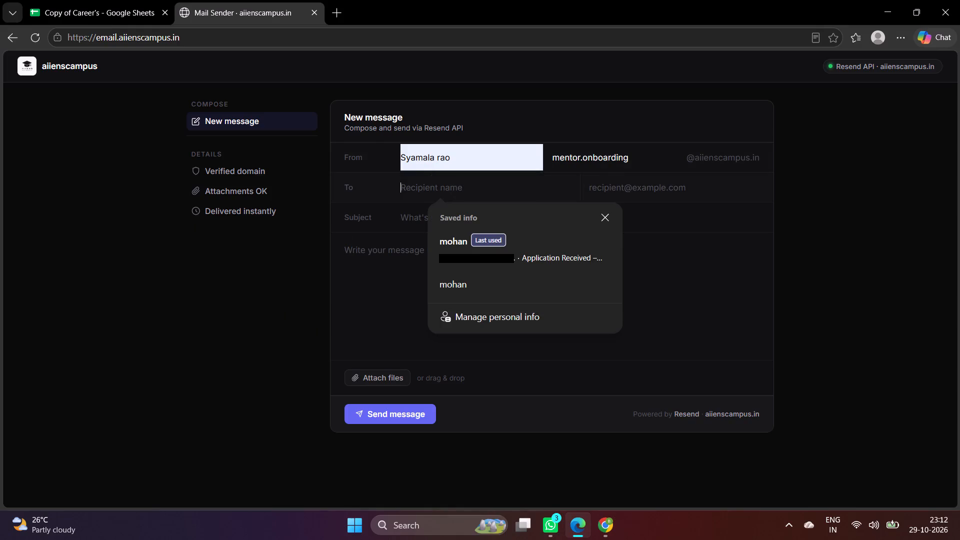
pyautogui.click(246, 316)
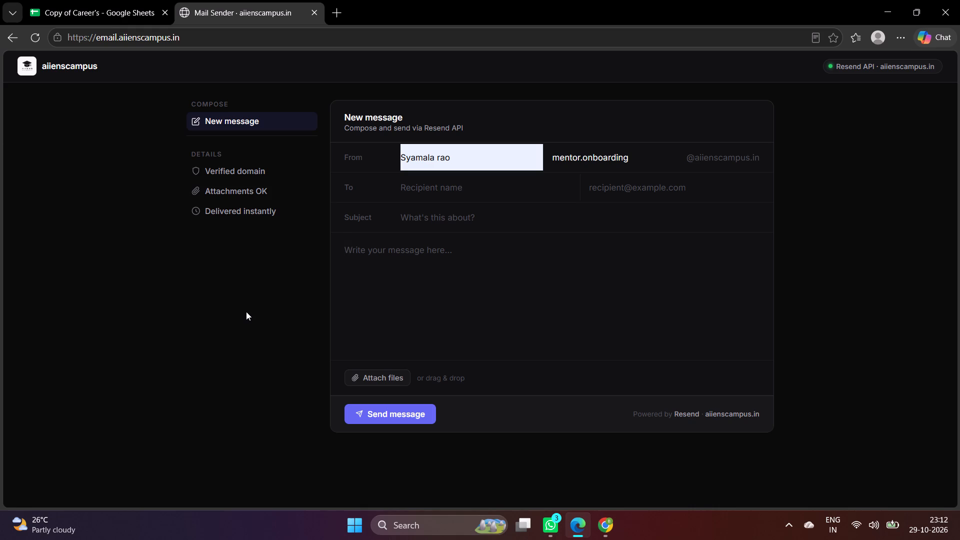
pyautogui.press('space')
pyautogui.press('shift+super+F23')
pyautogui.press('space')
# Fill in the To line and the subject "Application Received – AIIENS Campus Mentor Opportunity" using the last-used saved recipient entry.
pyautogui.click(466, 196)
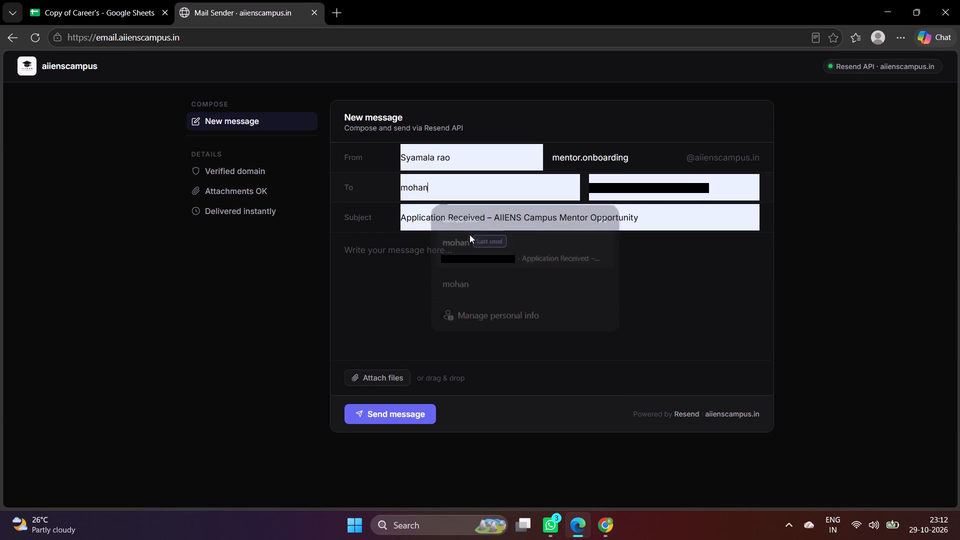
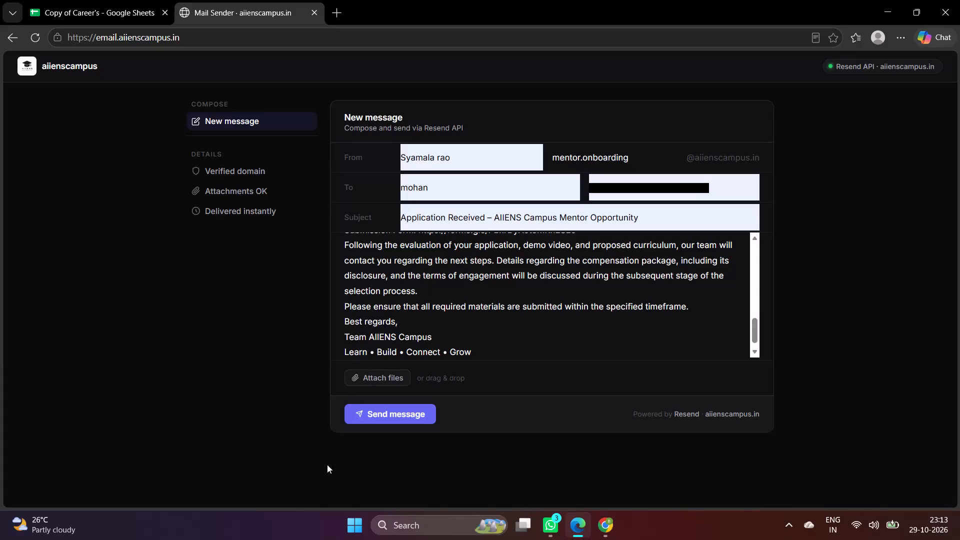
# Send the "Application Received – AIIENS Campus Mentor Opportunity" message from the mentor.onboarding alias.
pyautogui.click(408, 417)
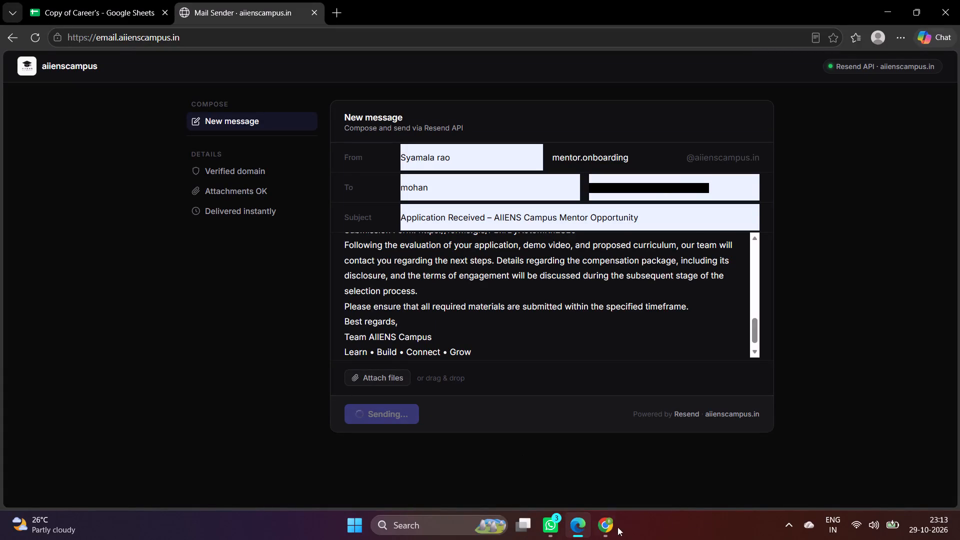
# Switch from the Mail Sender in Edge back to the mentor onboarding mail format document in Chrome.
pyautogui.click(603, 526)
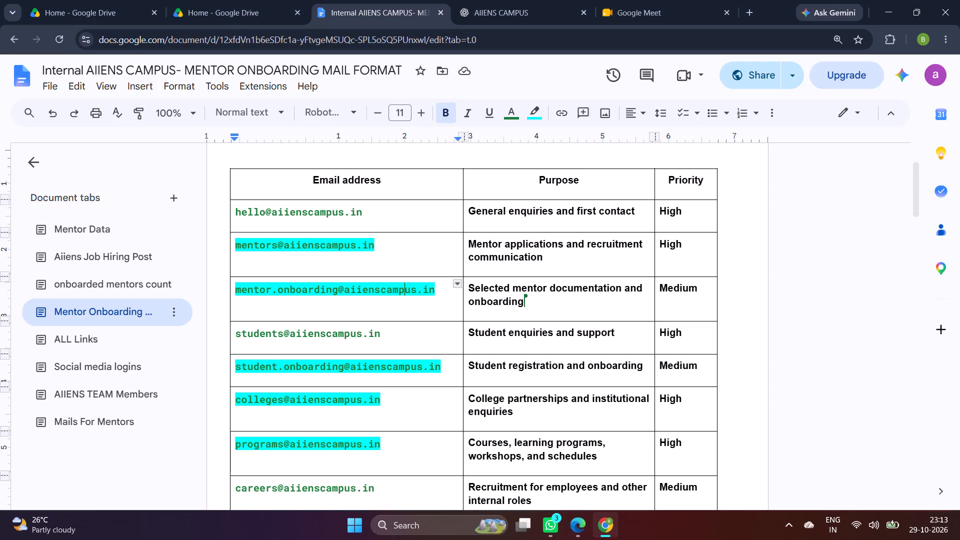
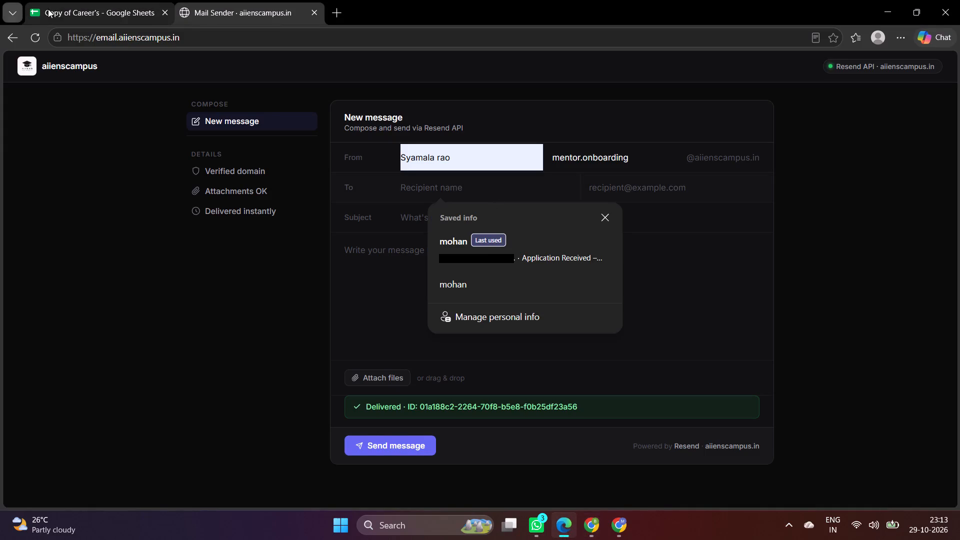
# Switch to the Copy of Career's spreadsheet and open the applicant name in cell A15 for editing.
pyautogui.click(59, 11)
pyautogui.scroll(-1, 178, 356)
pyautogui.scroll(5, 178, 356)
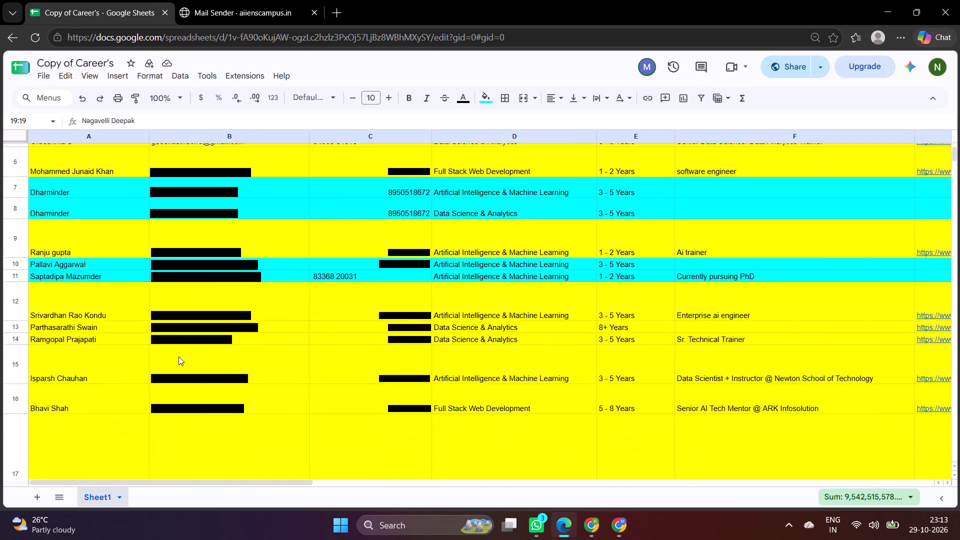
pyautogui.scroll(-1, 178, 356)
pyautogui.click(68, 401)
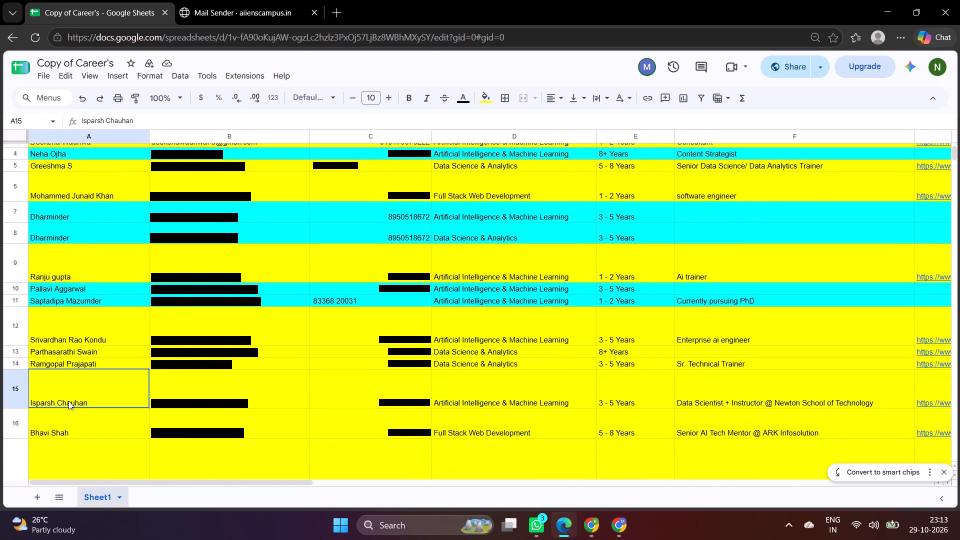
pyautogui.doubleClick(68, 401)
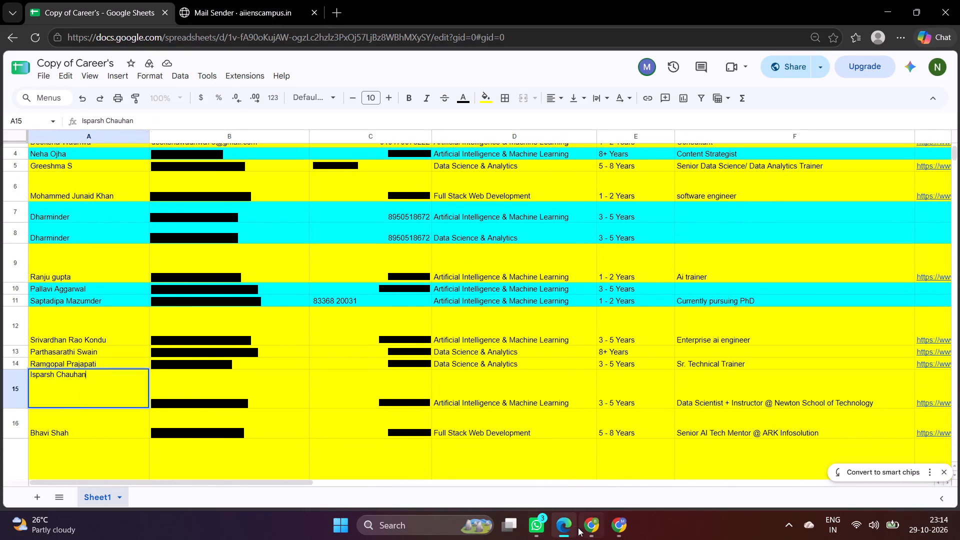
# Switch to the mentor onboarding mail format document in Chrome and examine its table of email addresses, purposes and priorities.
pyautogui.click(597, 525)
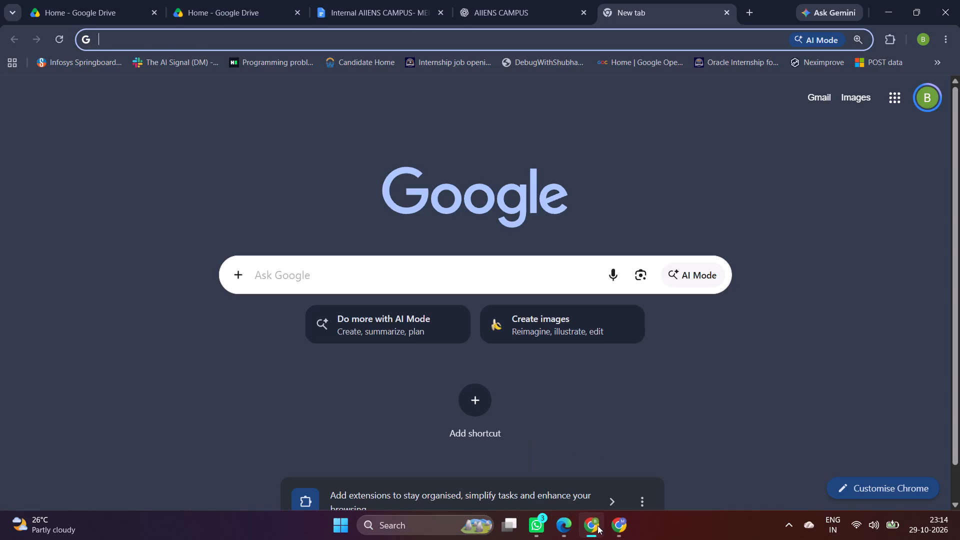
pyautogui.click(401, 2)
pyautogui.scroll(-1, 392, 343)
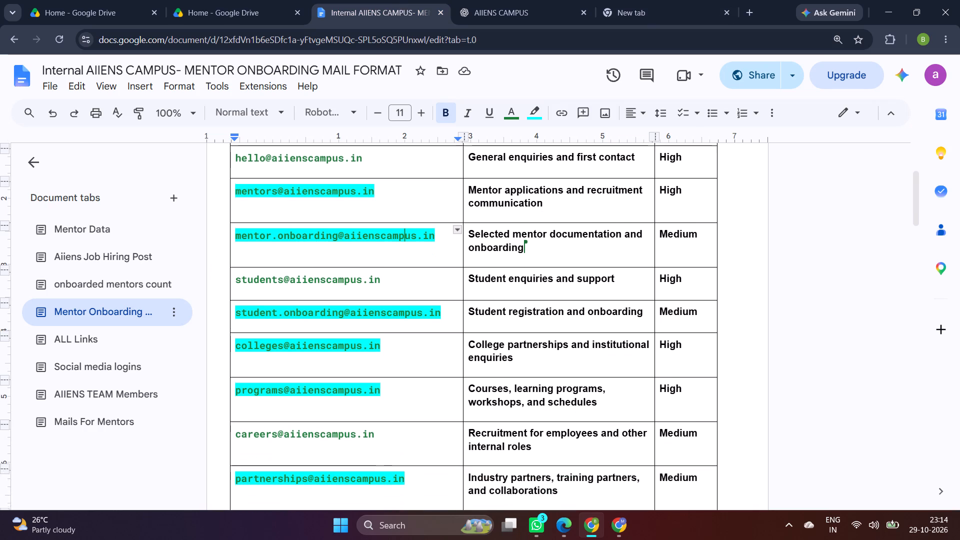
pyautogui.scroll(-3, 392, 343)
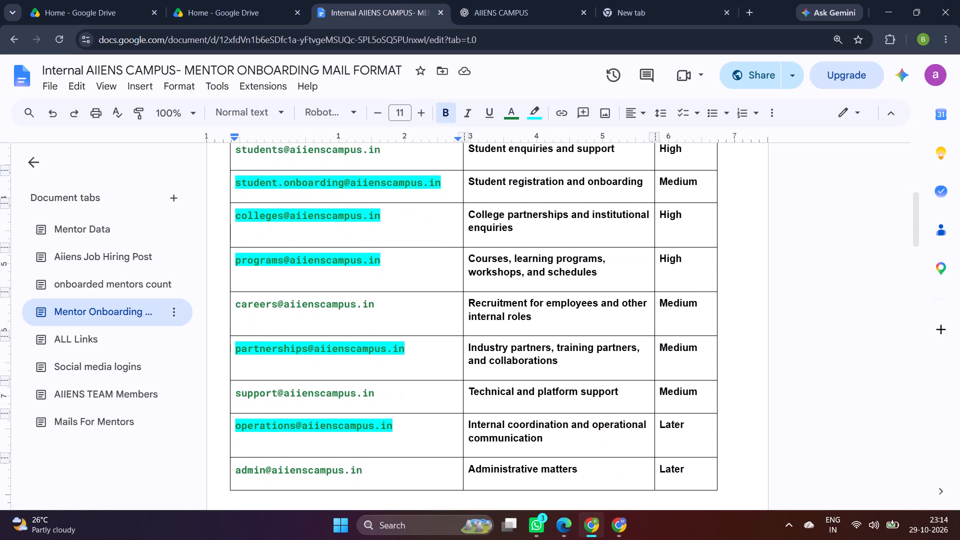
pyautogui.scroll(-2, 392, 343)
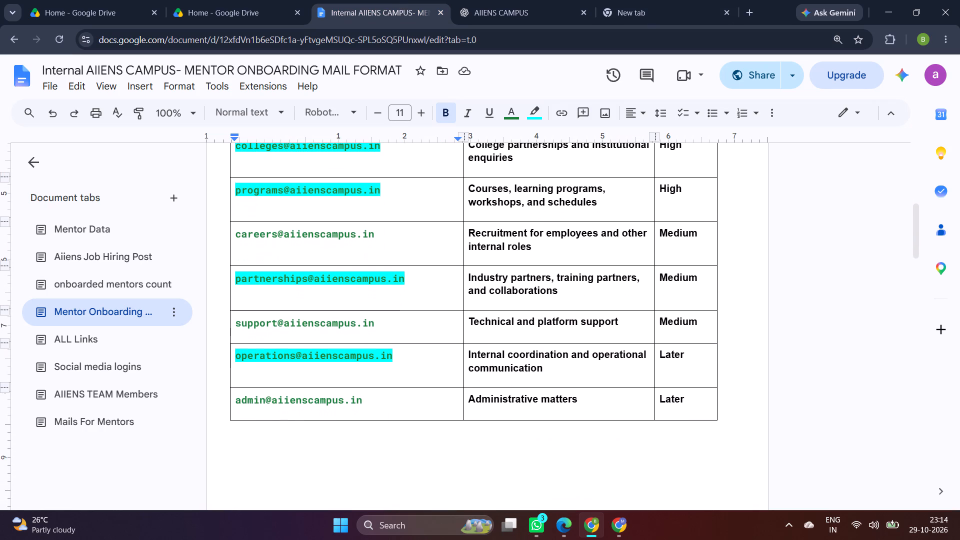
pyautogui.scroll(7, 392, 343)
pyautogui.scroll(-1, 392, 343)
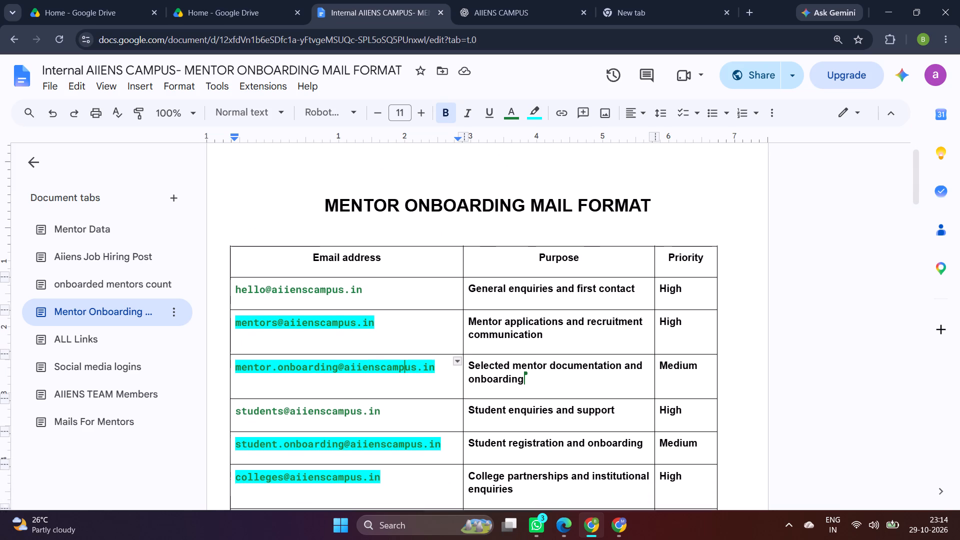
pyautogui.scroll(-1, 392, 343)
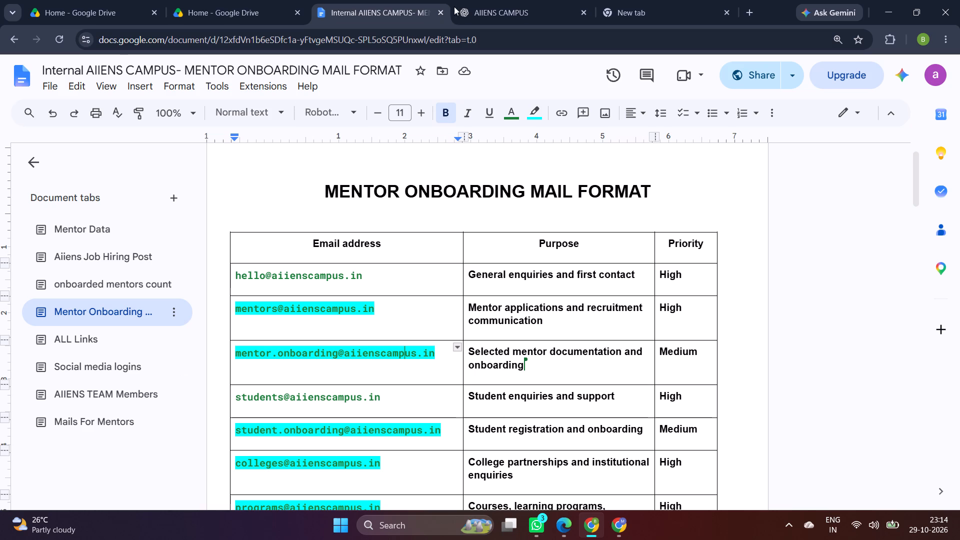
# Switch from the mentor onboarding document back to the new message in Mail Sender in Edge.
pyautogui.click(557, 532)
# Copy the applicant's name from row 15 of the Copy of Career's sheet into the new message's recipient name.
pyautogui.click(198, 0)
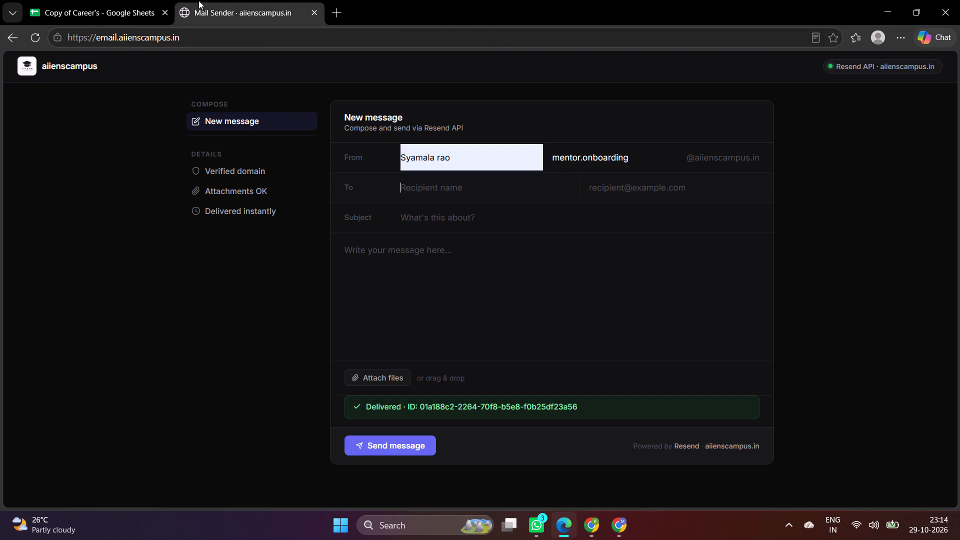
pyautogui.click(95, 7)
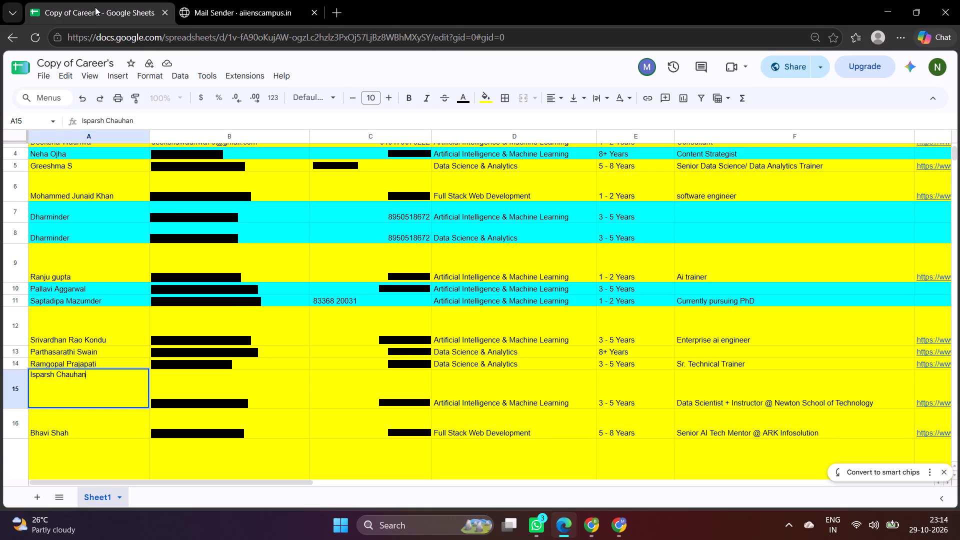
pyautogui.click(58, 374)
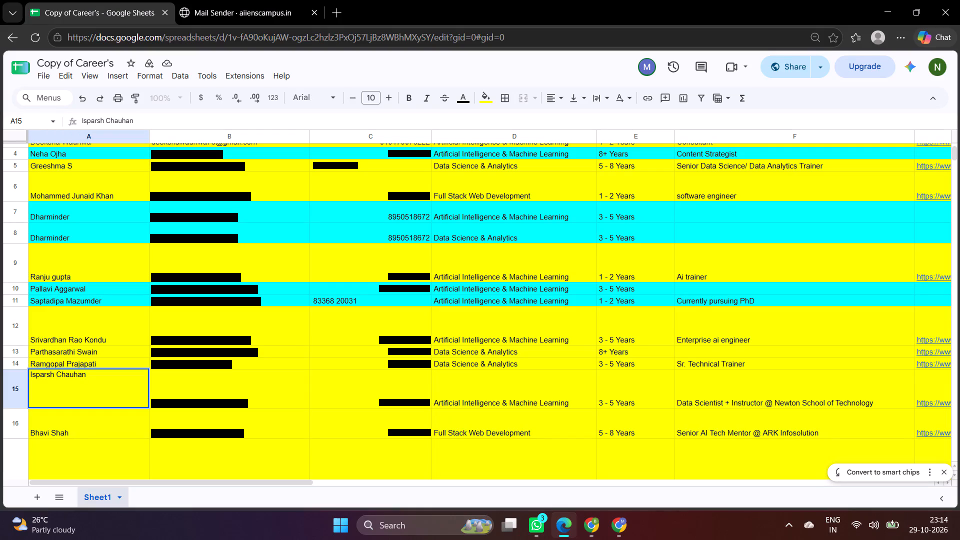
pyautogui.doubleClick(58, 374)
pyautogui.moveTo(30, 375); pyautogui.dragTo(97, 378)
pyautogui.hotkey('ctrl', 'c')
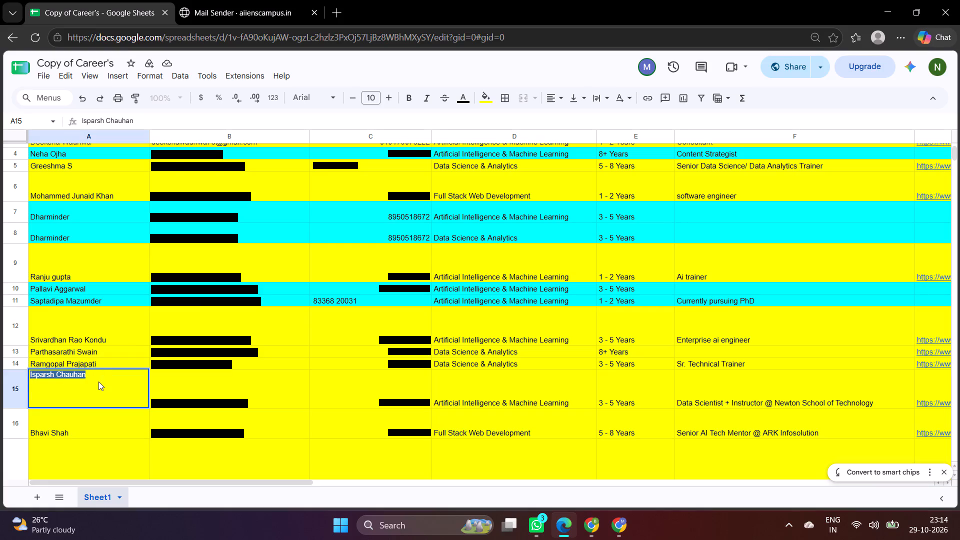
pyautogui.click(256, 3)
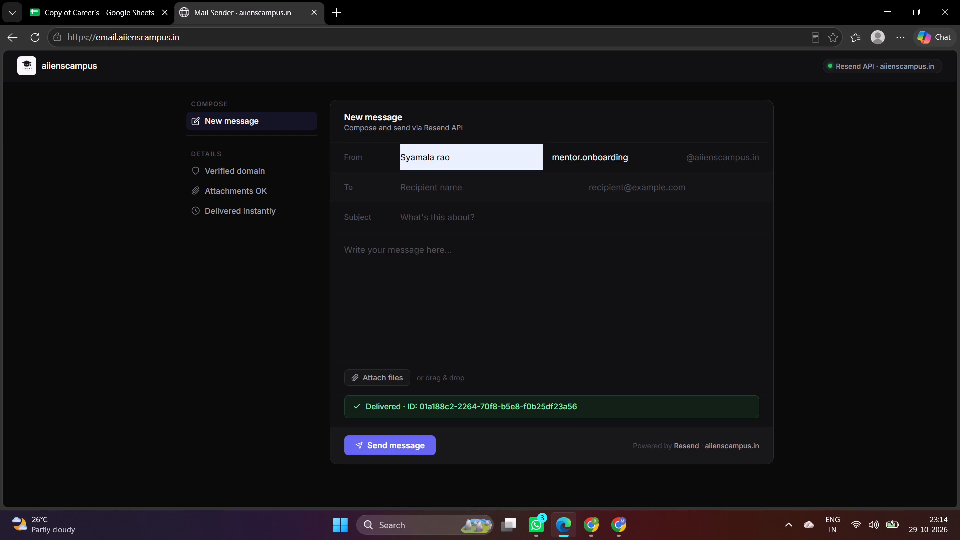
pyautogui.hotkey('ctrl', 'v')
pyautogui.click(434, 188)
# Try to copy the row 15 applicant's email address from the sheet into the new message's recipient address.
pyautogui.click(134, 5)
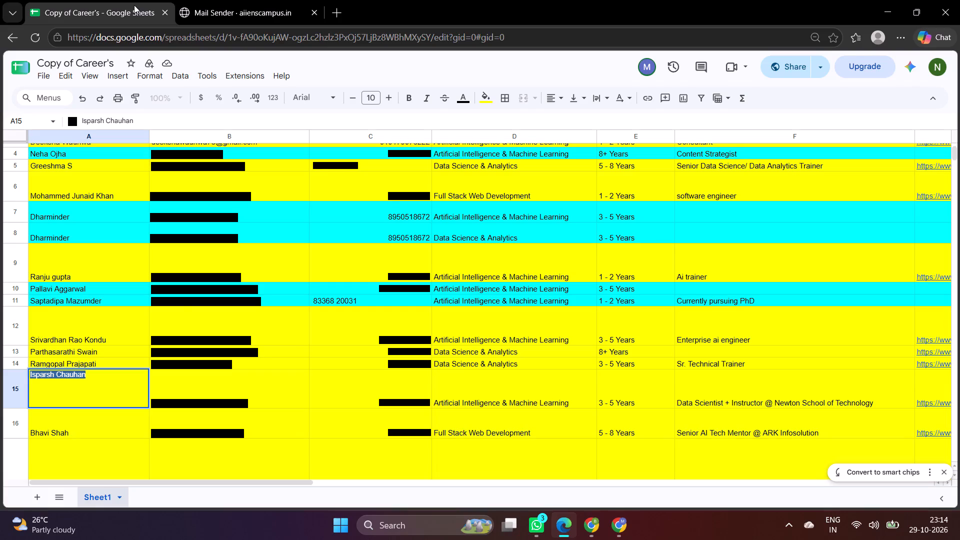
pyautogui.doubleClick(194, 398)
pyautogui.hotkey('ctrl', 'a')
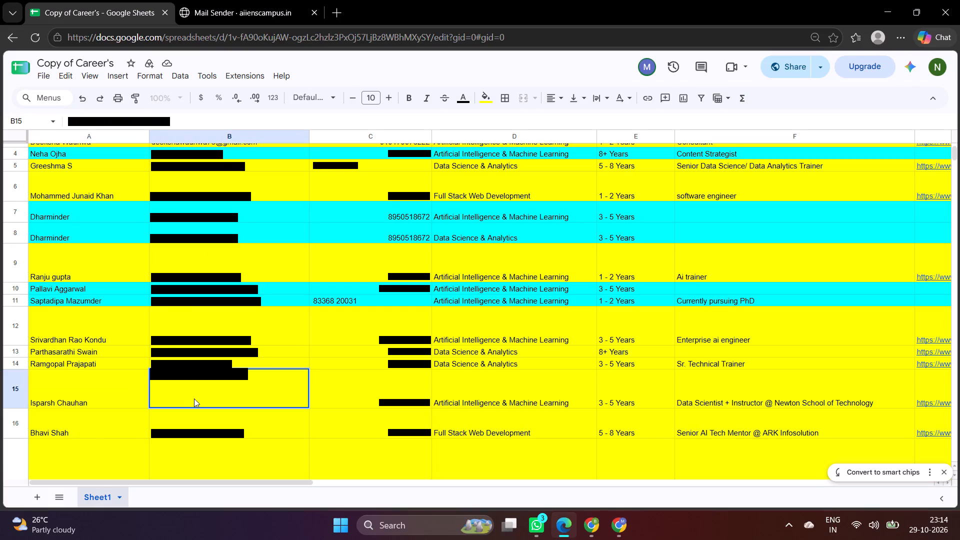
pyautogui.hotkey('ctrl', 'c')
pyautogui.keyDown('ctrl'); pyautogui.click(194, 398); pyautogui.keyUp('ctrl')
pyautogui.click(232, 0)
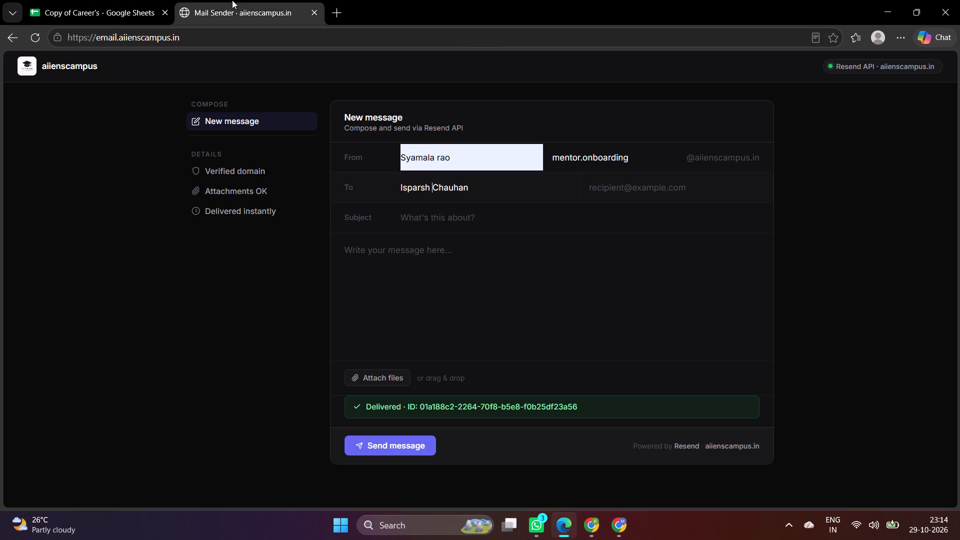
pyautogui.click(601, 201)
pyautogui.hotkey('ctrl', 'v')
# Copy the row 15 applicant's email address from the sheet into the new message's recipient address.
pyautogui.click(70, 5)
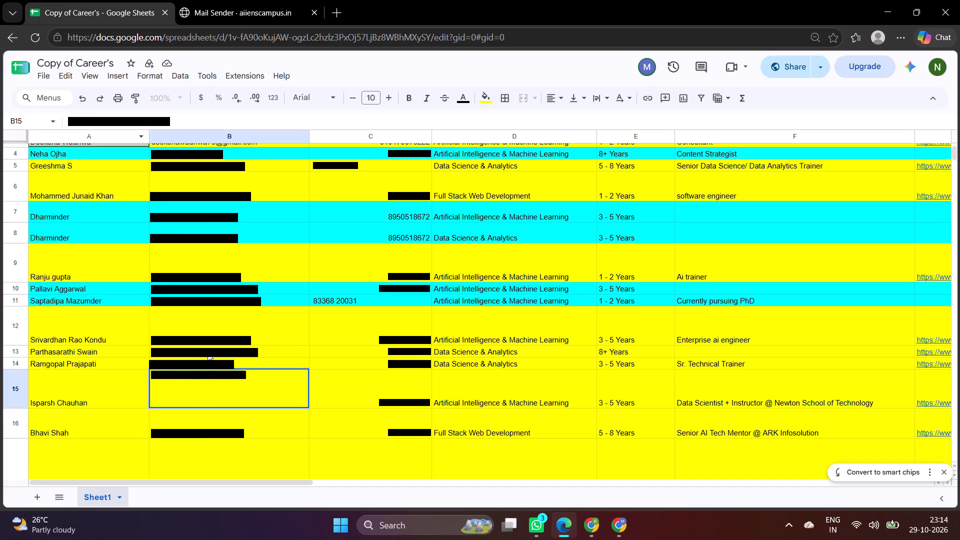
pyautogui.click(189, 376)
pyautogui.hotkey('ctrl', 'a')
pyautogui.hotkey('ctrl', 'c')
pyautogui.click(248, 0)
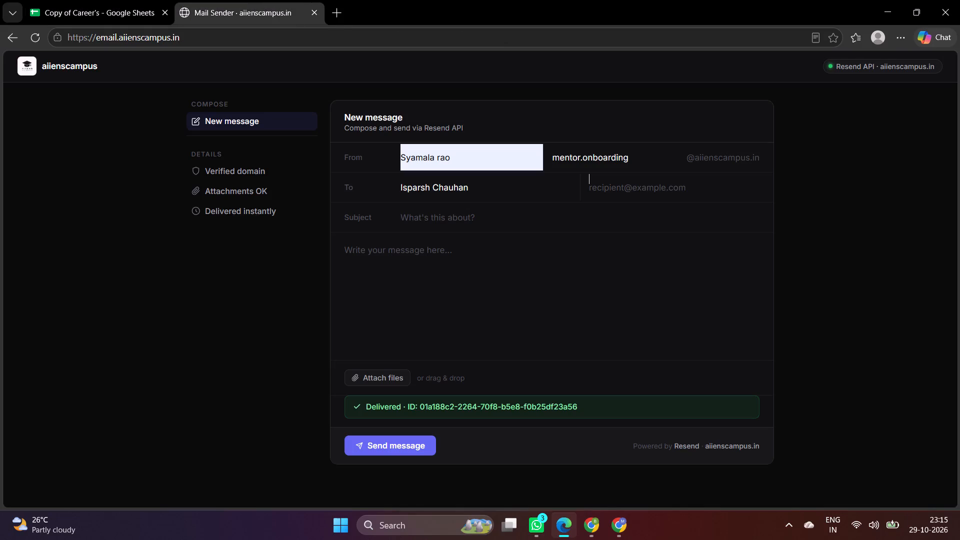
pyautogui.hotkey('ctrl', 'v')
pyautogui.click(632, 194)
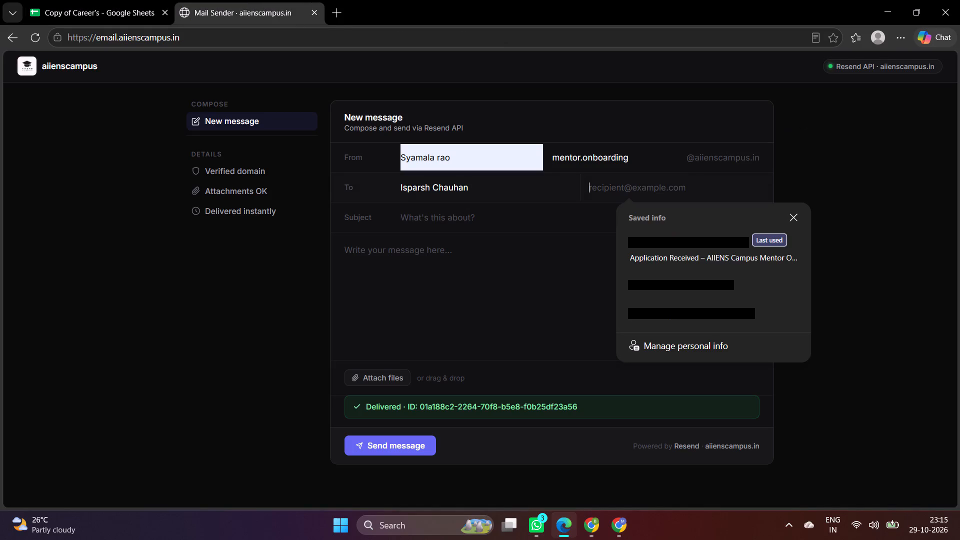
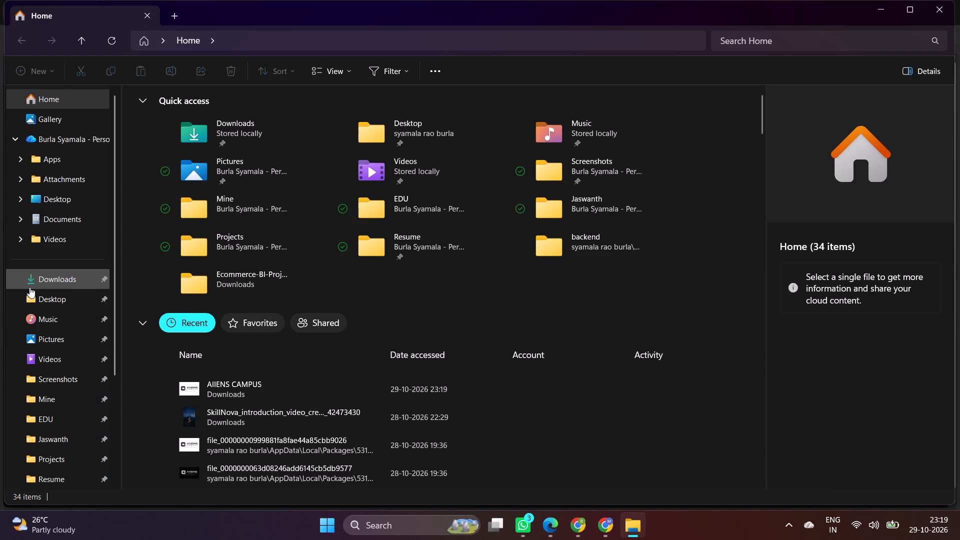
pyautogui.click(29, 287)
pyautogui.click(221, 121)
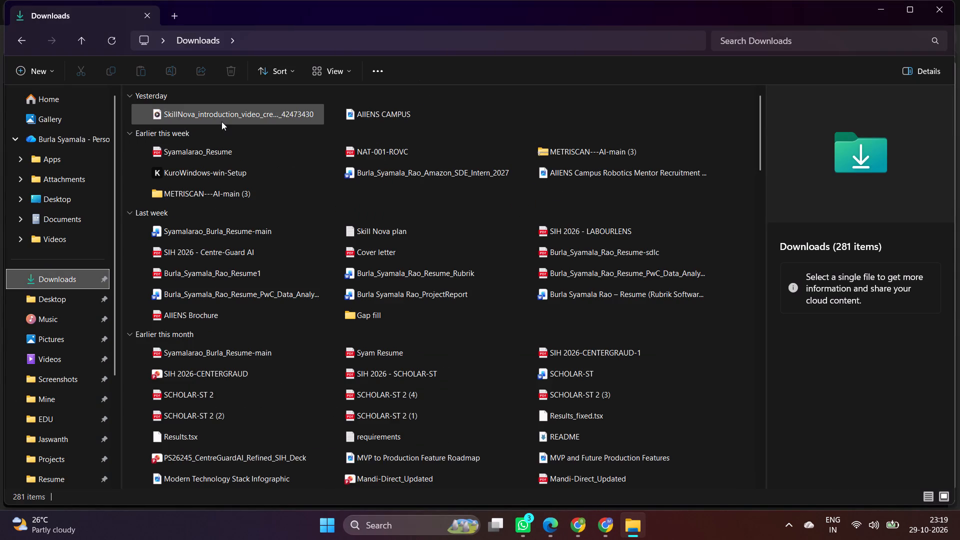
pyautogui.click(243, 72)
pyautogui.click(228, 73)
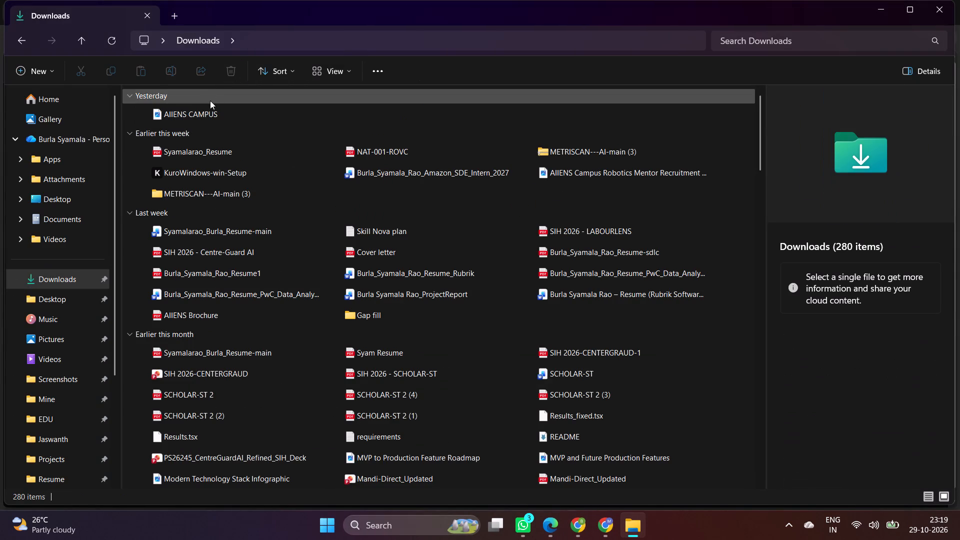
# Preview the AIIENS CAMPUS image in Downloads and return to the Mail Sender.
pyautogui.click(210, 112)
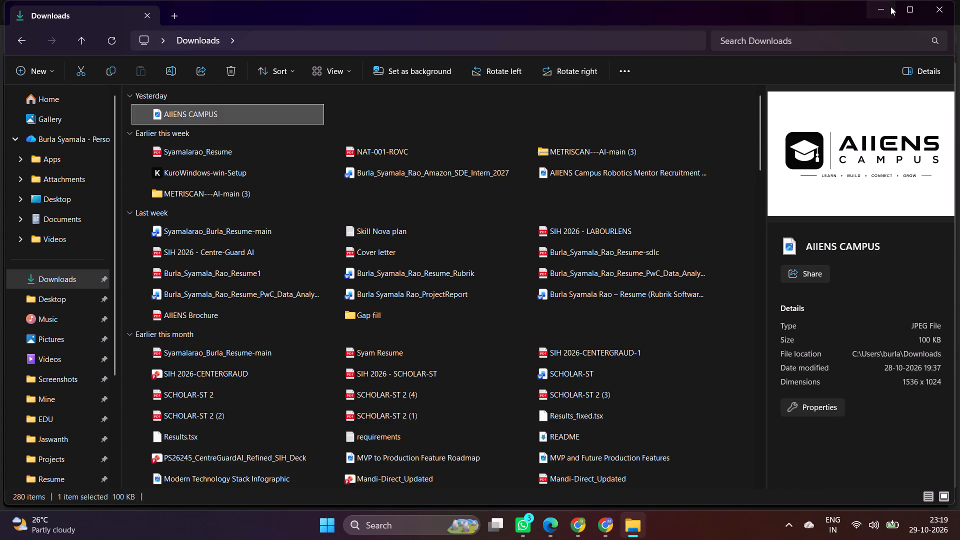
pyautogui.click(890, 6)
# Select the word "and" following "demo teaching video" in the opening paragraph of the email body.
pyautogui.scroll(4, 477, 250)
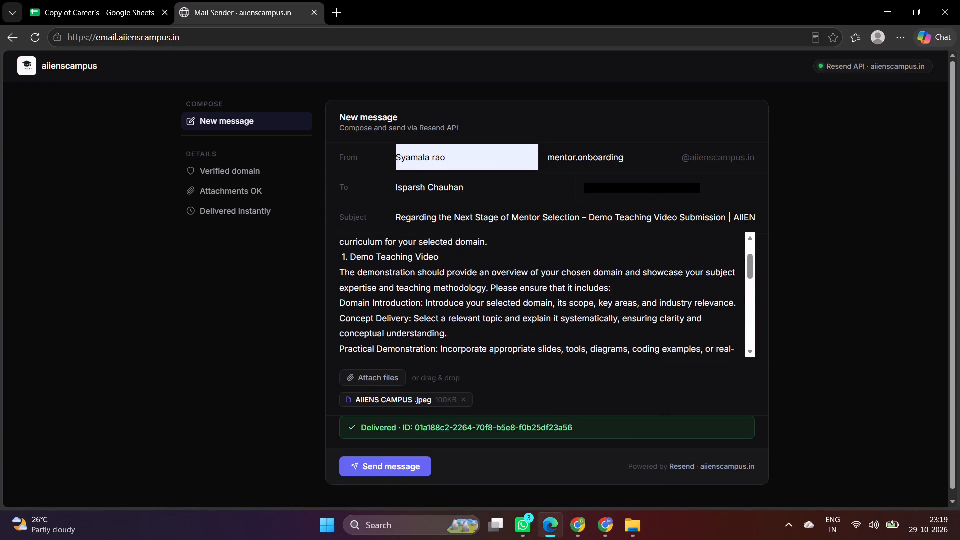
pyautogui.scroll(2, 477, 250)
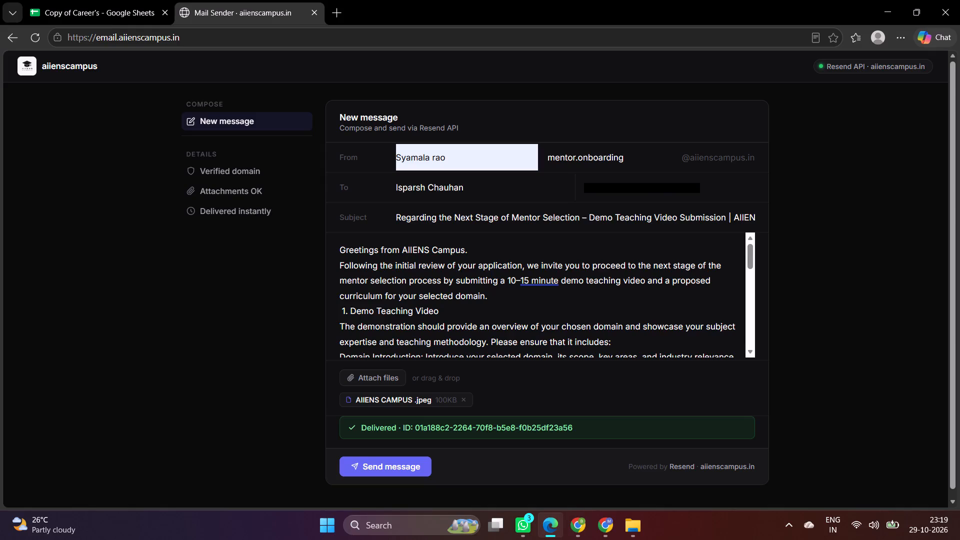
pyautogui.moveTo(647, 280); pyautogui.dragTo(665, 288)
# Delete "and a proposed curriculum" and the extra space after "demo teaching video" in the email's opening paragraph.
pyautogui.moveTo(665, 288); pyautogui.dragTo(378, 293)
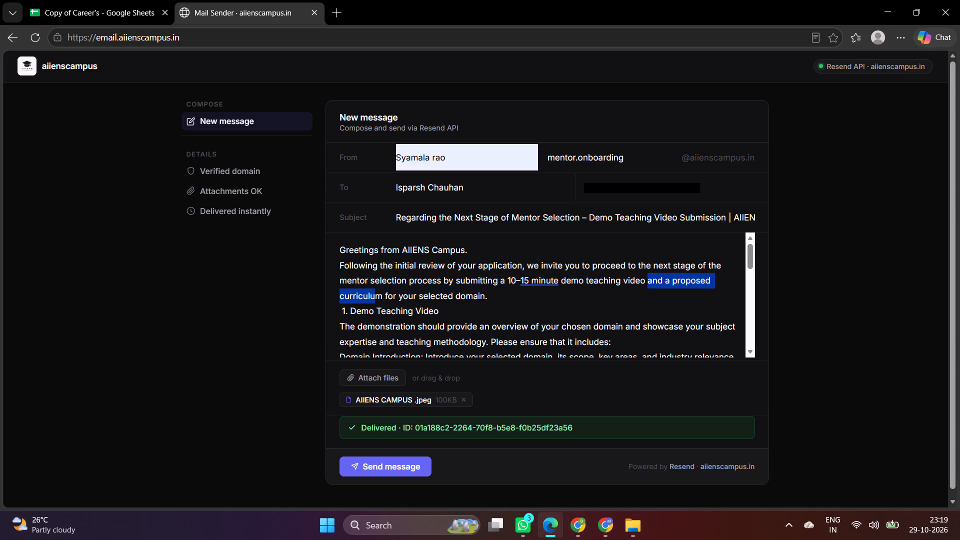
pyautogui.moveTo(378, 293); pyautogui.dragTo(383, 294)
pyautogui.press('BackSpace')
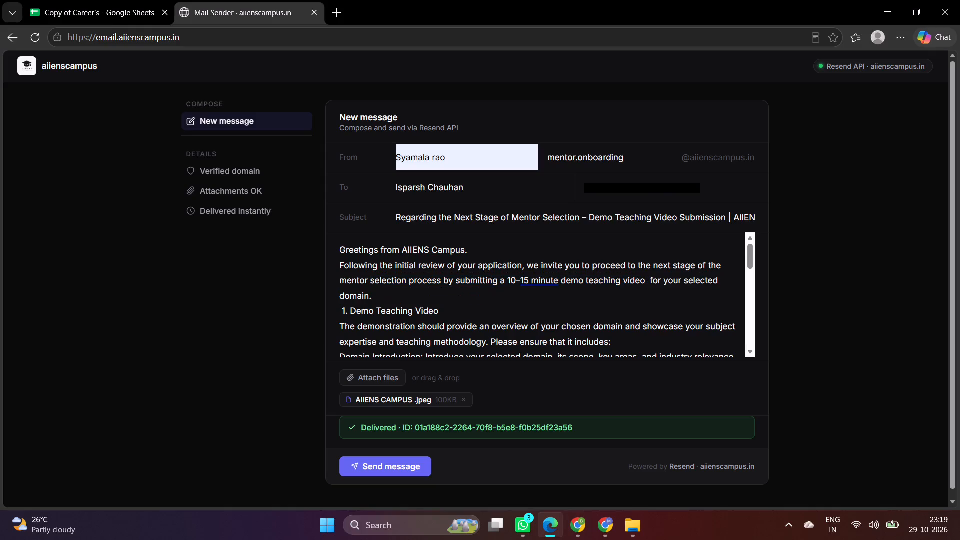
pyautogui.press('BackSpace')
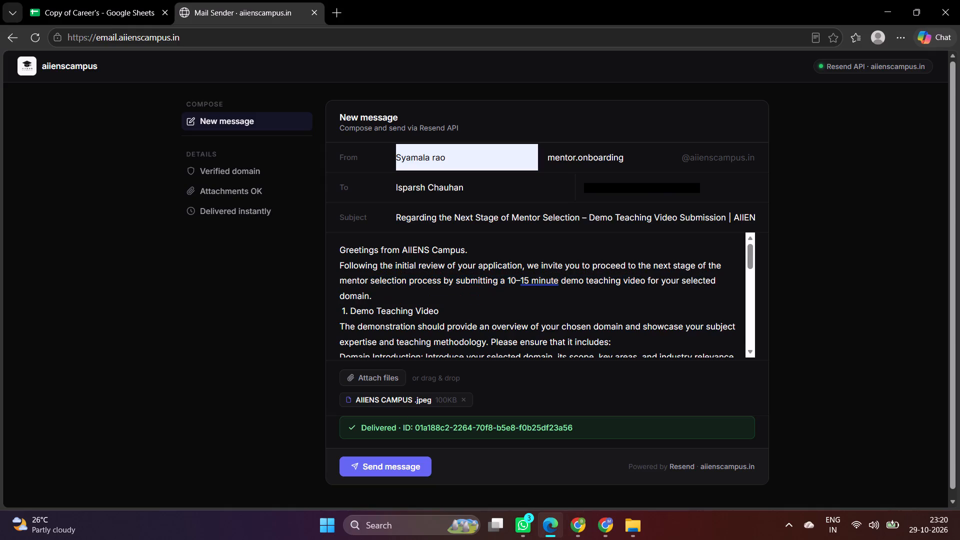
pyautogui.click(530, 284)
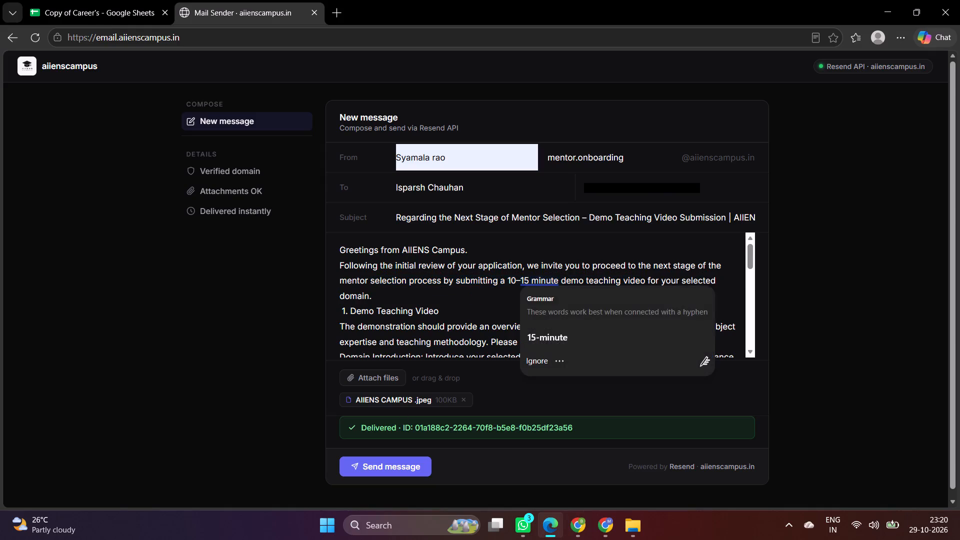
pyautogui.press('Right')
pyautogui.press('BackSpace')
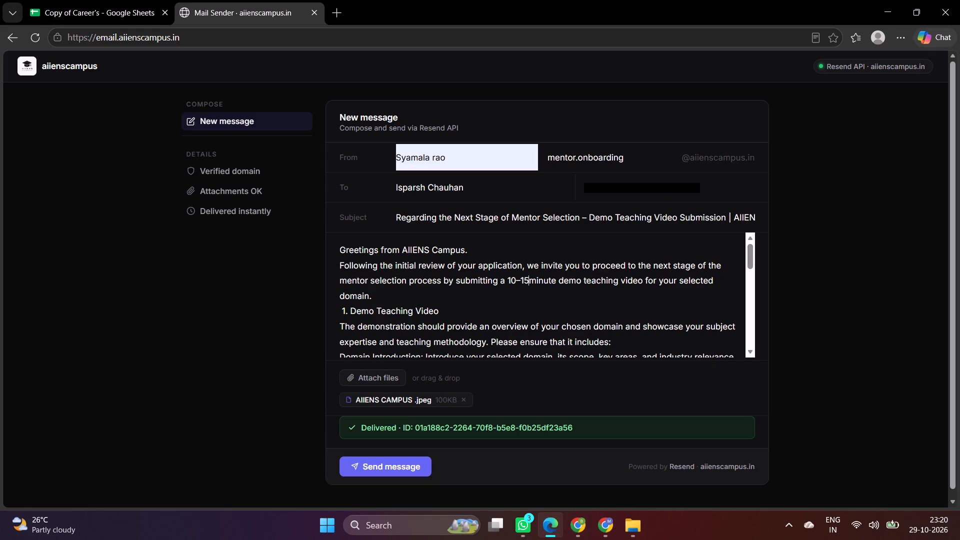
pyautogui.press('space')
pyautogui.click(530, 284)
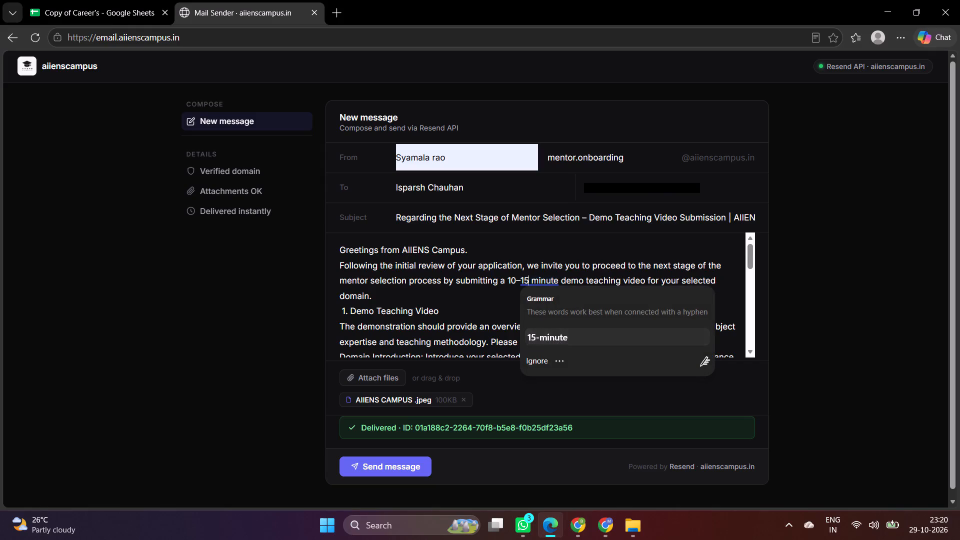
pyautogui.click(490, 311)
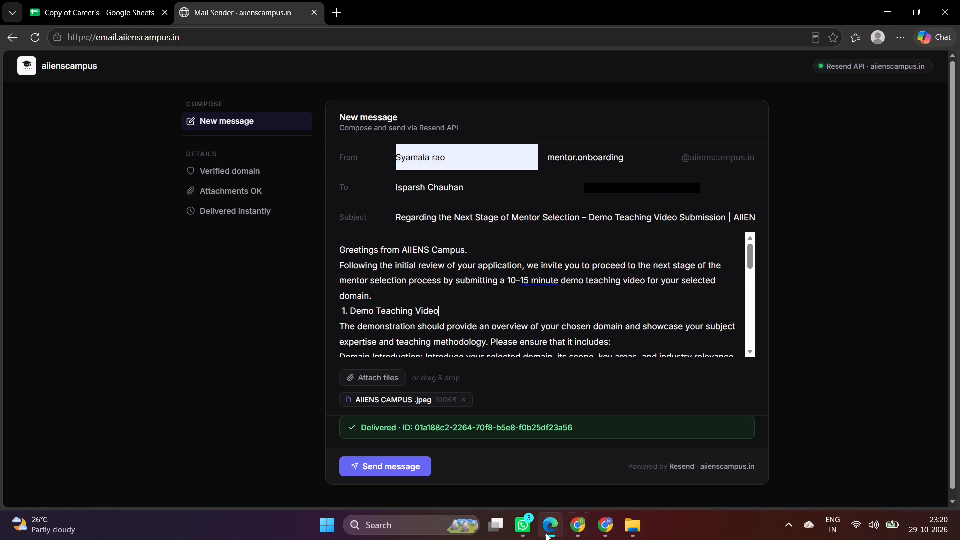
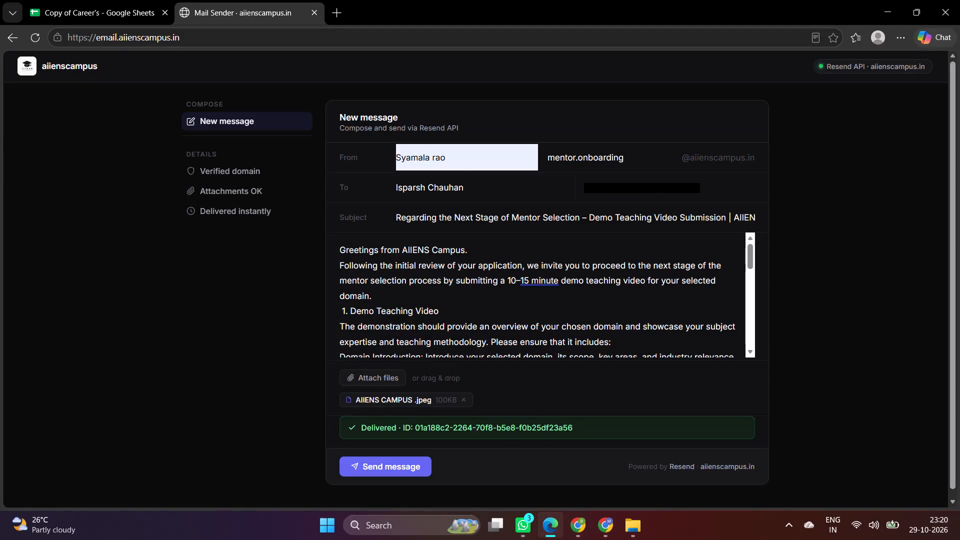
# Review the email body through to the Team AIIENS Campus sign-off and send the demo teaching video message to the applicant.
pyautogui.click(375, 309)
pyautogui.scroll(1, 506, 310)
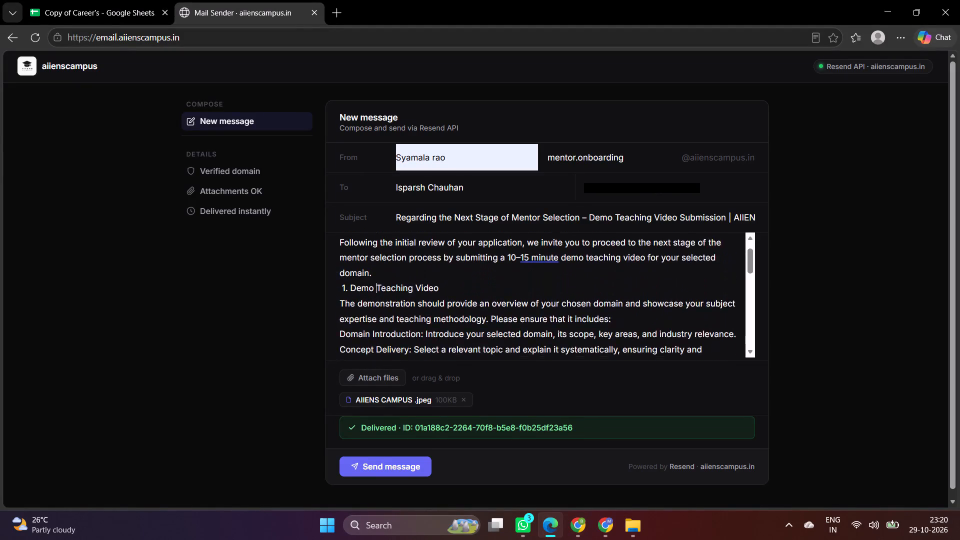
pyautogui.scroll(1, 506, 310)
pyautogui.scroll(-2, 506, 310)
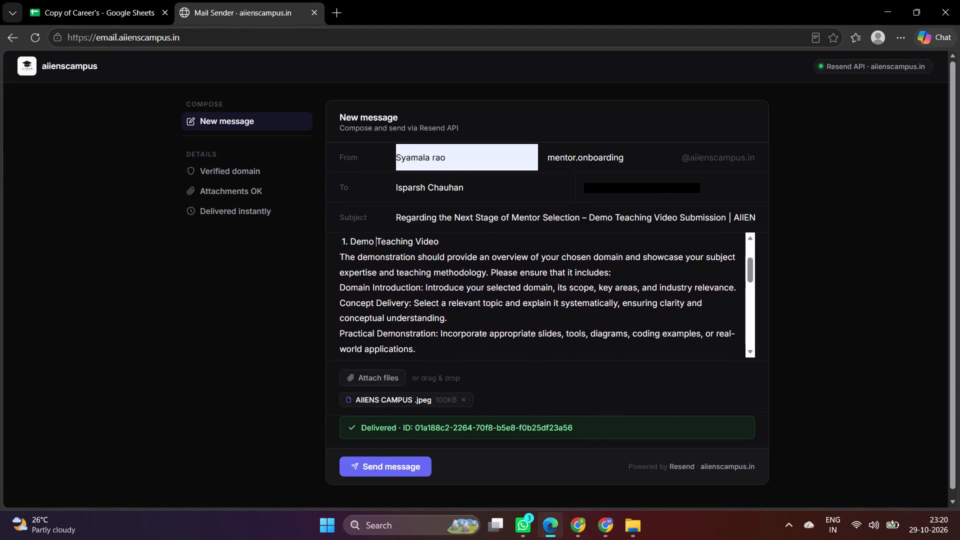
pyautogui.scroll(-3, 506, 310)
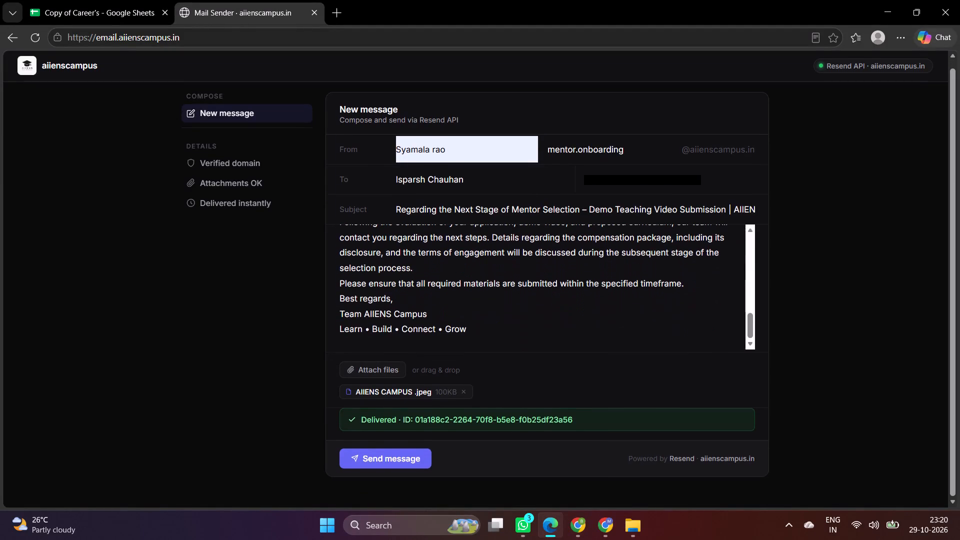
pyautogui.click(392, 459)
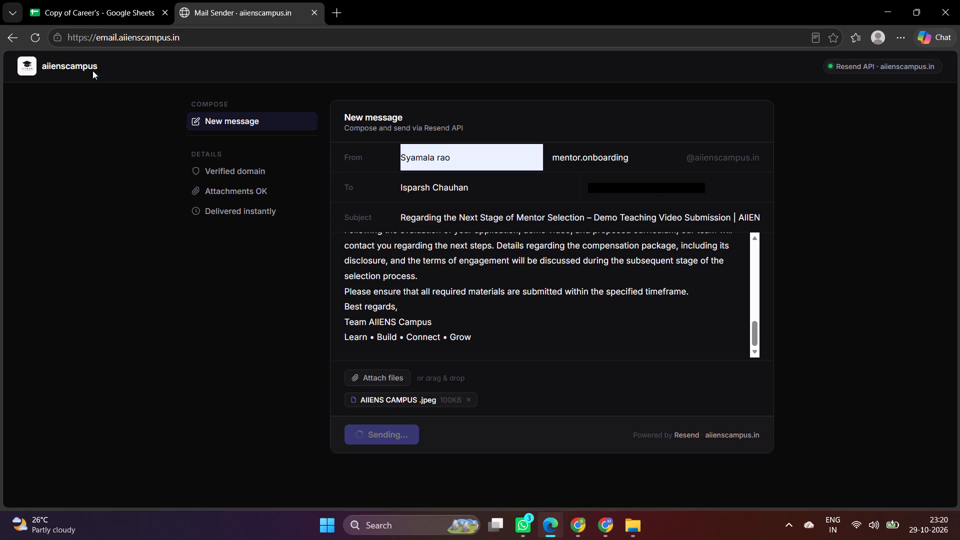
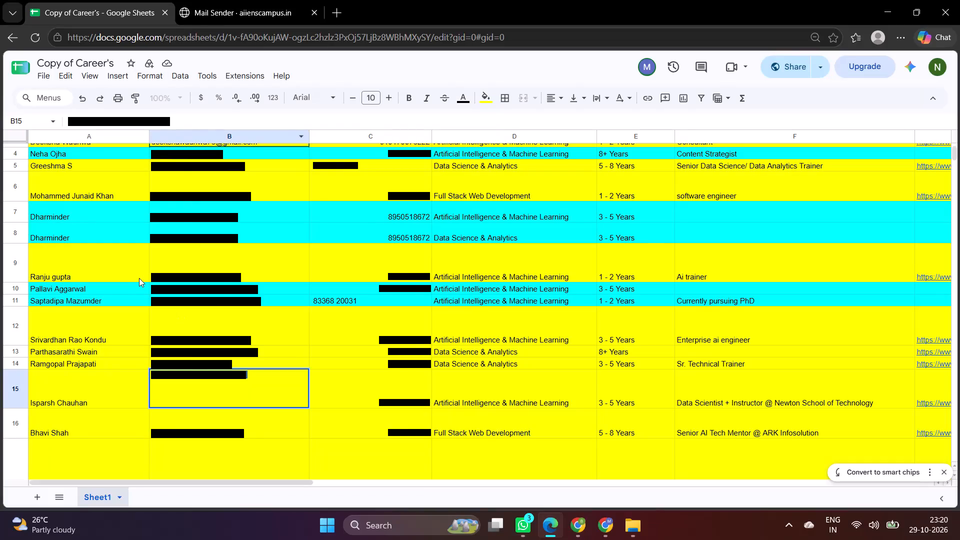
# Copy the applicant name in row 16 of the Career's spreadsheet into the new message's recipient name in Mail Sender.
pyautogui.hscroll(3, 139, 278)
pyautogui.click(225, 14)
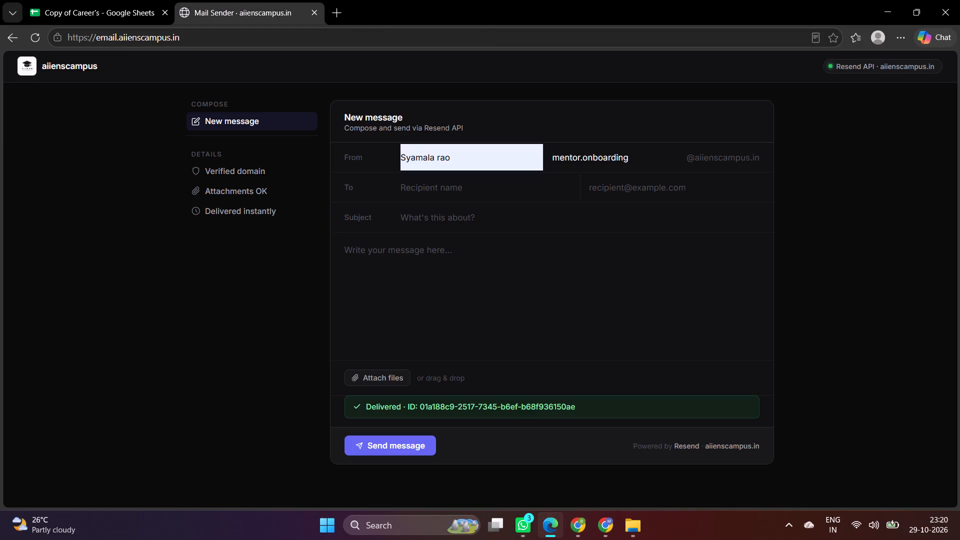
pyautogui.click(464, 194)
pyautogui.click(59, 8)
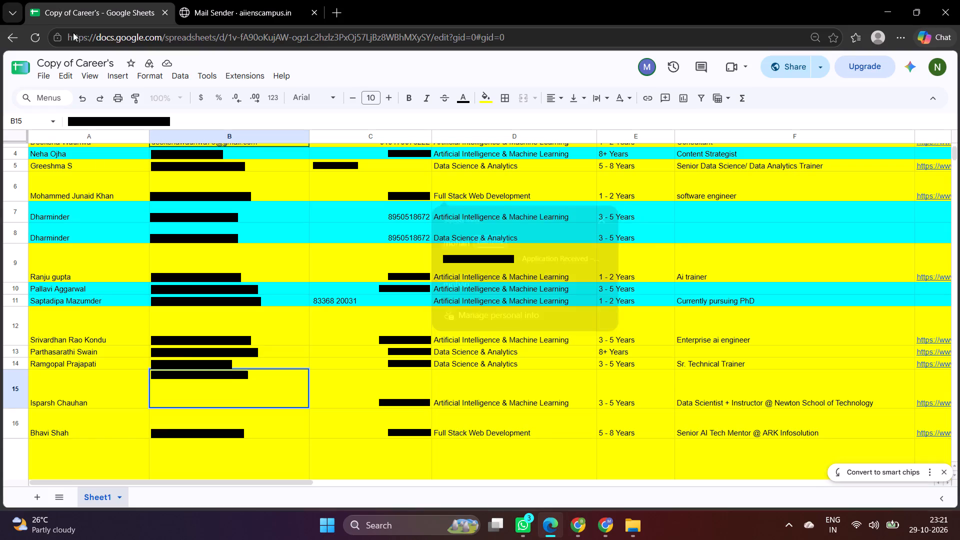
pyautogui.scroll(-2, 91, 343)
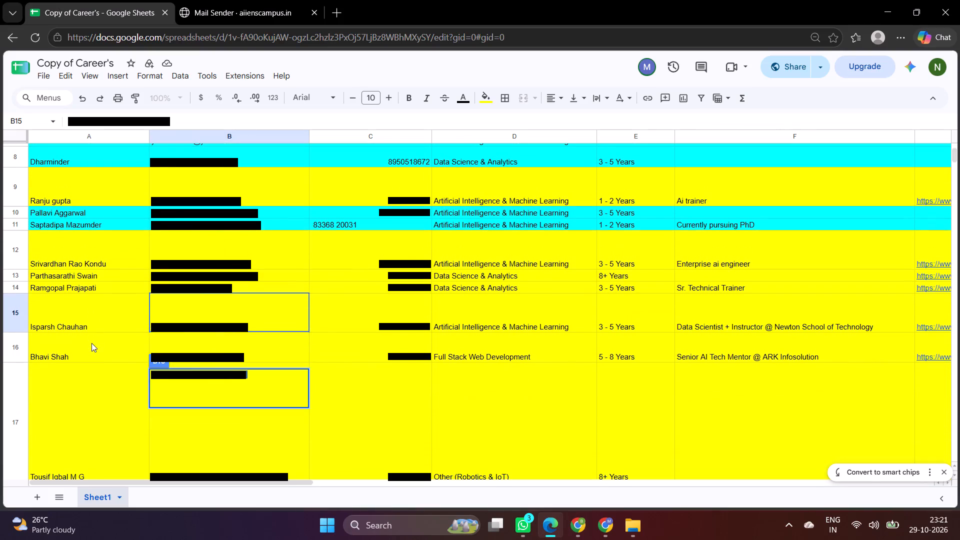
pyautogui.click(51, 354)
pyautogui.doubleClick(51, 354)
pyautogui.hotkey('ctrl', 'a')
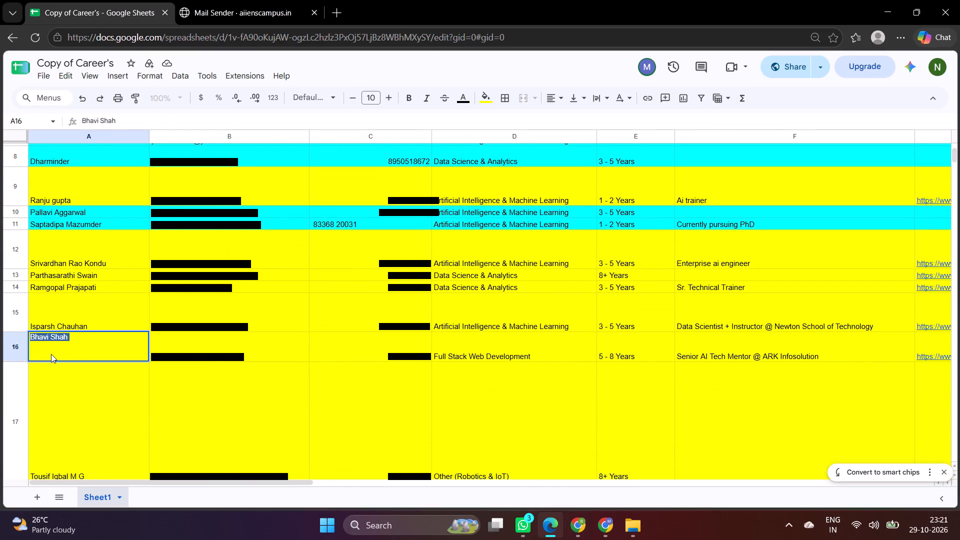
pyautogui.hotkey('ctrl', 'c')
pyautogui.click(254, 0)
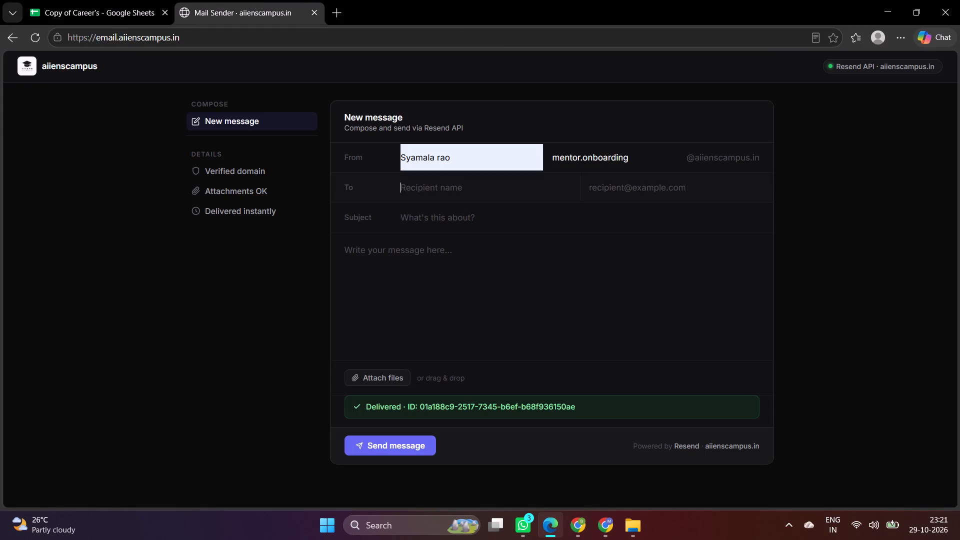
pyautogui.click(428, 182)
pyautogui.hotkey('ctrl', 'v')
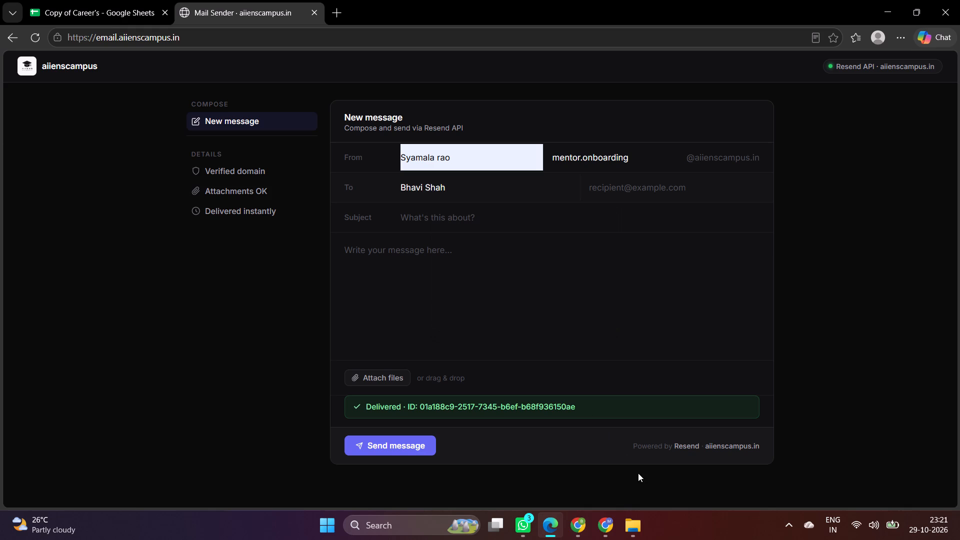
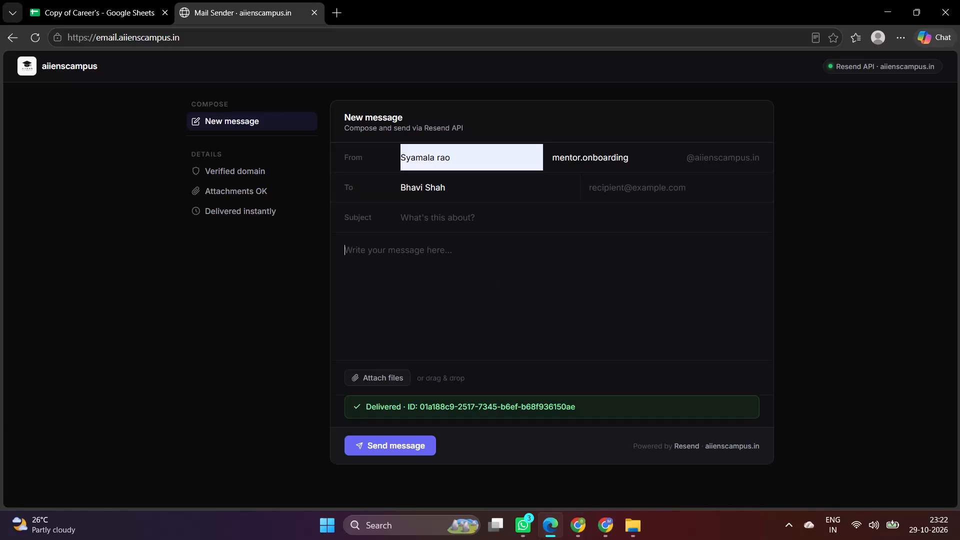
# Paste the copied mentor selection invitation with the demo teaching video instructions into the message body and review it through the sign-off.
pyautogui.hotkey('ctrl', 'v')
pyautogui.scroll(5, 408, 271)
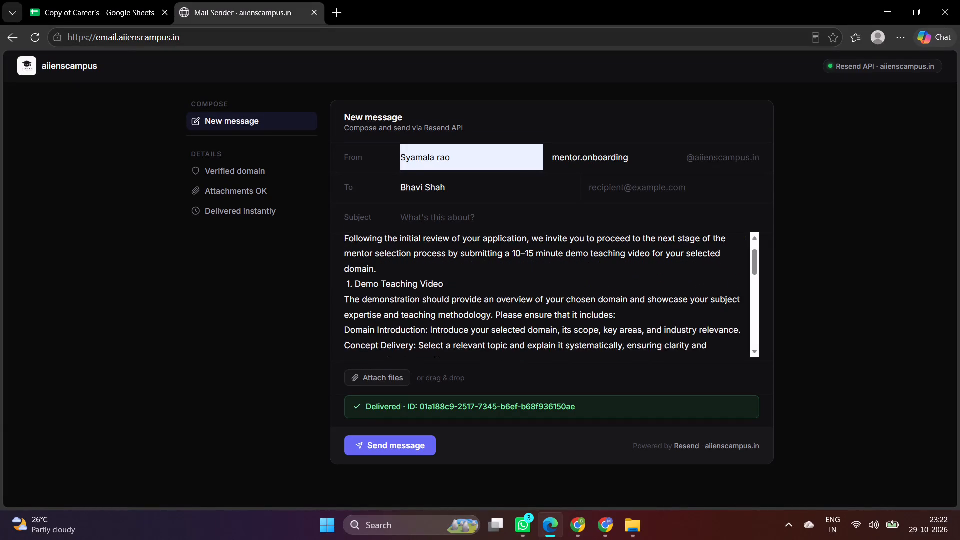
pyautogui.scroll(-1, 408, 271)
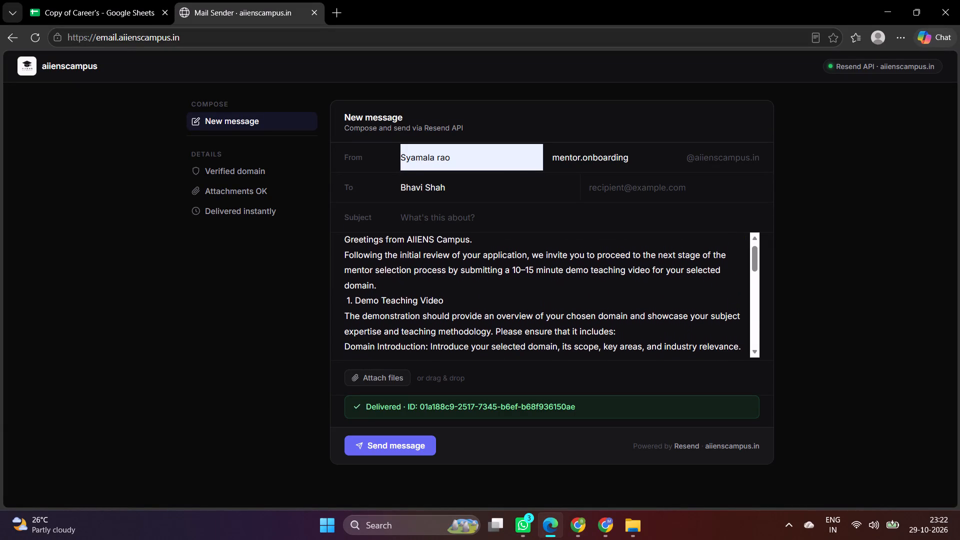
pyautogui.scroll(-4, 408, 271)
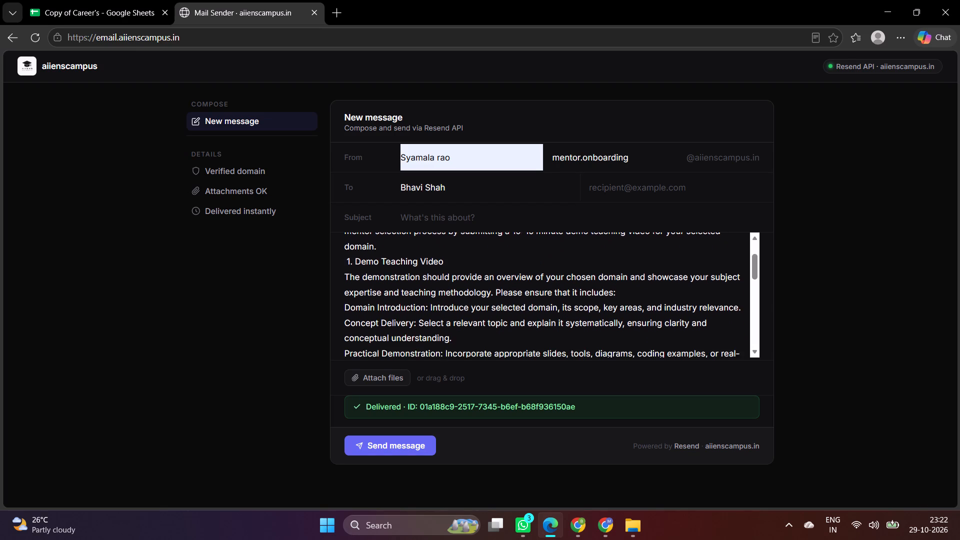
pyautogui.scroll(-4, 408, 271)
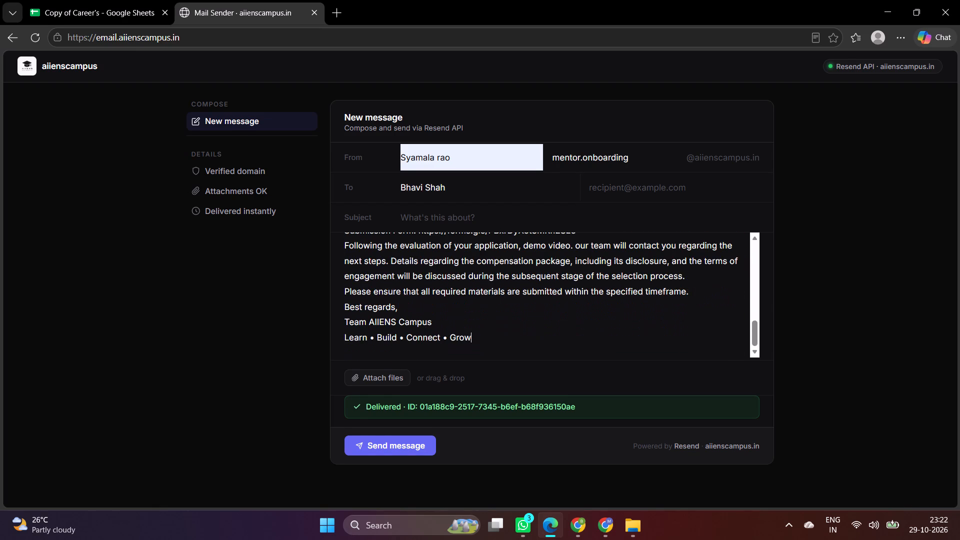
pyautogui.scroll(-1, 408, 271)
pyautogui.hscroll(1, 537, 157)
# Copy the row 16 applicant's email address from the Copy of Career's sheet into the message's recipient address in the Mail Sender.
pyautogui.click(94, 13)
pyautogui.scroll(3, 240, 27)
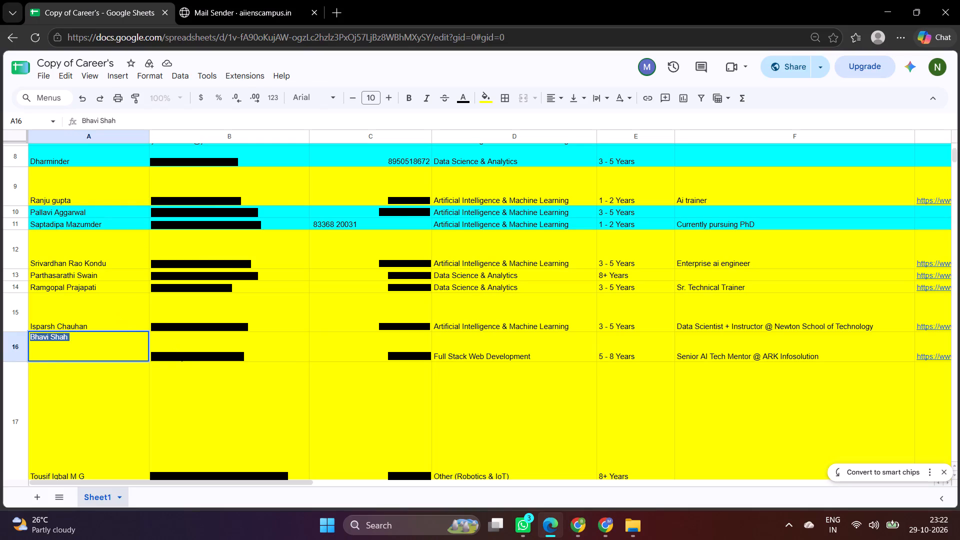
pyautogui.doubleClick(178, 352)
pyautogui.hotkey('ctrl', 'a')
pyautogui.hotkey('ctrl', 'c')
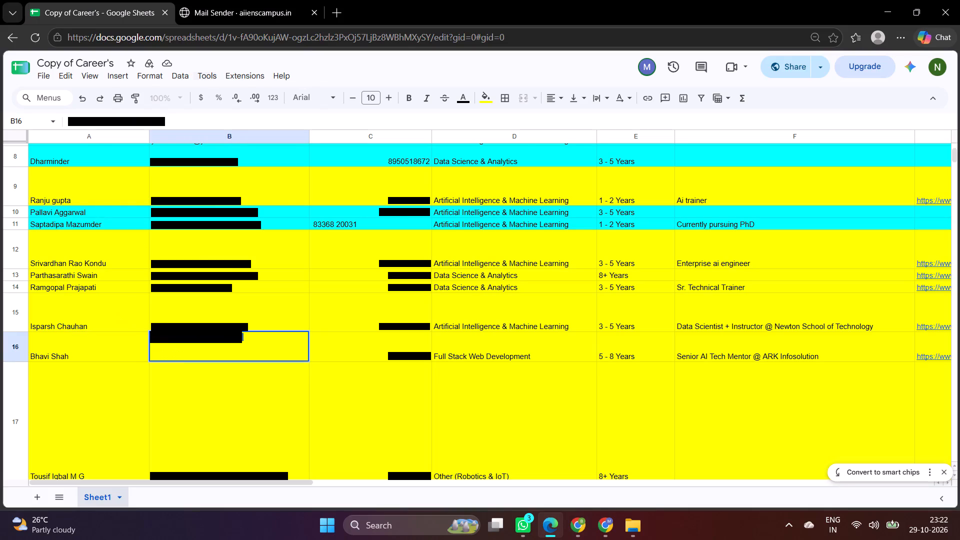
pyautogui.click(272, 2)
pyautogui.click(649, 189)
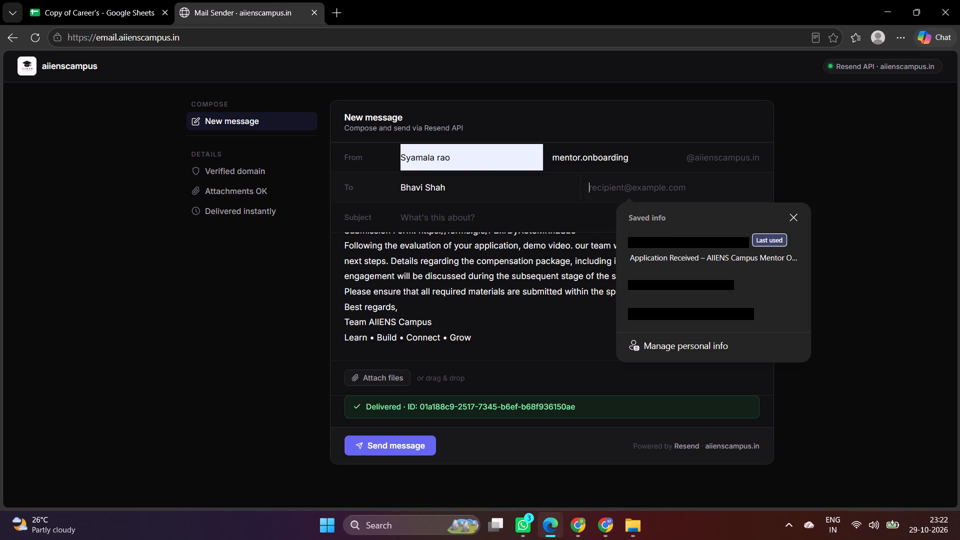
pyautogui.hotkey('ctrl', 'v')
pyautogui.click(649, 189)
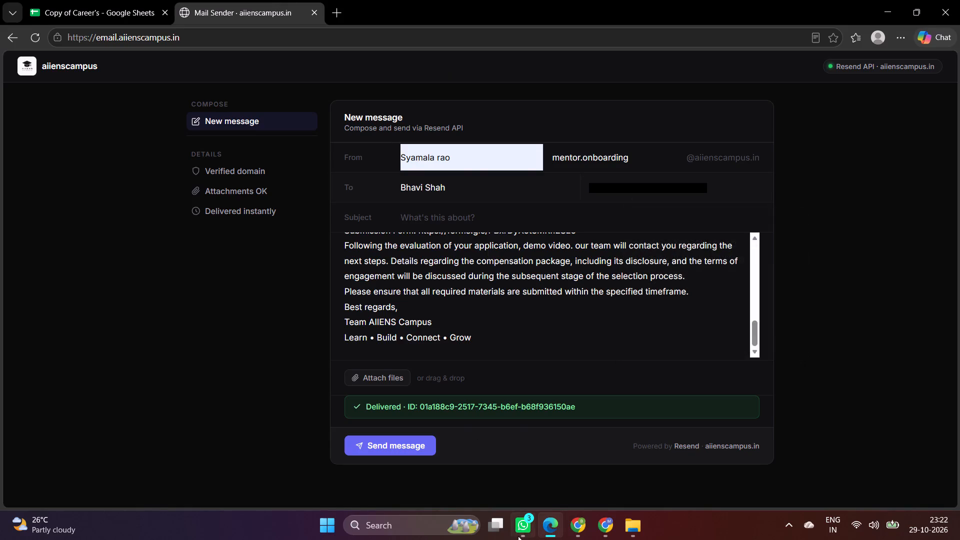
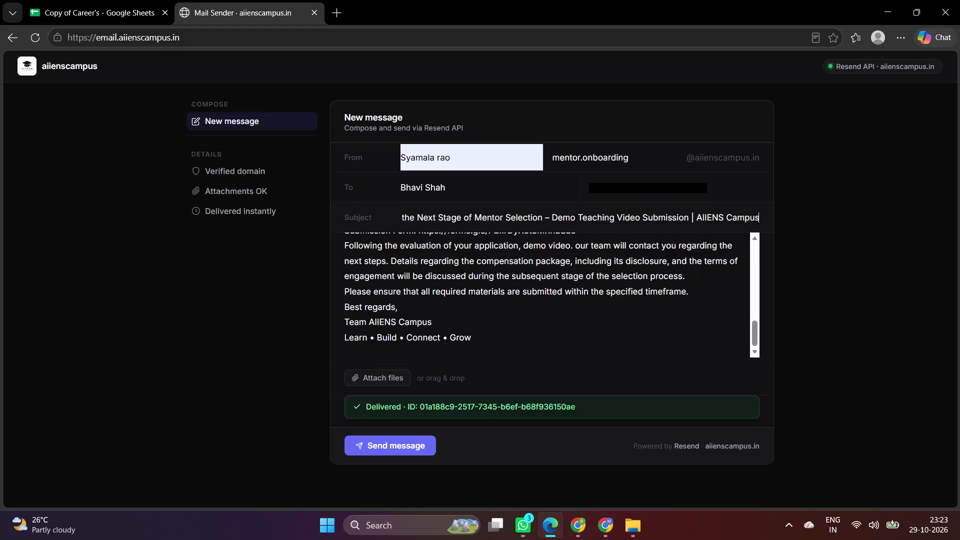
# Review the subject line of the row 16 applicant's message back to its beginning.
pyautogui.hscroll(4, 534, 207)
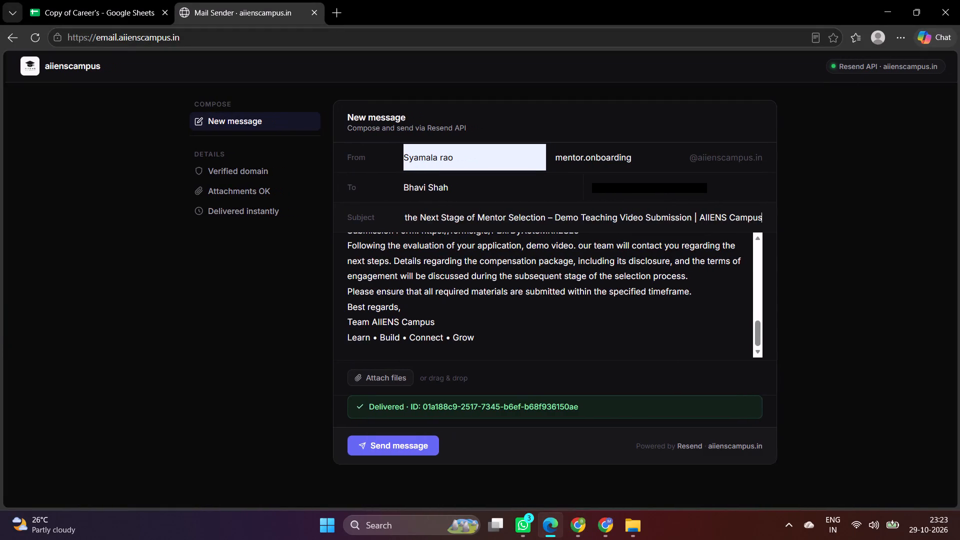
pyautogui.click(409, 216)
pyautogui.press('Left')
pyautogui.press('Left')
pyautogui.press('Left')
pyautogui.press('Left')
pyautogui.press('Left')
pyautogui.press('Left')
pyautogui.press('Left')
pyautogui.press('Left')
pyautogui.press('Left')
pyautogui.press('Left')
pyautogui.press('Left')
pyautogui.press('Left')
pyautogui.press('Left')
pyautogui.press('Left')
pyautogui.press('Left')
pyautogui.press('Left')
pyautogui.press('Left')
pyautogui.press('Left')
pyautogui.press('Left')
pyautogui.press('Left')
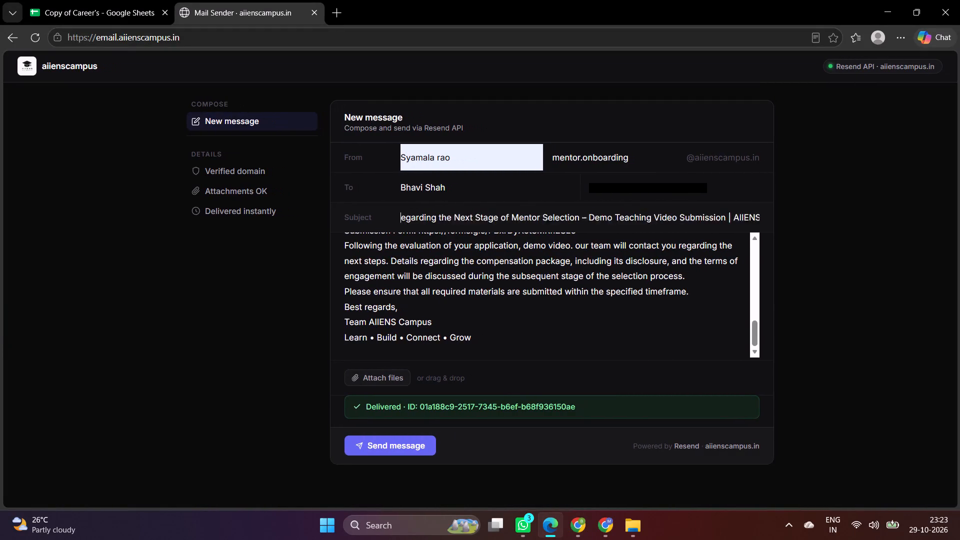
# Review the message body from the greeting through the demo video instructions, reference videos and submission details to the sign-off.
pyautogui.scroll(3, 408, 299)
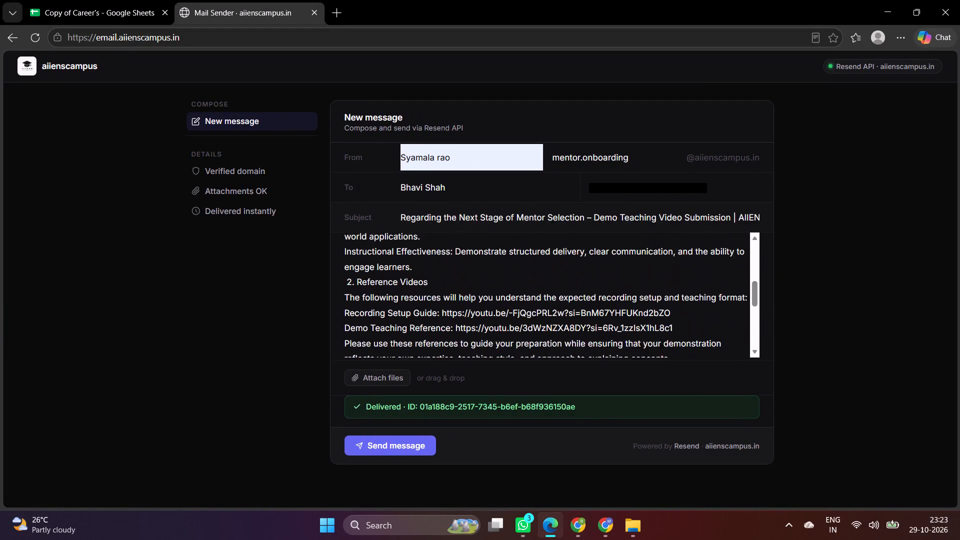
pyautogui.scroll(2, 408, 299)
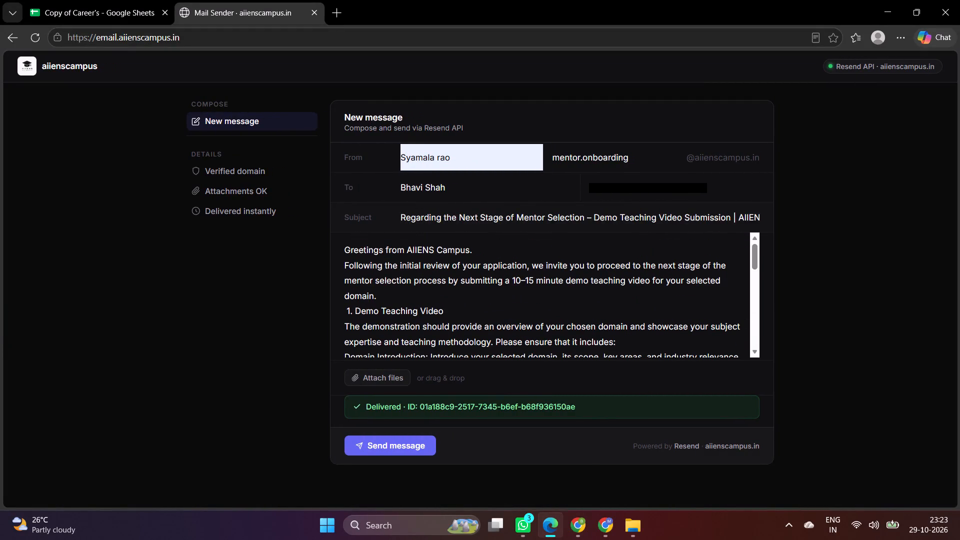
pyautogui.scroll(-1, 408, 299)
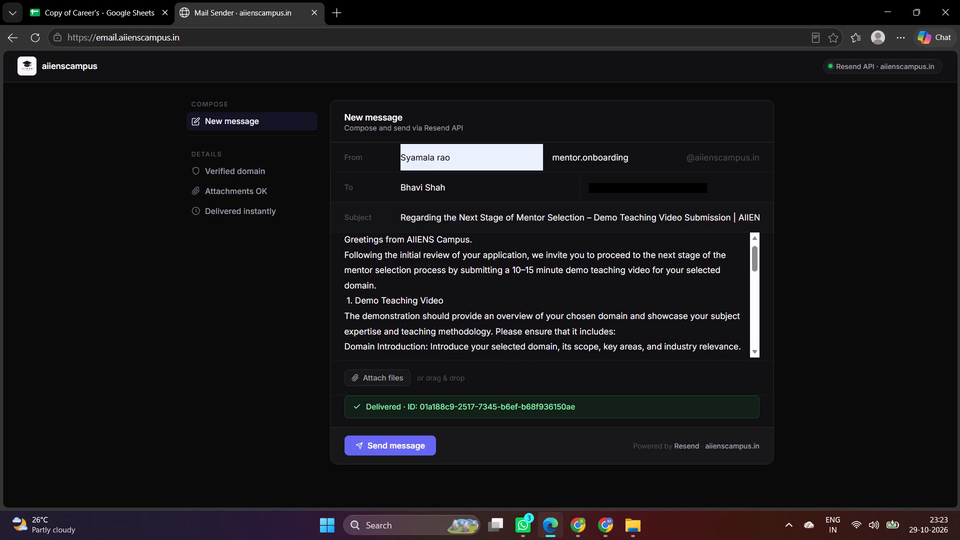
pyautogui.scroll(-2, 408, 299)
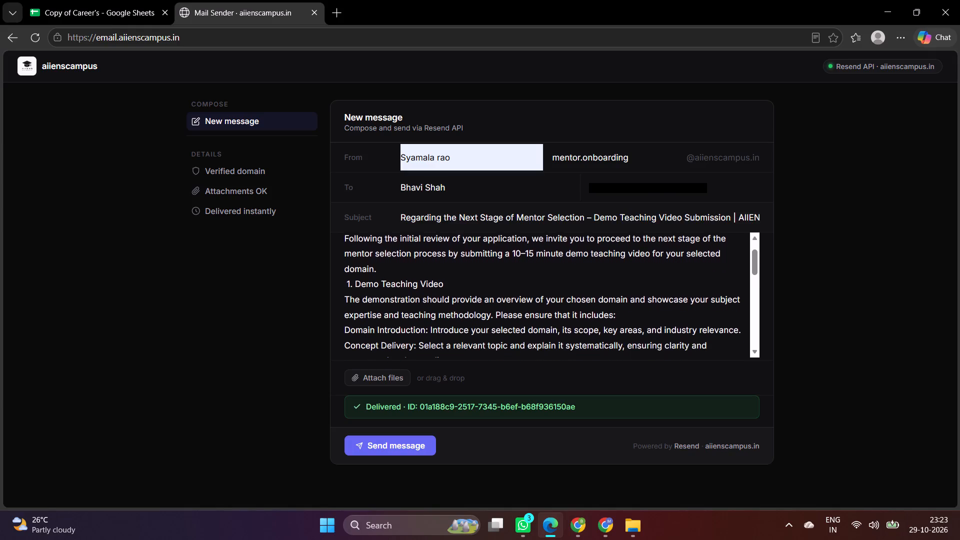
pyautogui.scroll(-2, 408, 299)
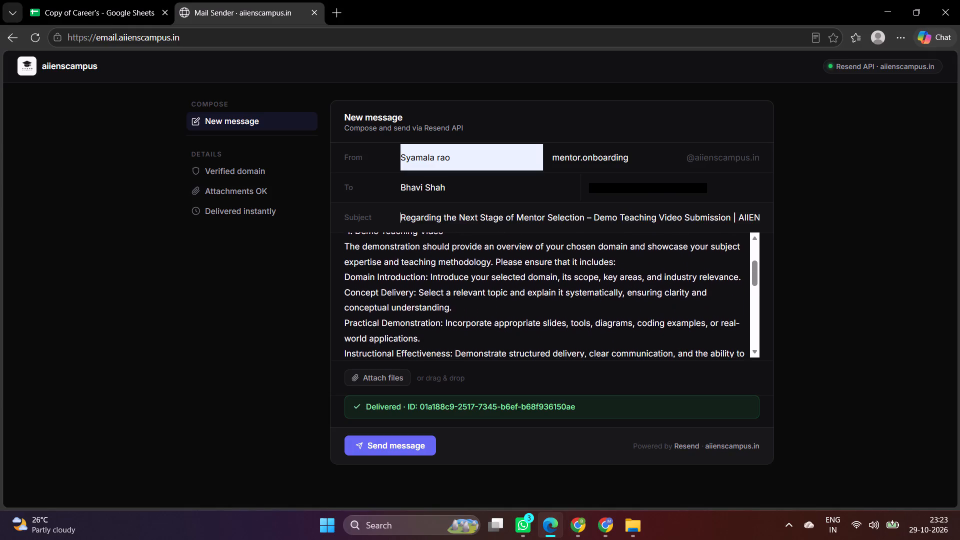
pyautogui.scroll(-1, 408, 299)
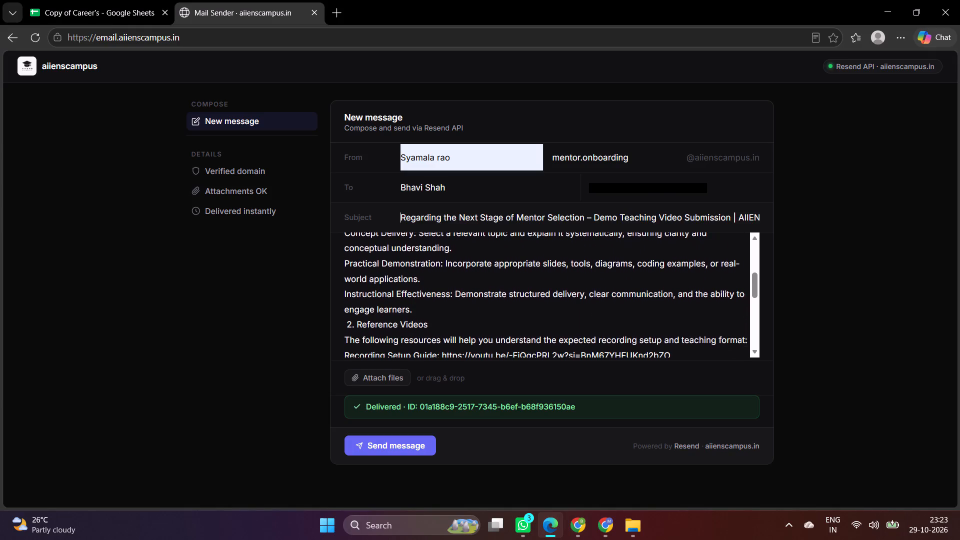
pyautogui.scroll(-2, 408, 299)
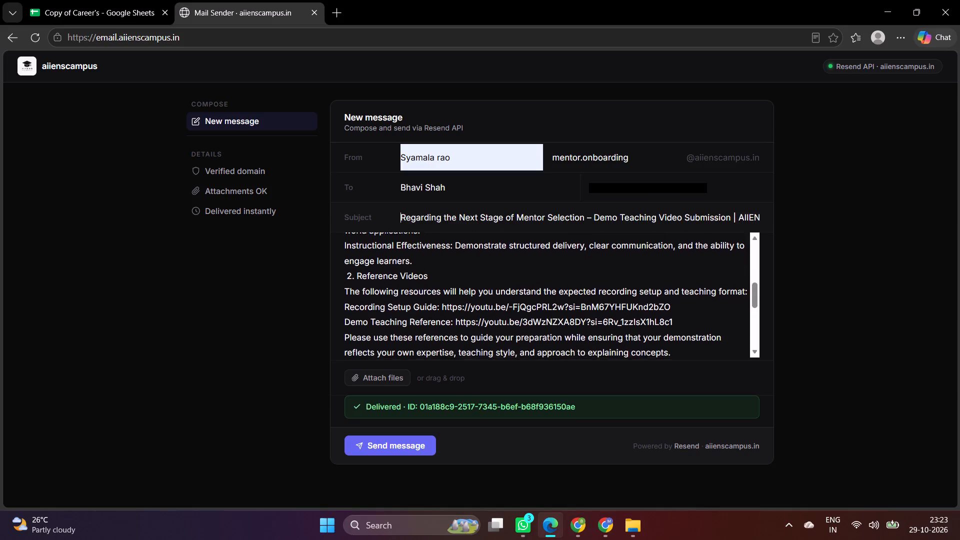
pyautogui.scroll(-3, 408, 299)
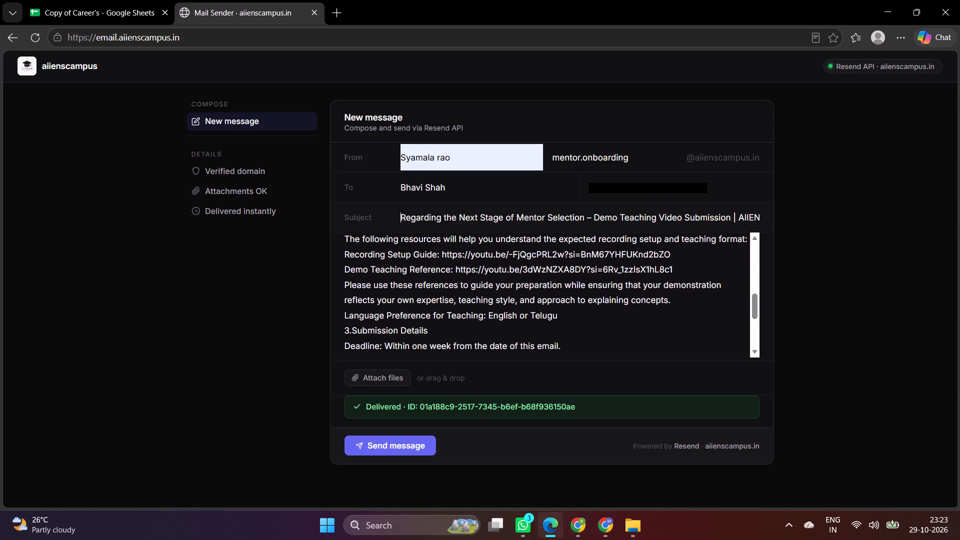
pyautogui.scroll(-3, 408, 299)
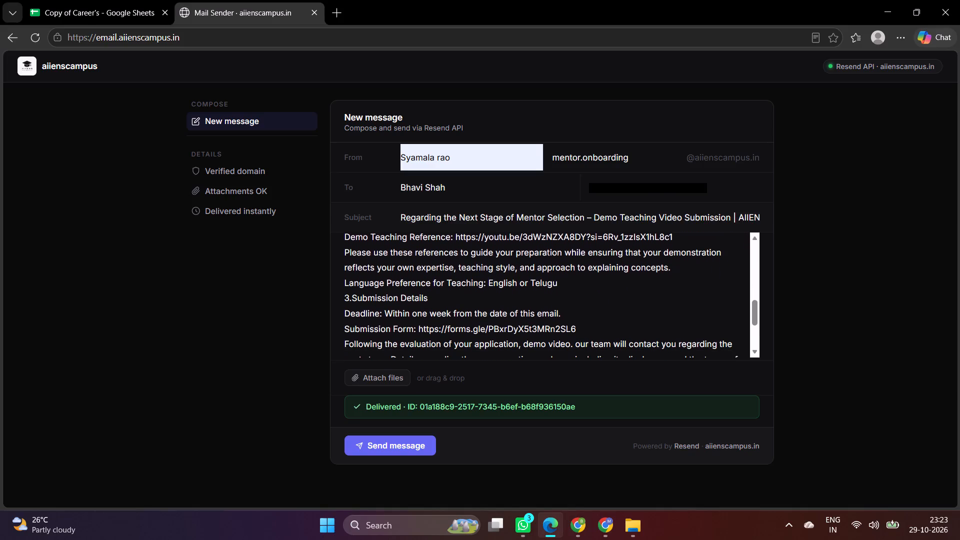
pyautogui.scroll(-3, 408, 299)
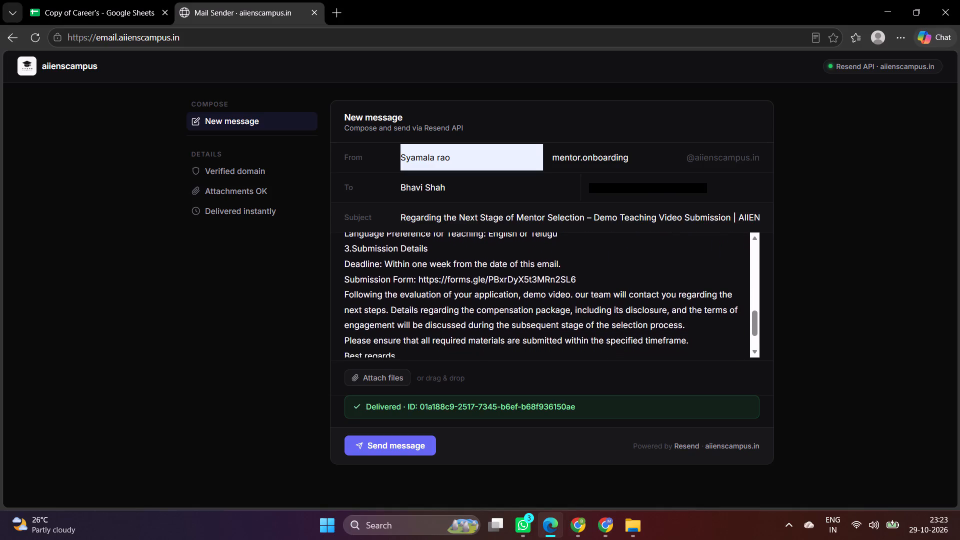
pyautogui.scroll(-1, 408, 299)
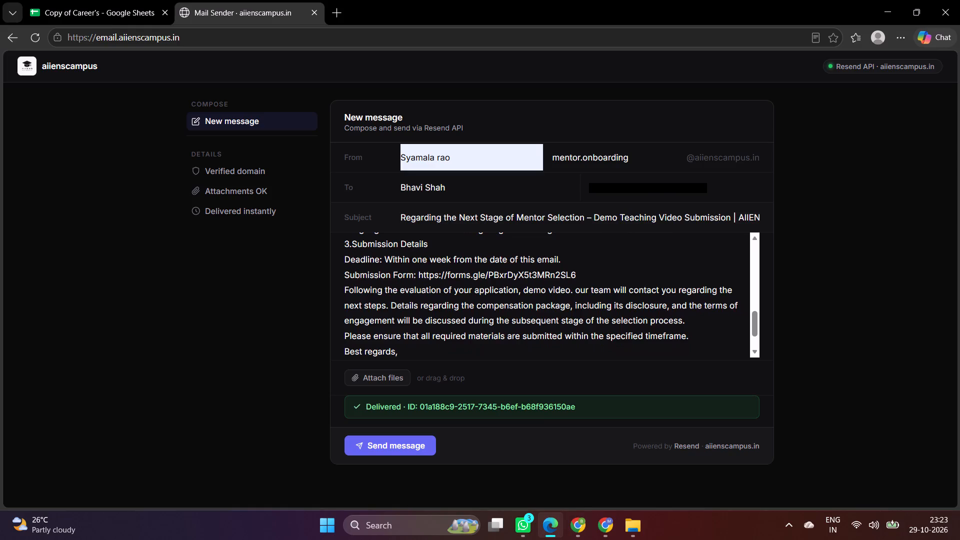
pyautogui.scroll(-1, 408, 299)
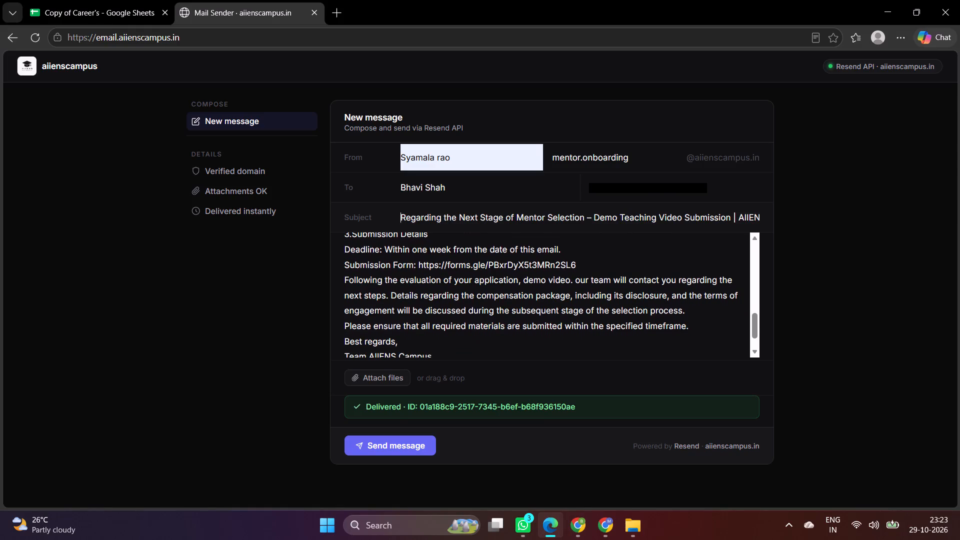
pyautogui.scroll(-1, 408, 299)
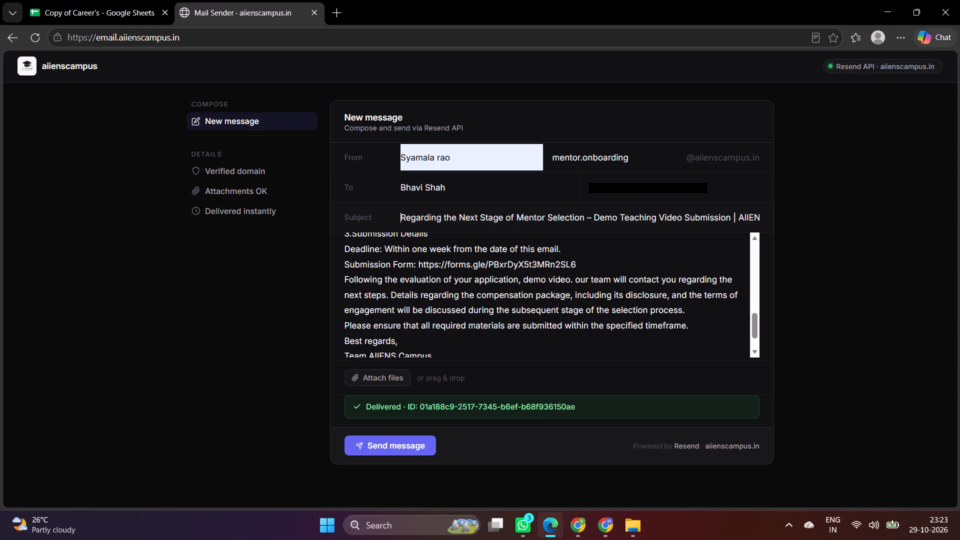
pyautogui.scroll(-2, 407, 294)
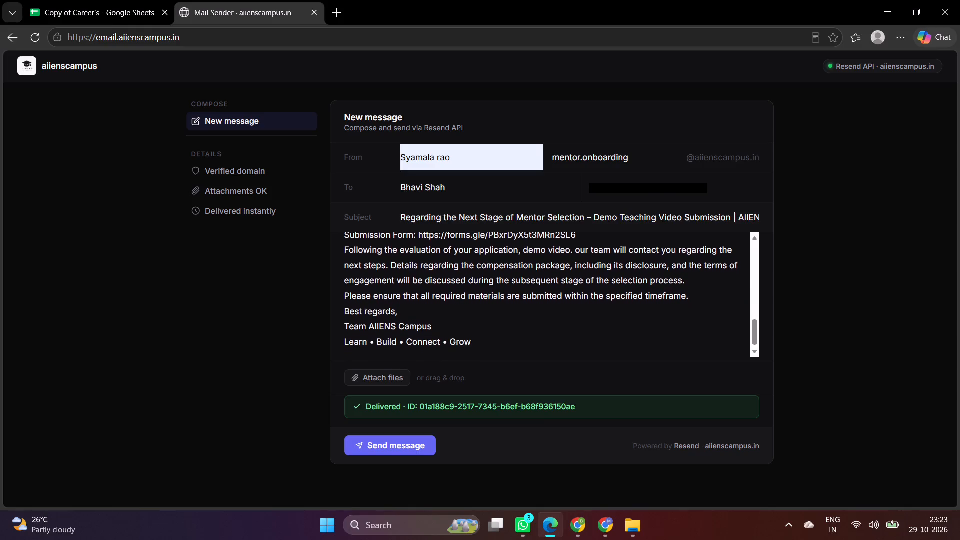
pyautogui.scroll(-2, 407, 294)
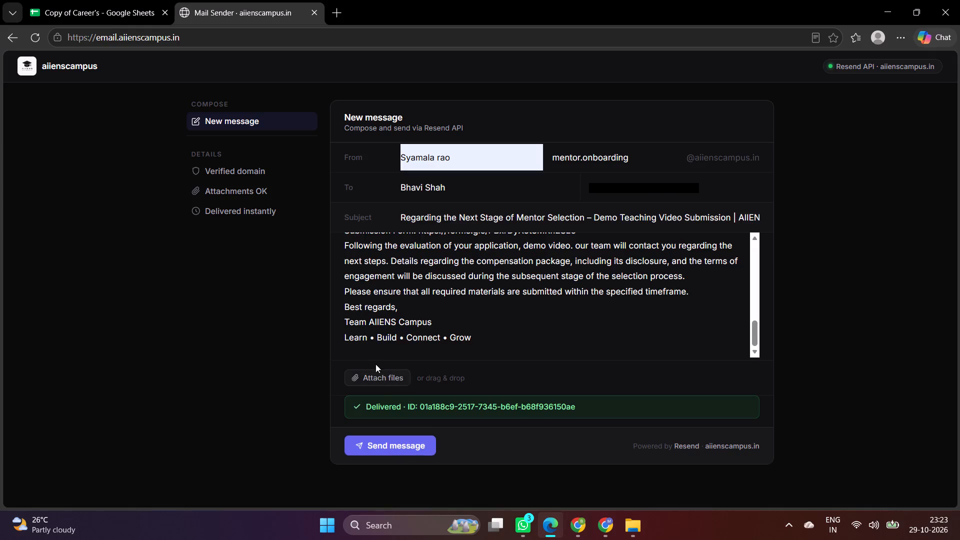
# Attach the AIIENS CAMPUS image from Downloads and send the message to the row 16 applicant.
pyautogui.click(372, 375)
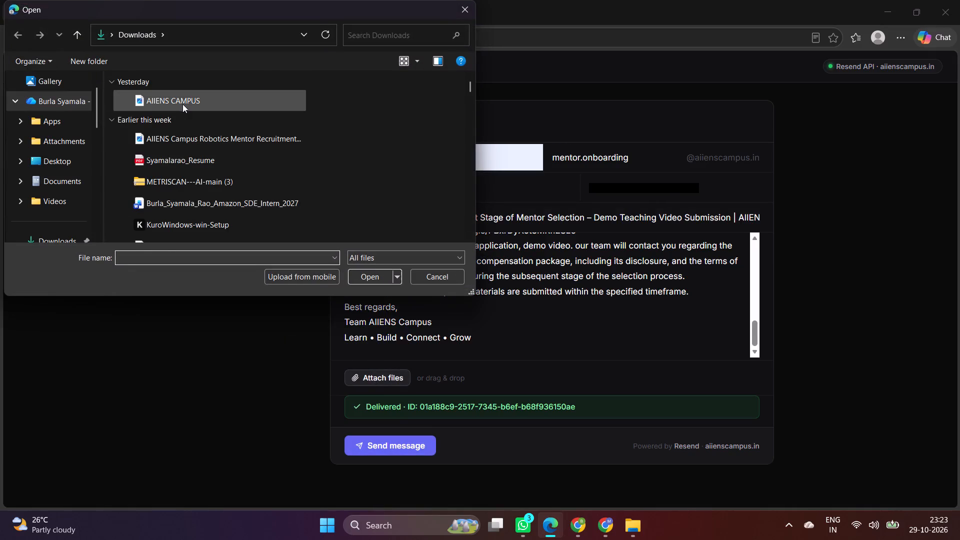
pyautogui.click(180, 103)
pyautogui.click(368, 278)
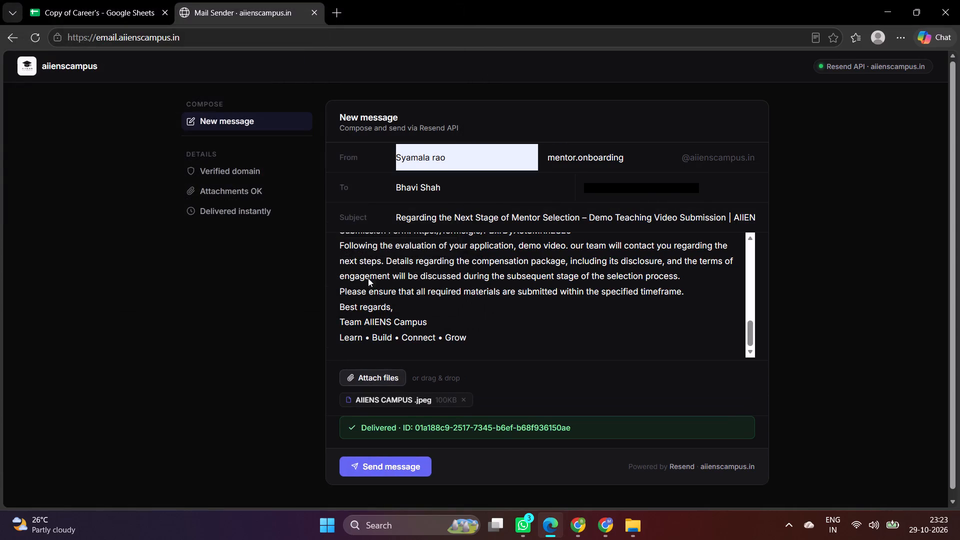
pyautogui.click(408, 469)
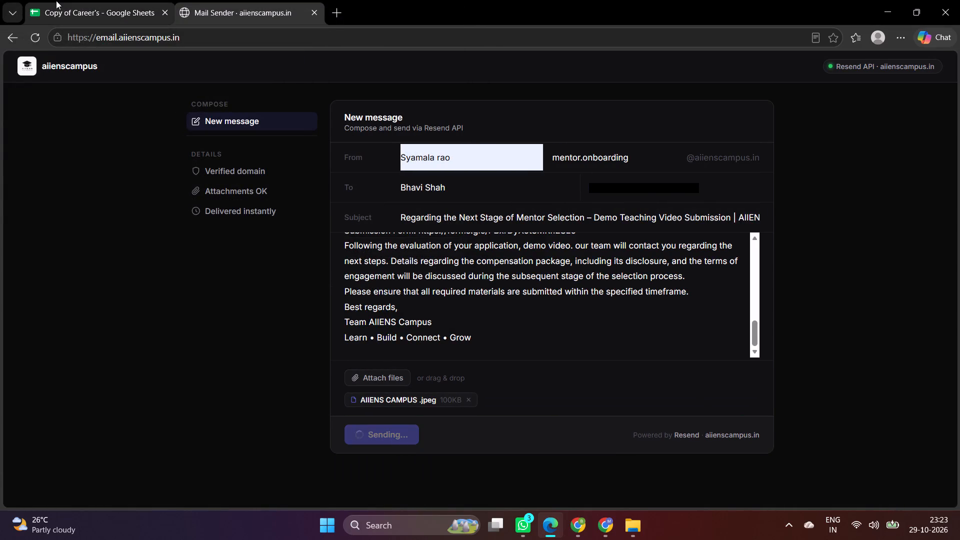
# Switch back to the Copy of Career's sheet.
pyautogui.click(56, 0)
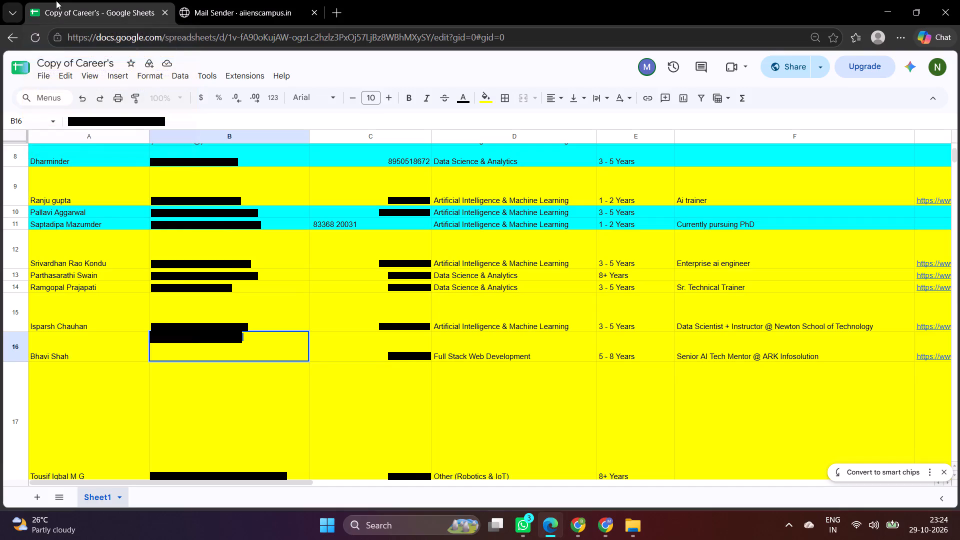
# Copy the row 17 applicant's name from the Career's sheet into the recipient name of the new Mail Sender message.
pyautogui.scroll(-2, 80, 323)
pyautogui.click(75, 360)
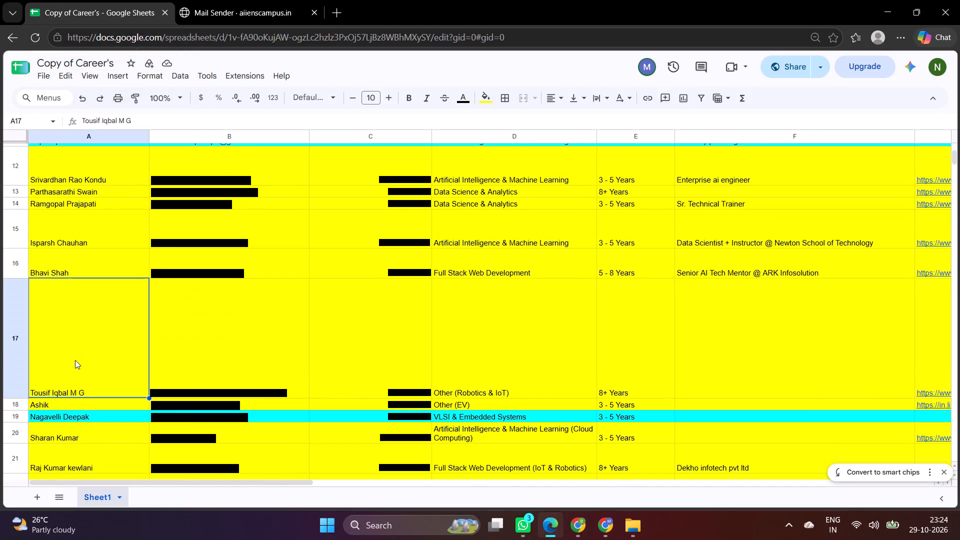
pyautogui.doubleClick(64, 383)
pyautogui.hotkey('ctrl', 'a')
pyautogui.hotkey('ctrl', 'c')
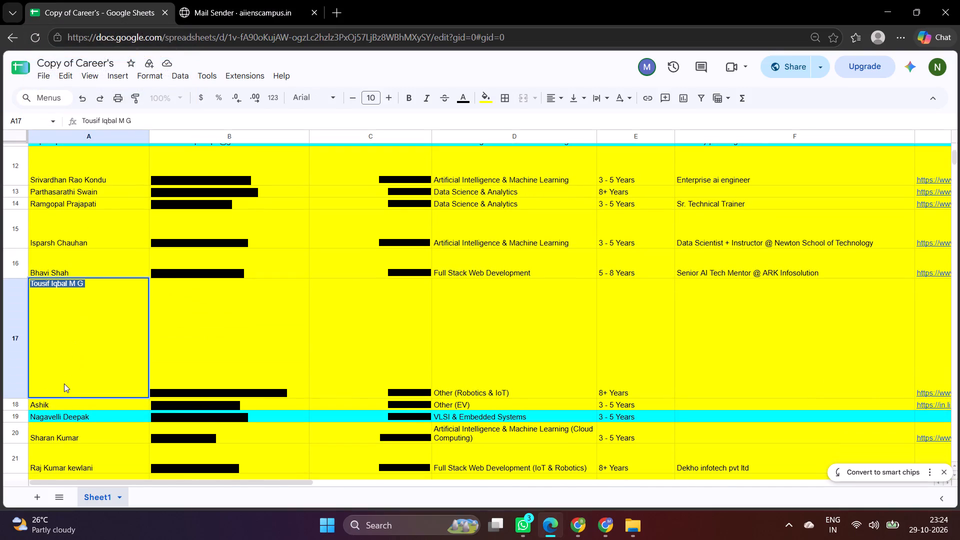
pyautogui.click(182, 0)
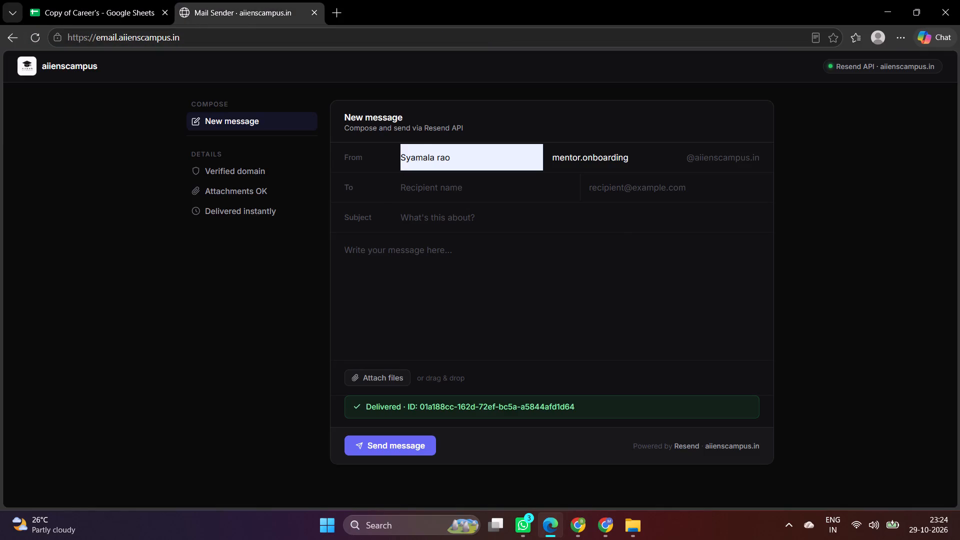
pyautogui.click(404, 180)
pyautogui.hotkey('ctrl', 'v')
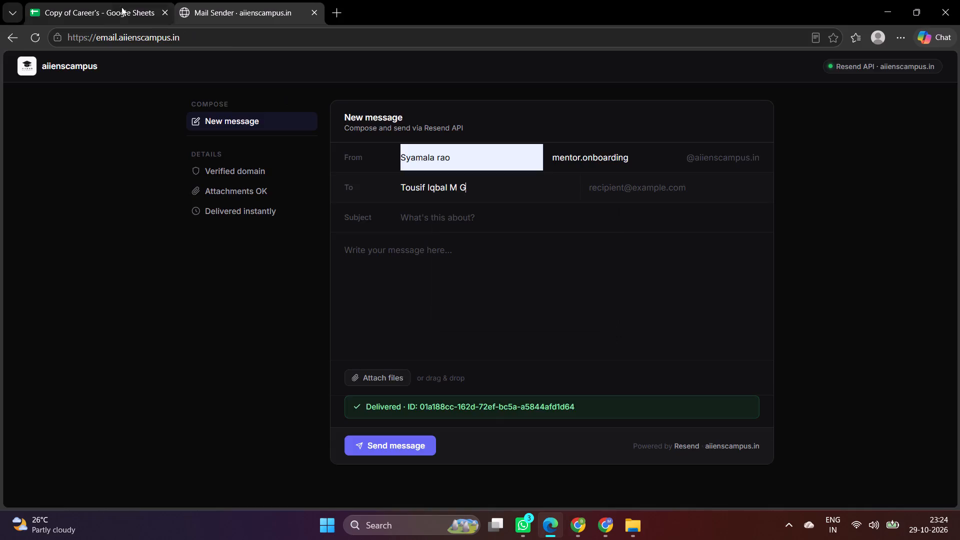
# Copy the row 17 applicant's email address from the Career's sheet into the recipient address of the Mail Sender message.
pyautogui.click(115, 4)
pyautogui.doubleClick(206, 360)
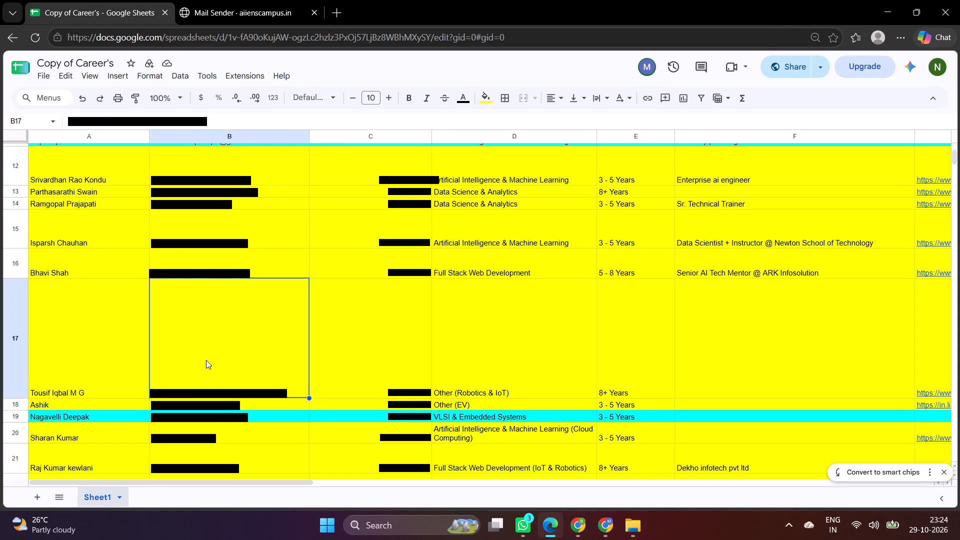
pyautogui.hotkey('ctrl', 'a')
pyautogui.hotkey('ctrl', 'c')
pyautogui.click(223, 0)
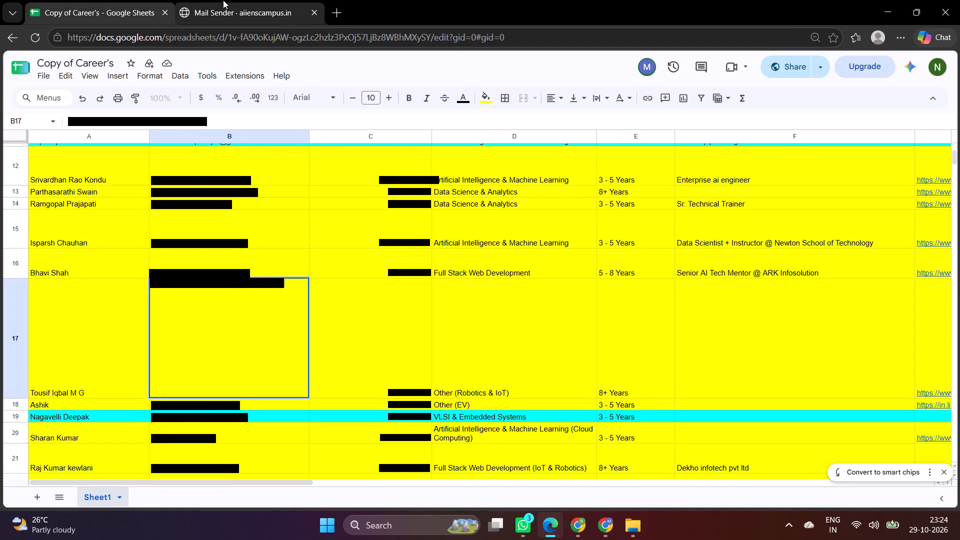
pyautogui.click(607, 194)
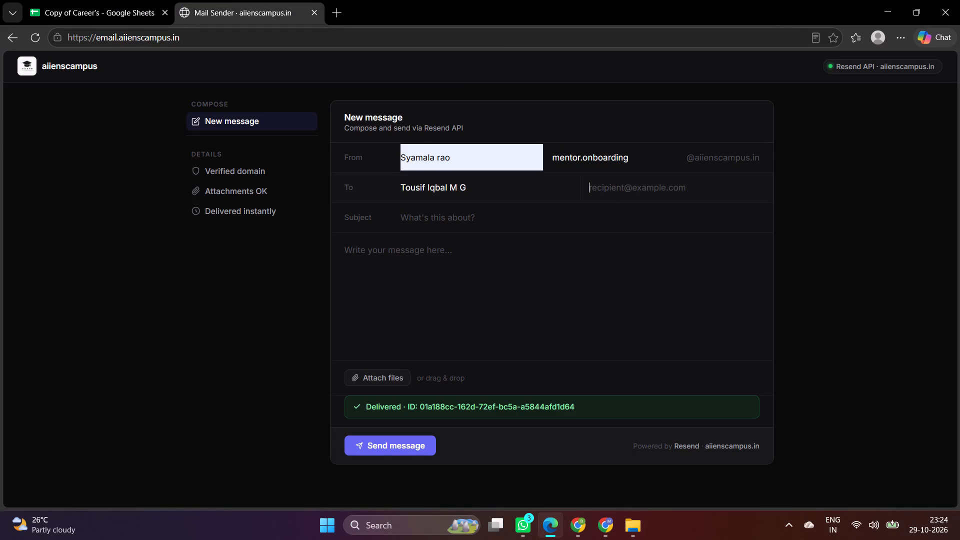
pyautogui.hotkey('ctrl', 'v')
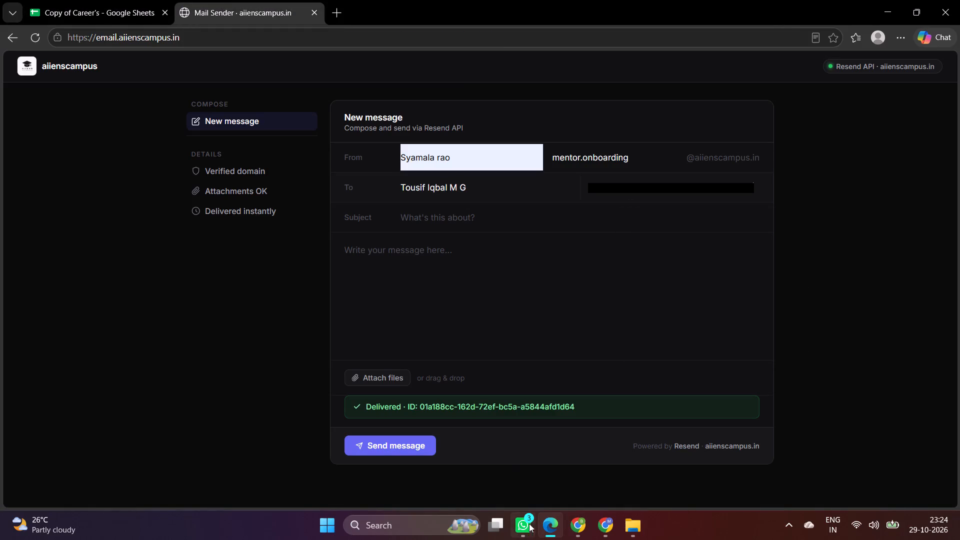
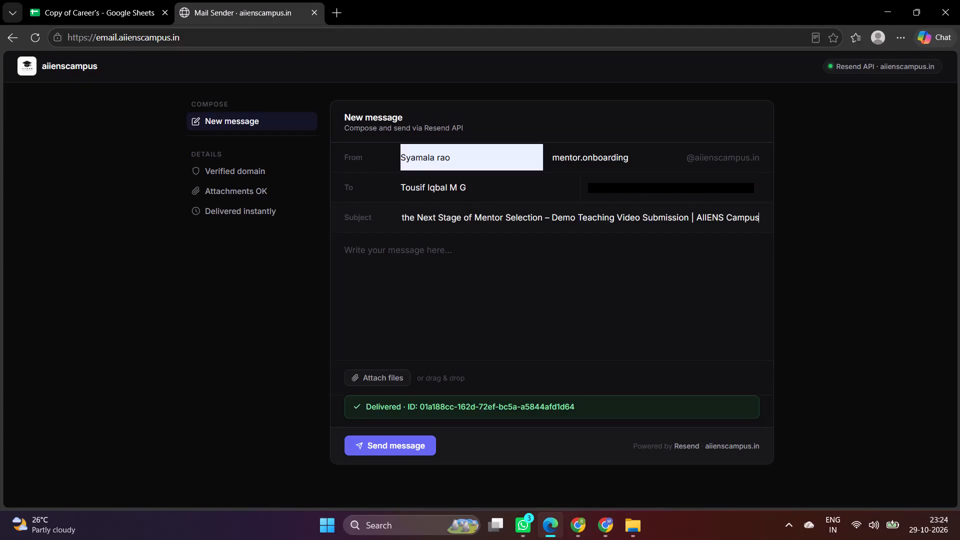
# Check the beginning of the new message's subject line about the Next Stage of Mentor Selection.
pyautogui.click(399, 218)
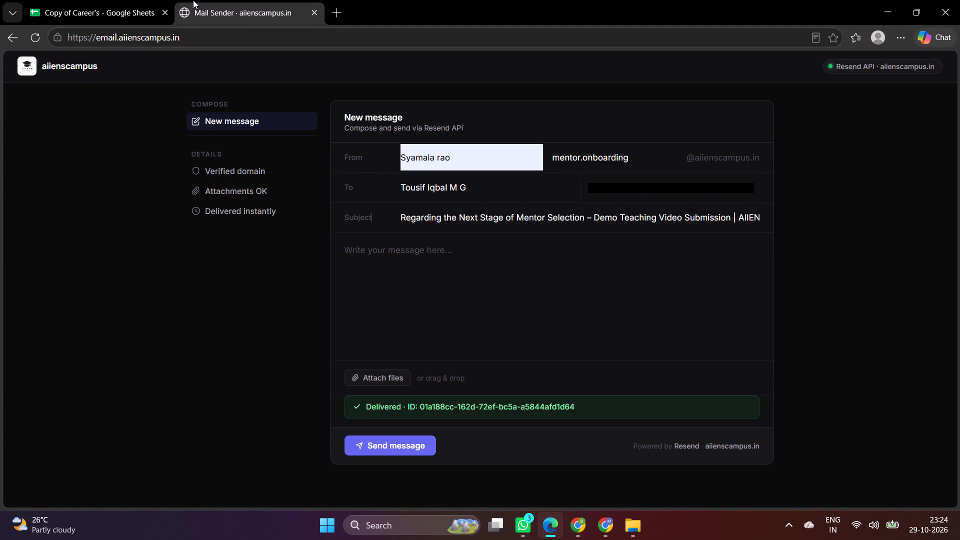
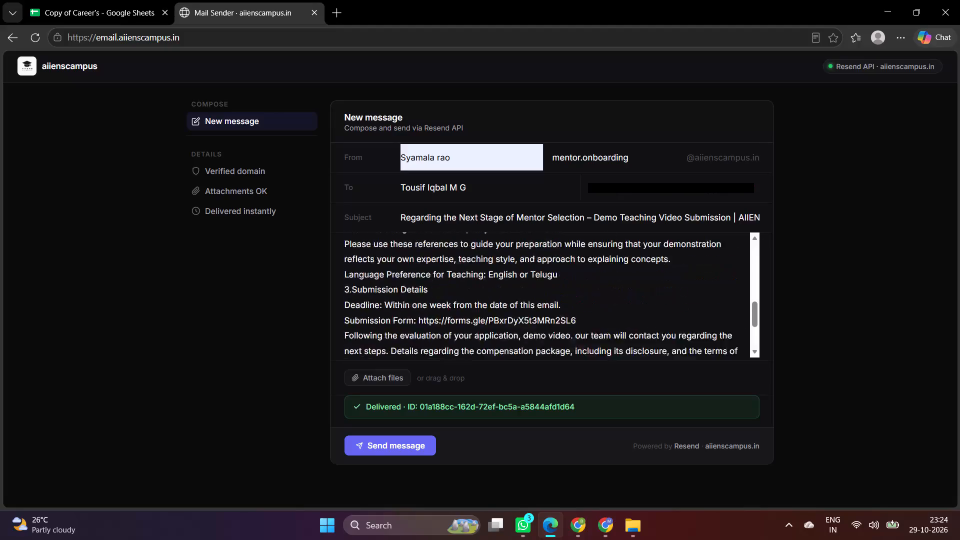
# Attach the AIIENS CAMPUS .jpeg image from Downloads to the demo teaching video message and send it to the applicant entered as recipient.
pyautogui.scroll(4, 414, 323)
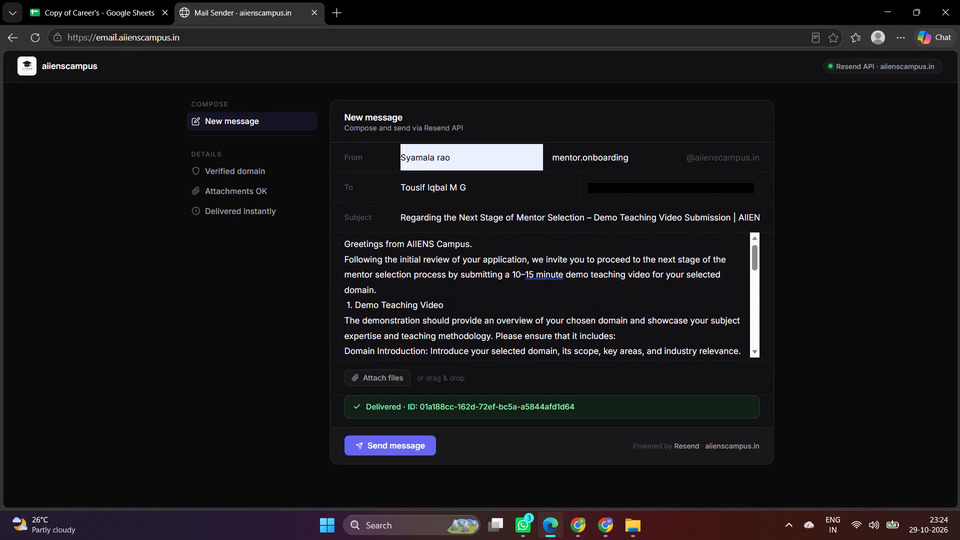
pyautogui.click(543, 275)
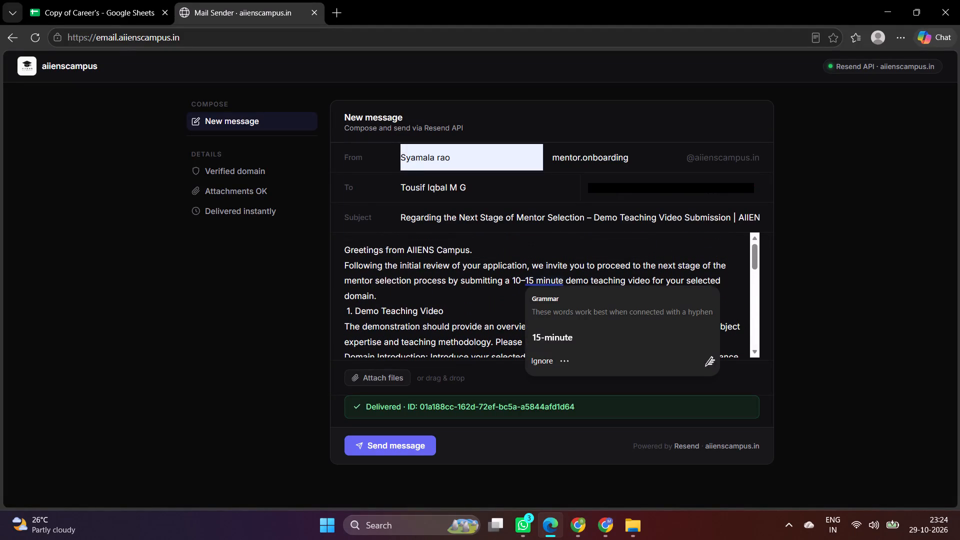
pyautogui.click(469, 302)
pyautogui.scroll(-3, 469, 302)
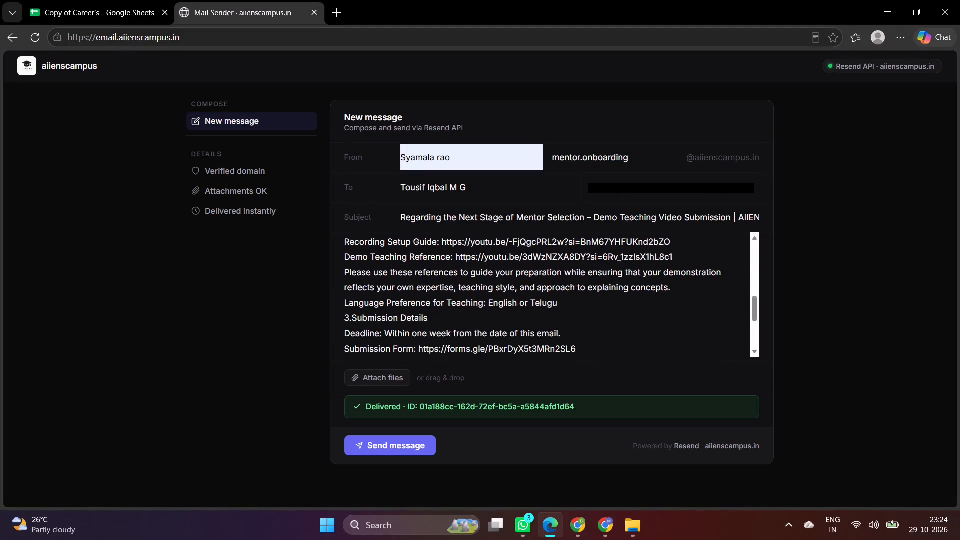
pyautogui.scroll(-2, 366, 347)
pyautogui.click(367, 375)
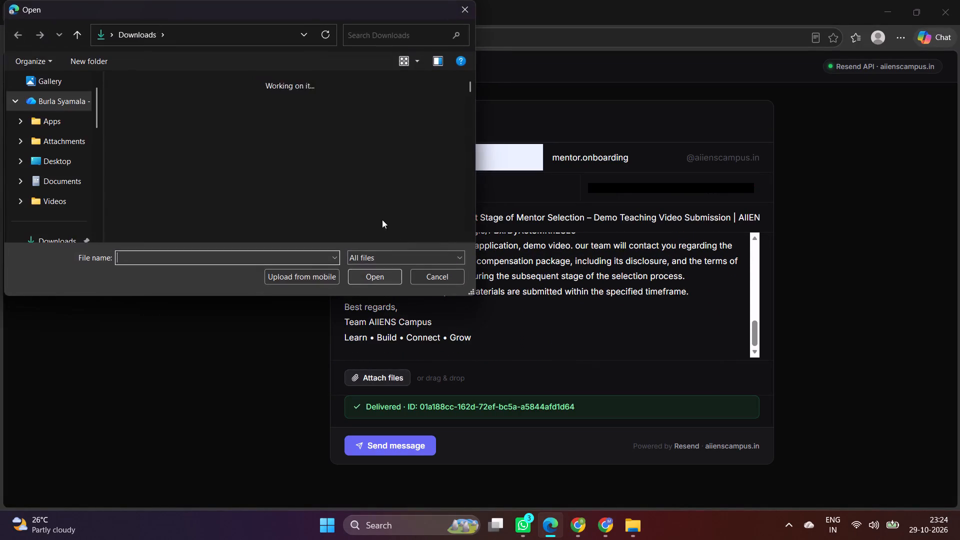
pyautogui.click(175, 102)
pyautogui.click(375, 280)
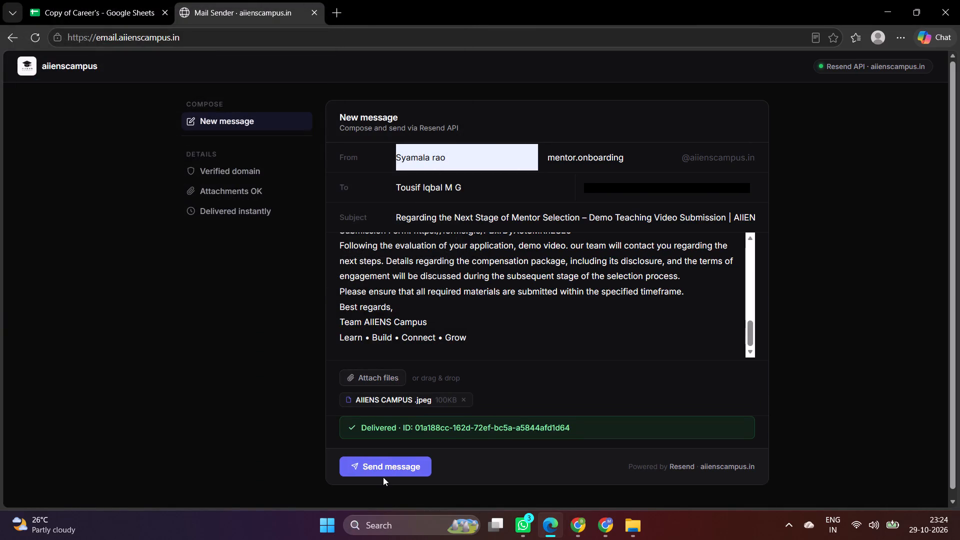
pyautogui.click(385, 468)
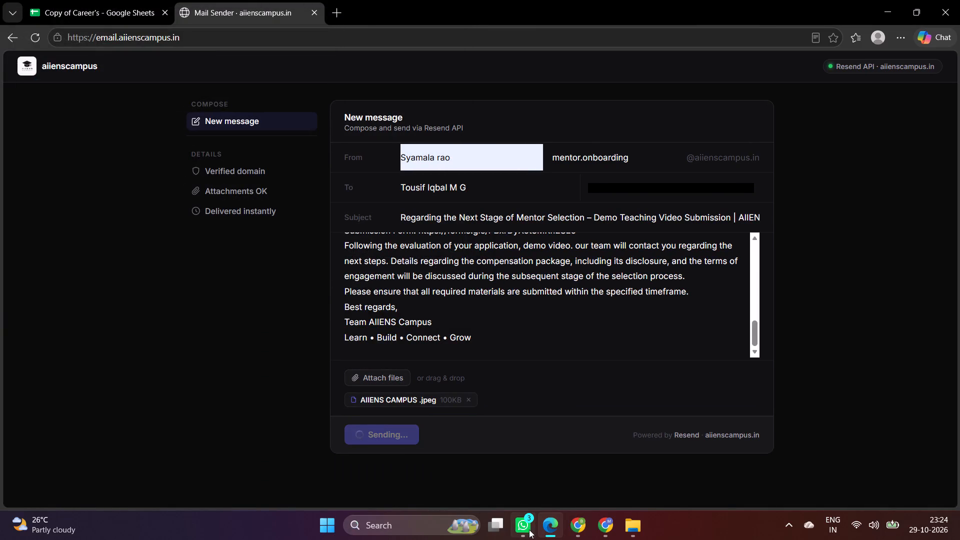
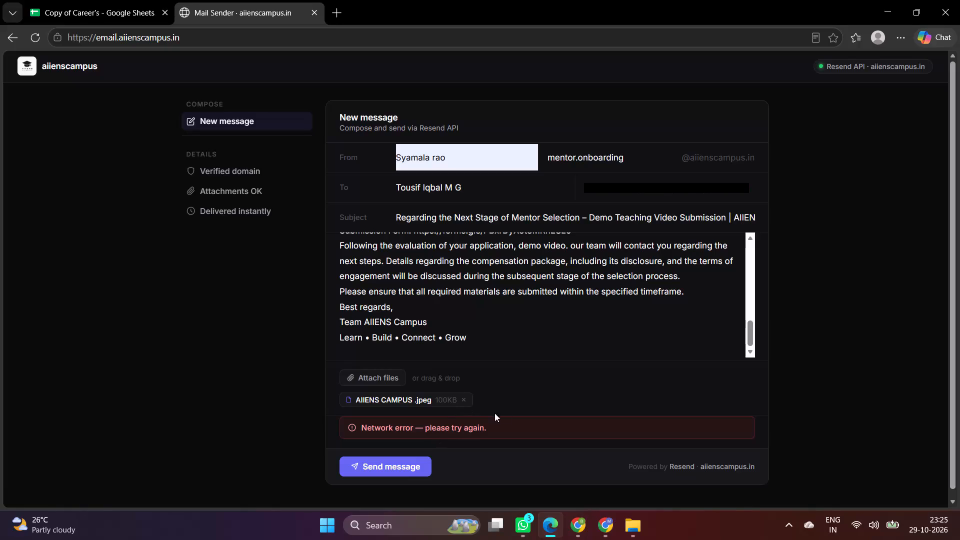
# Remove the AIIENS CAMPUS image attached to the unsent message and choose the same image again from Downloads.
pyautogui.click(527, 280)
pyautogui.scroll(7, 527, 280)
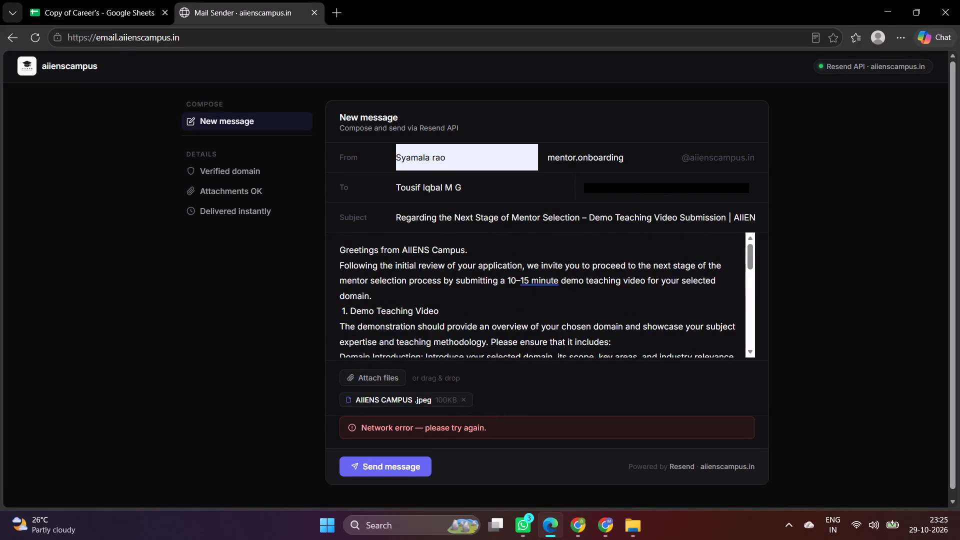
pyautogui.scroll(-6, 527, 280)
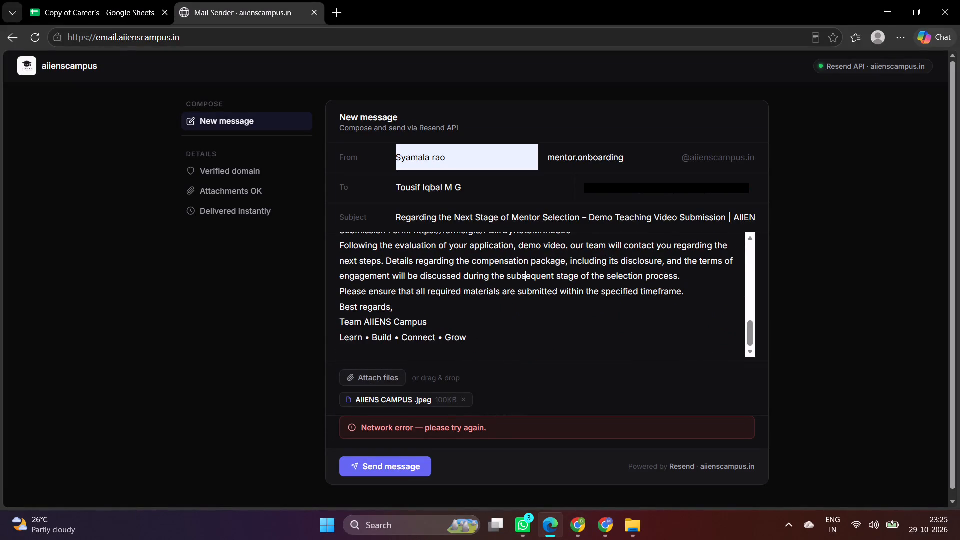
pyautogui.click(462, 402)
pyautogui.click(368, 374)
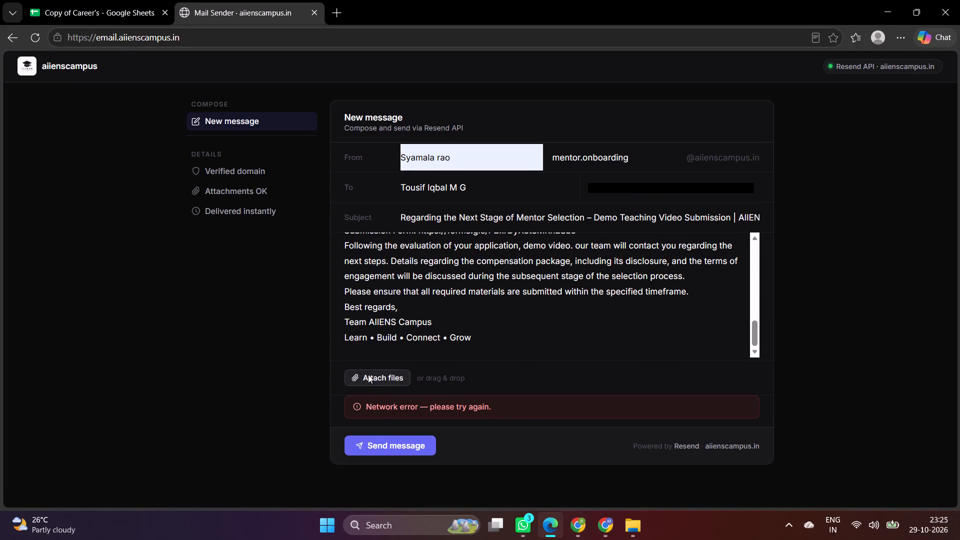
pyautogui.click(193, 102)
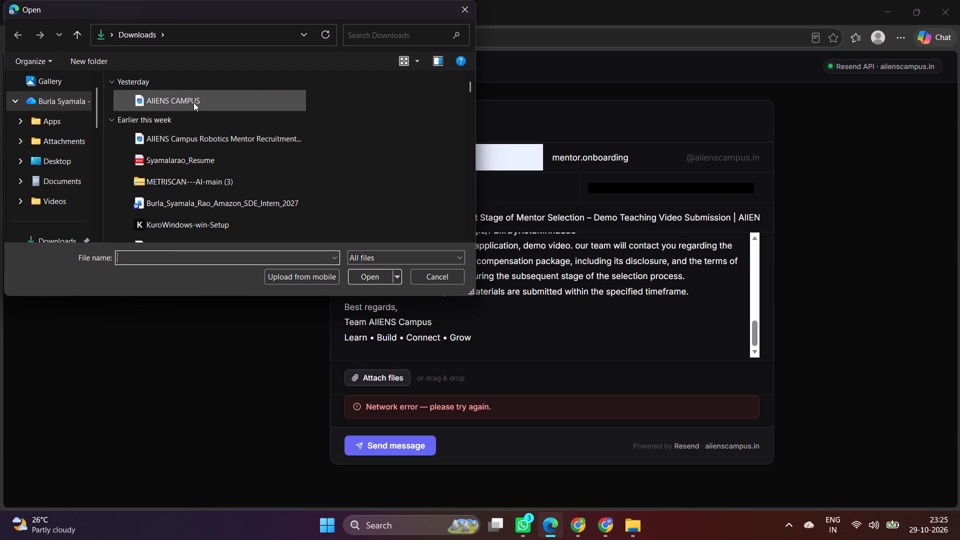
# Attach the AIIENS CAMPUS image from Downloads, check the message body, and send the message to the row 17 applicant.
pyautogui.click(380, 278)
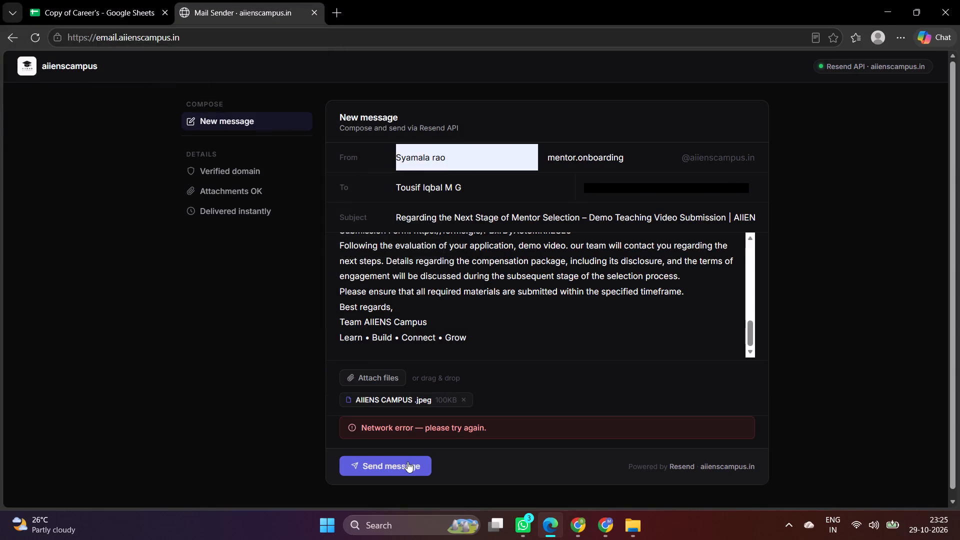
pyautogui.scroll(5, 520, 268)
pyautogui.scroll(-3, 520, 268)
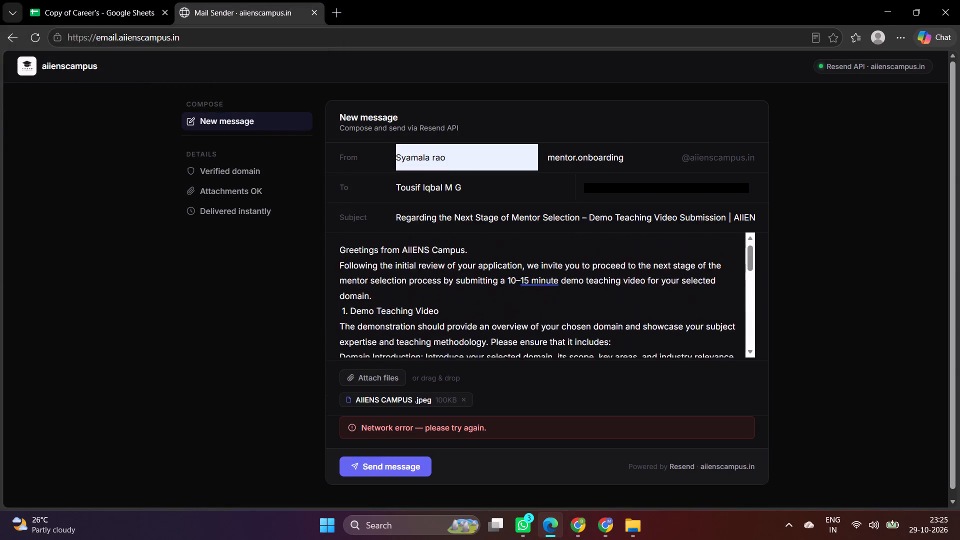
pyautogui.scroll(-3, 520, 268)
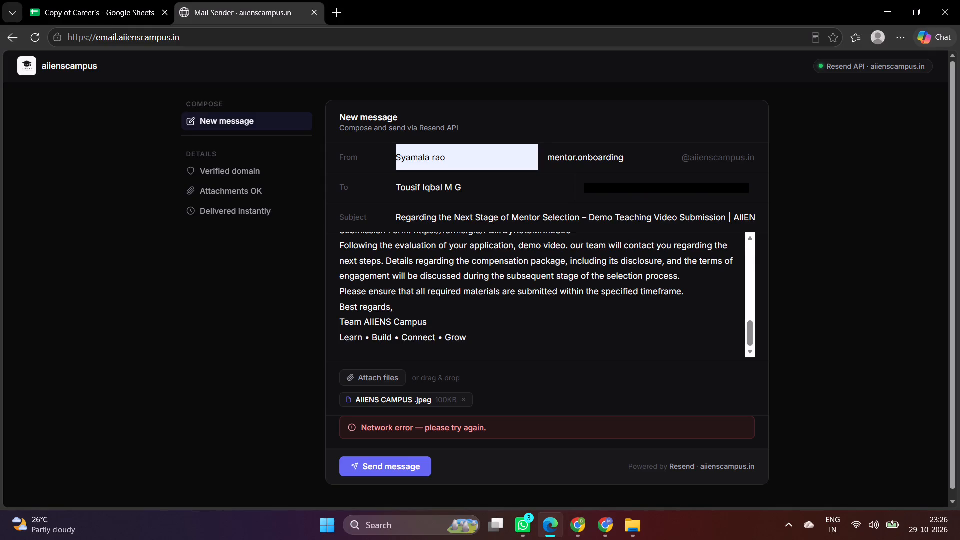
pyautogui.click(387, 472)
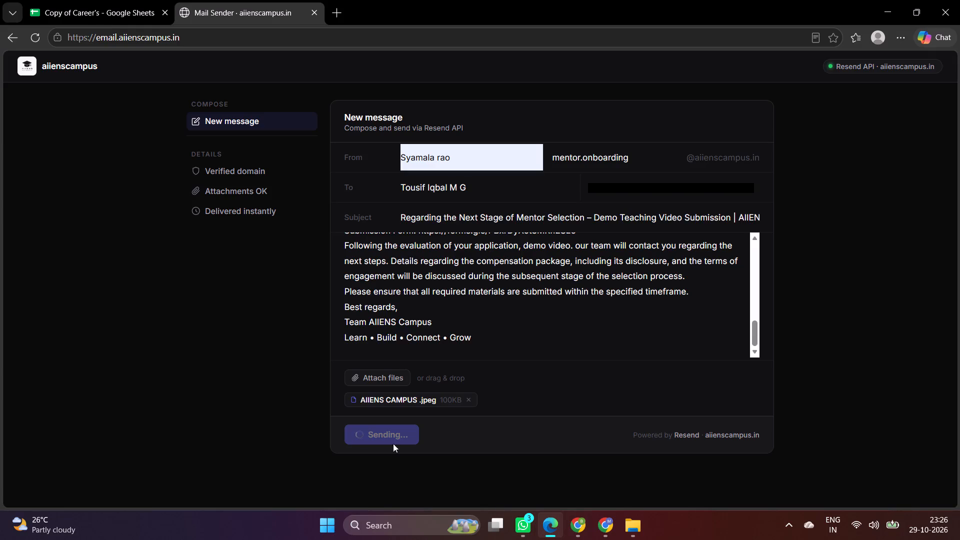
pyautogui.scroll(2, 457, 314)
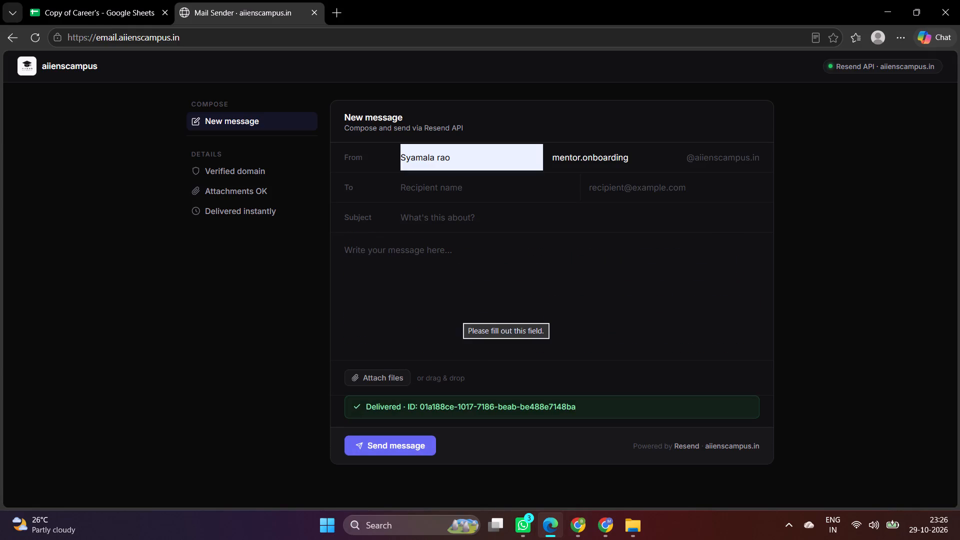
# Copy the row 18 applicant's name from the Copy of Career's sheet into the new message's recipient name in Mail Sender.
pyautogui.click(109, 0)
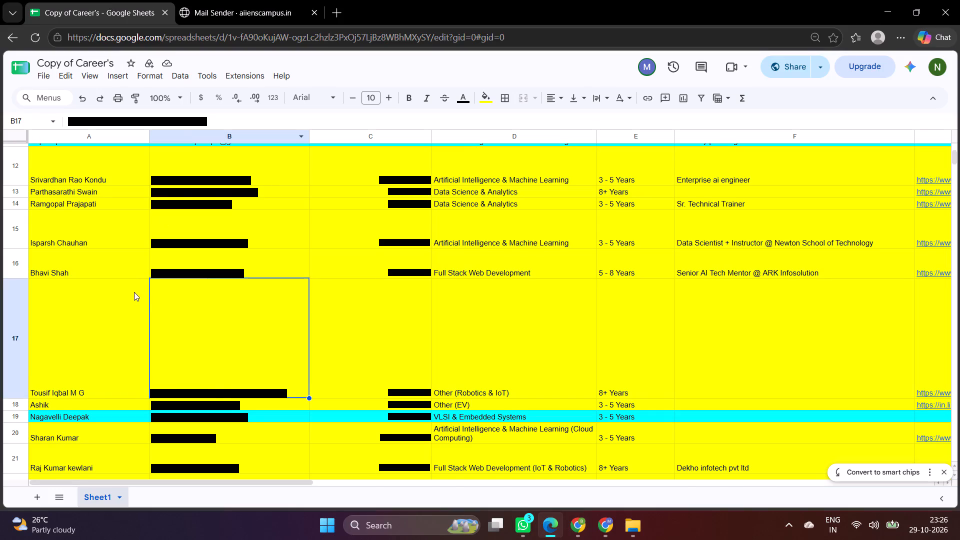
pyautogui.scroll(-1, 140, 298)
pyautogui.doubleClick(61, 370)
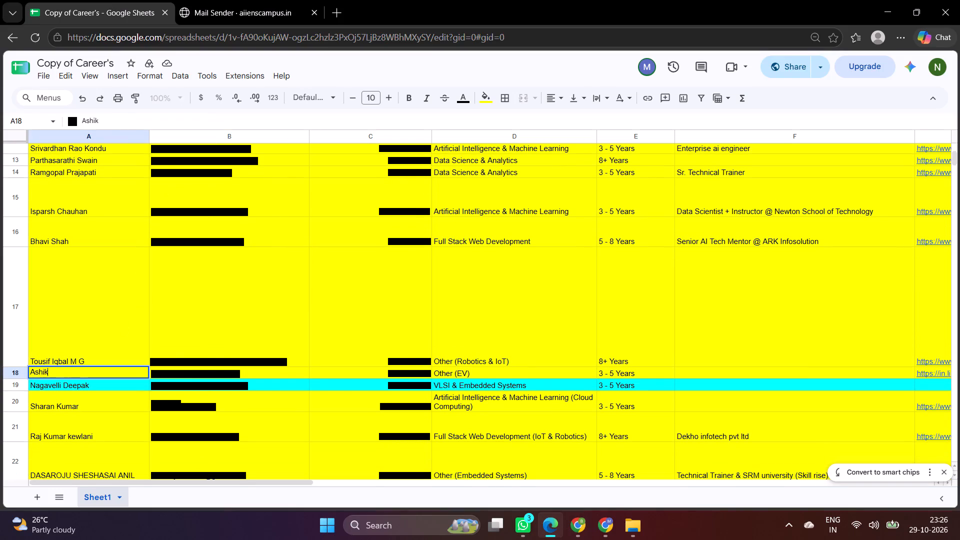
pyautogui.hotkey('ctrl', 'a')
pyautogui.click(61, 370)
pyautogui.click(61, 370)
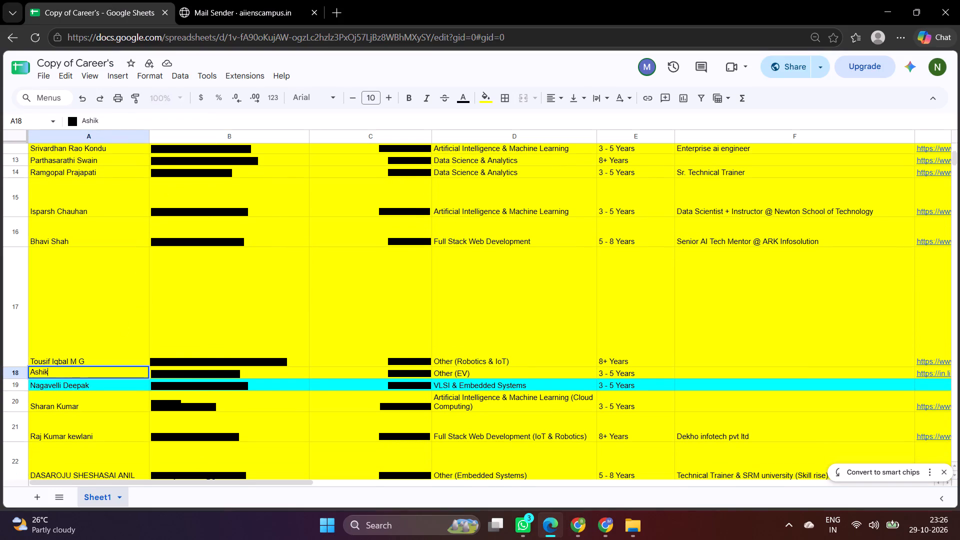
pyautogui.hotkey('ctrl', 'a')
pyautogui.click(61, 370)
pyautogui.hscroll(2, 61, 370)
pyautogui.doubleClick(44, 375)
pyautogui.hotkey('ctrl', 'a')
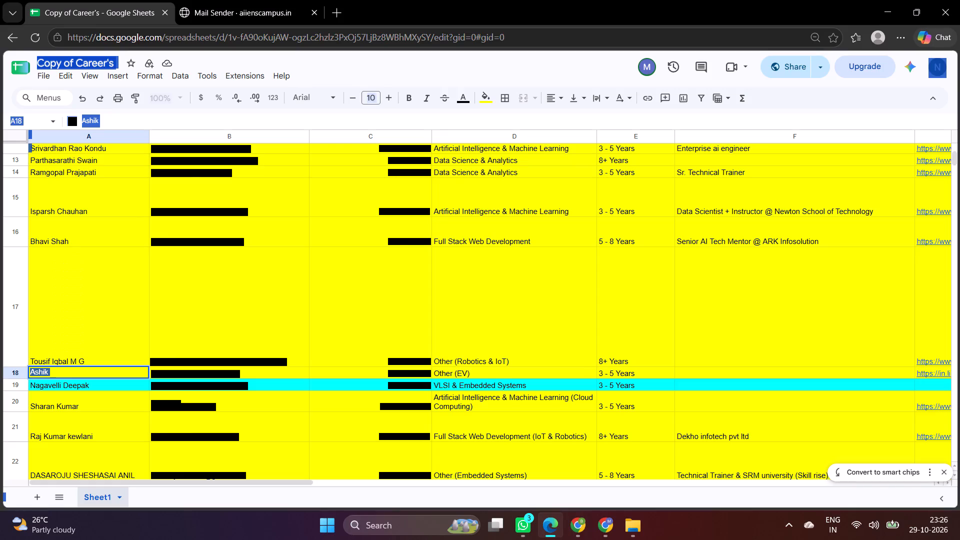
pyautogui.click(44, 375)
pyautogui.doubleClick(44, 375)
pyautogui.hotkey('ctrl', 'c')
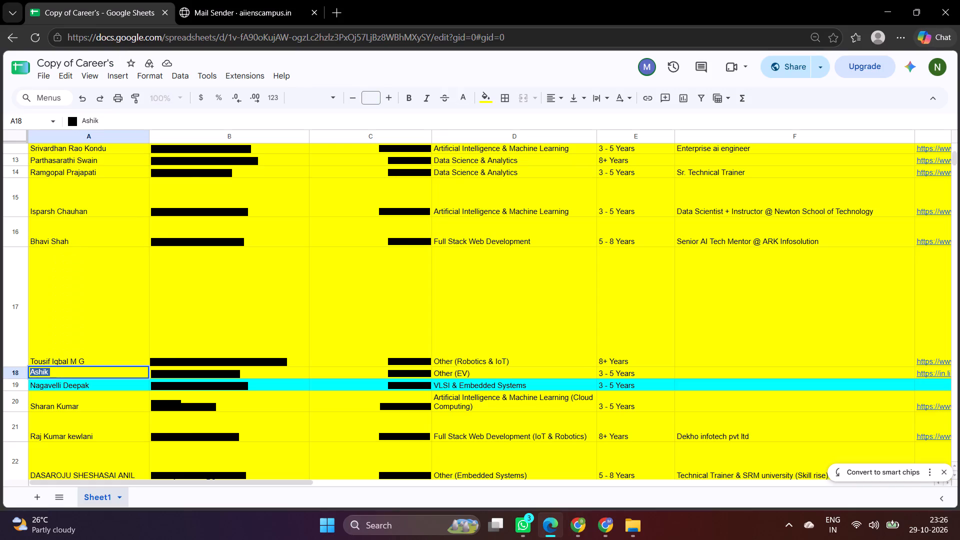
pyautogui.click(240, 10)
pyautogui.click(431, 189)
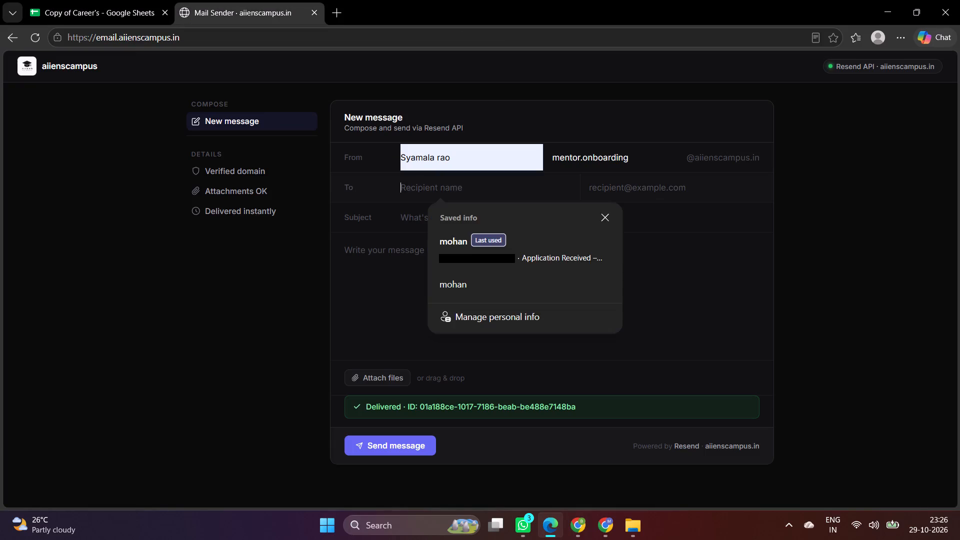
pyautogui.hotkey('ctrl', 'v')
# Copy the row 18 applicant's email address from the Career's sheet into the new message's recipient address.
pyautogui.click(95, 3)
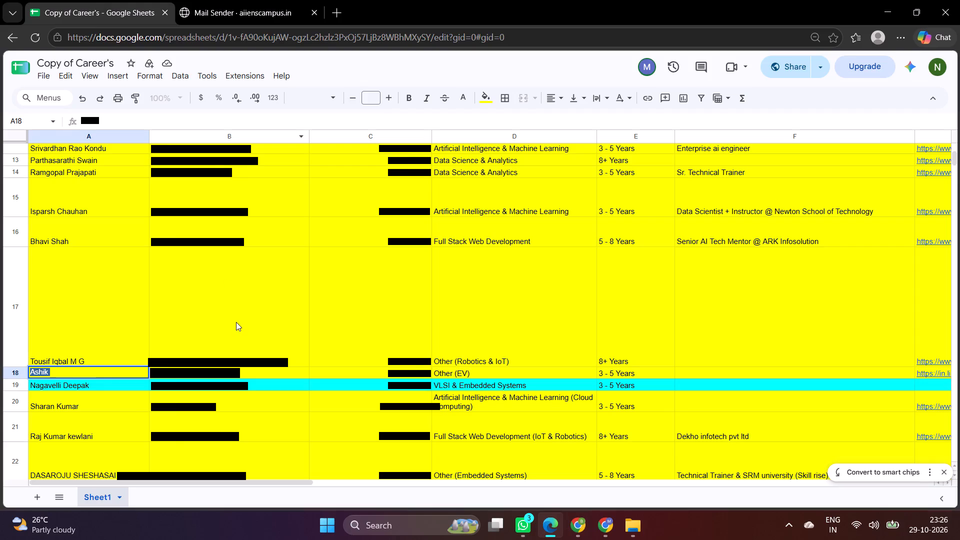
pyautogui.doubleClick(203, 373)
pyautogui.hotkey('ctrl', 'a')
pyautogui.hotkey('ctrl', 'c')
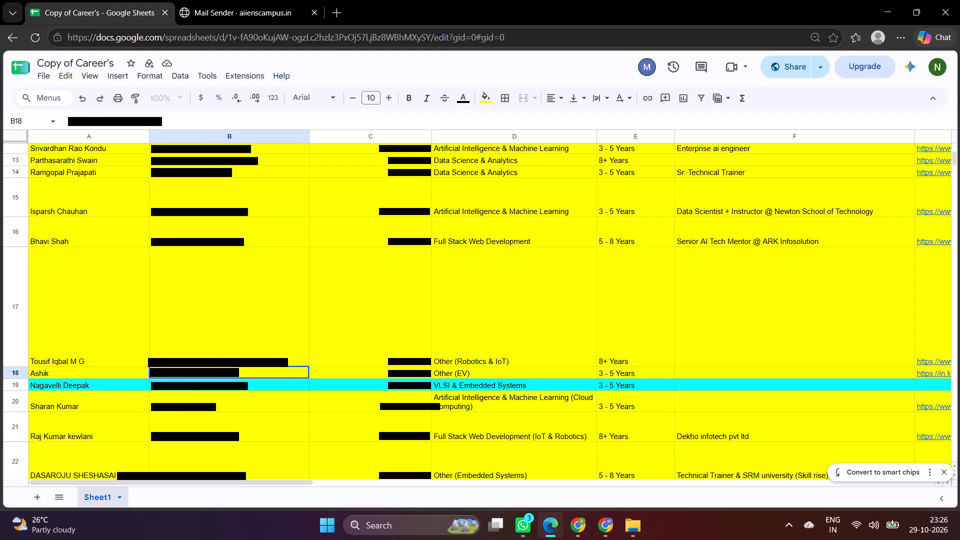
pyautogui.click(218, 20)
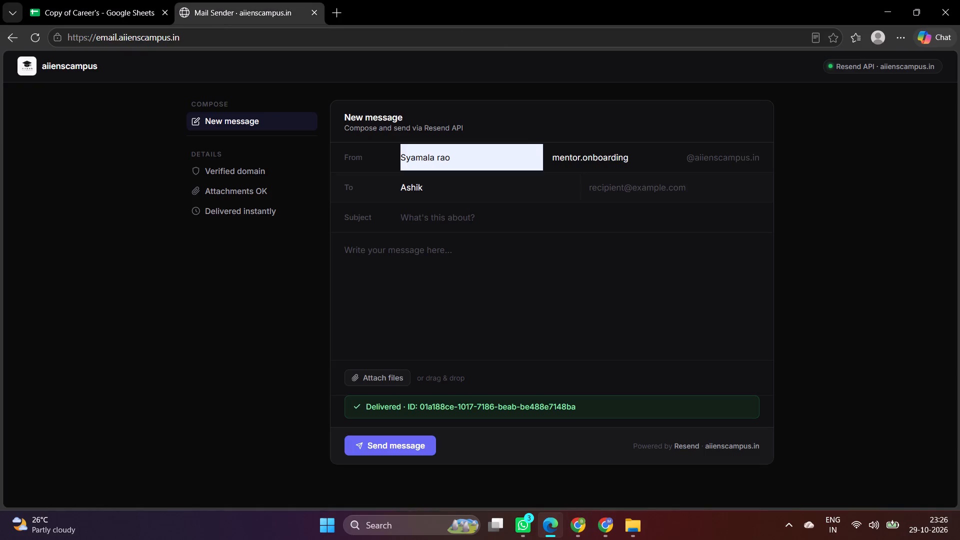
pyautogui.click(625, 197)
pyautogui.hotkey('ctrl', 'v')
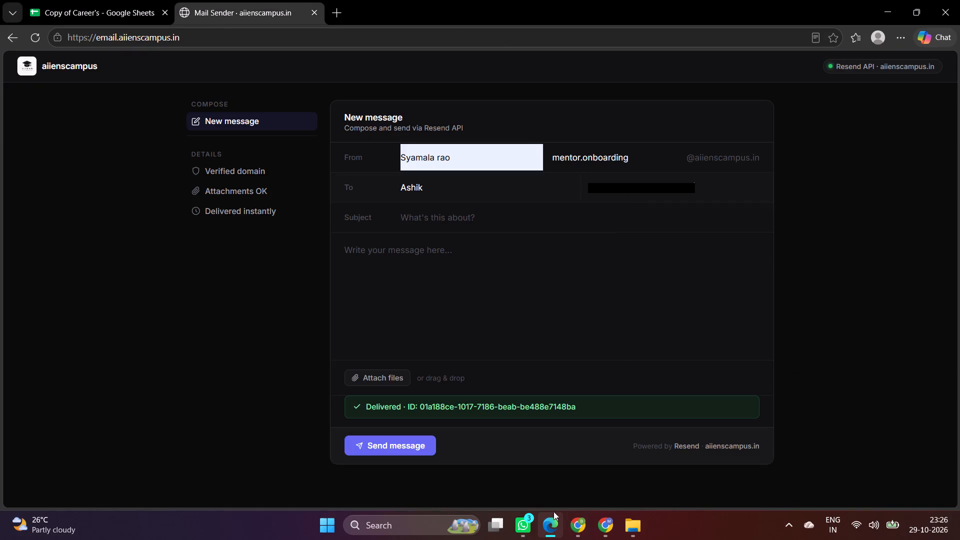
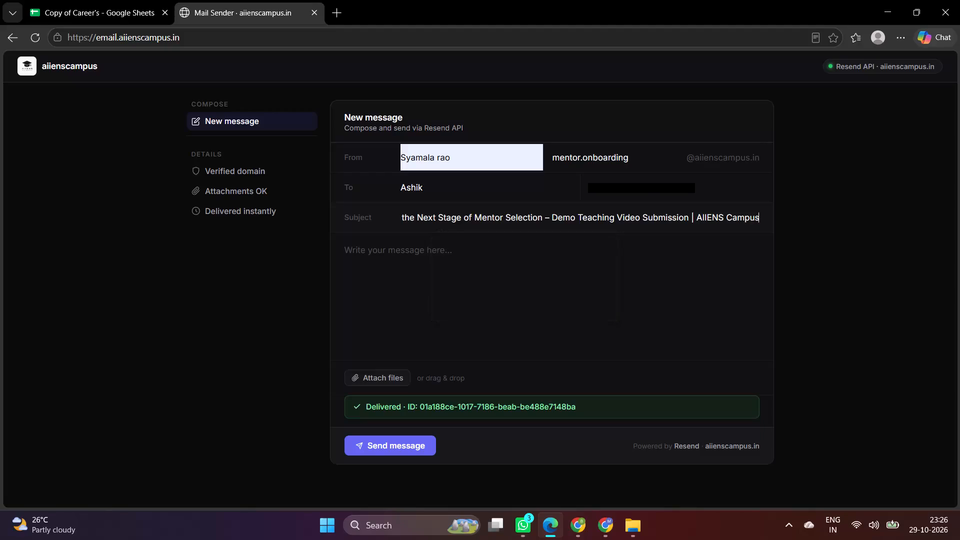
# Set the new message's subject to "Regarding the Next Stage of Mentor Selection – Demo Teaching Video Submission | AIIENS Campus".
pyautogui.click(411, 216)
pyautogui.click(449, 254)
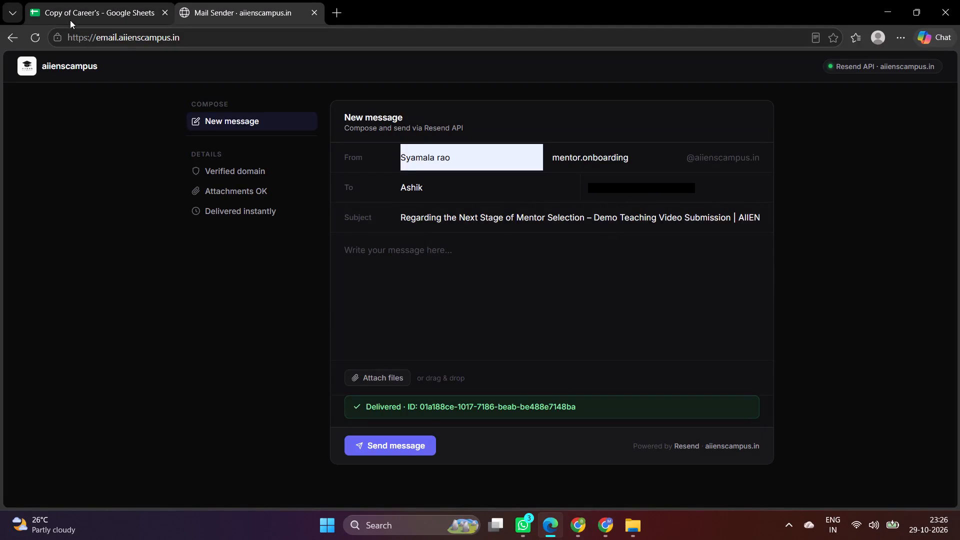
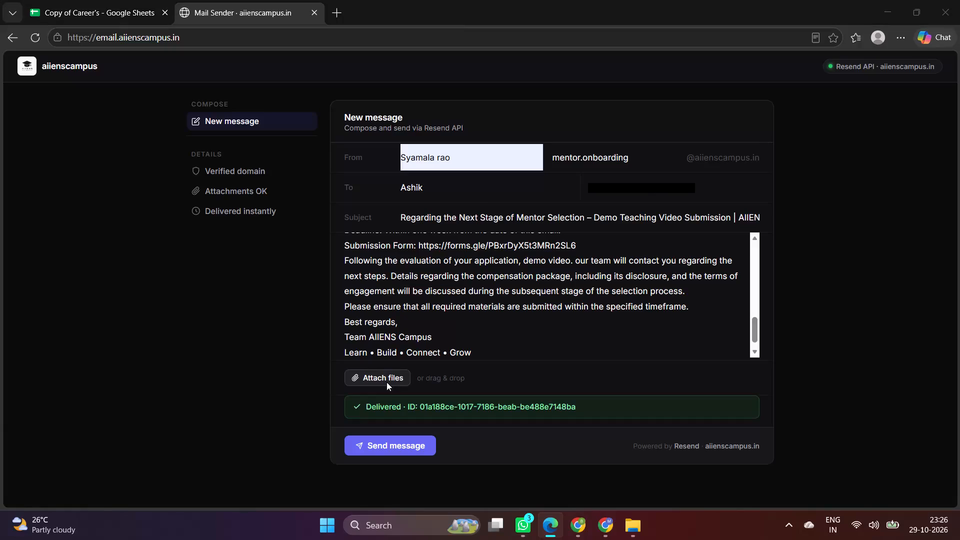
# Attach the AIIENS CAMPUS image from Downloads to the message and send it.
pyautogui.click(156, 100)
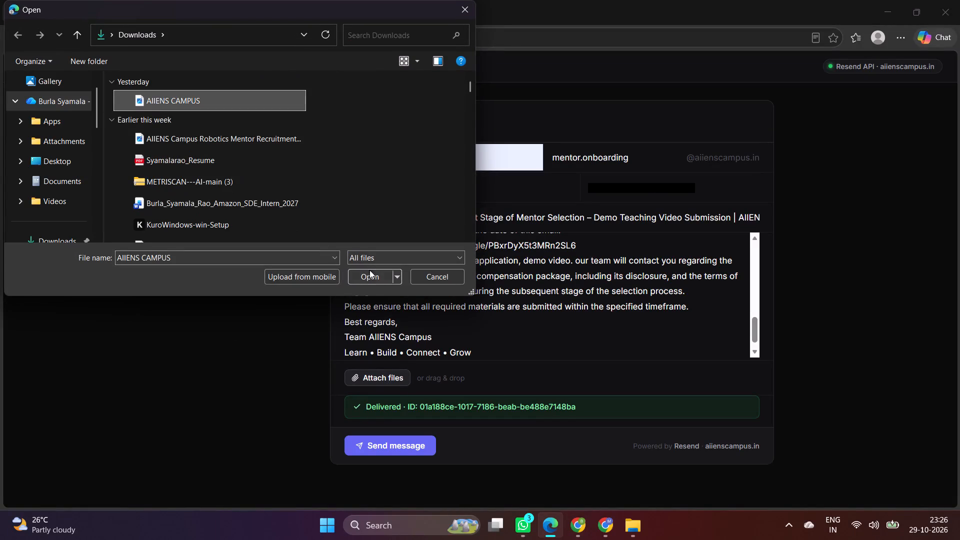
pyautogui.click(369, 272)
pyautogui.click(398, 472)
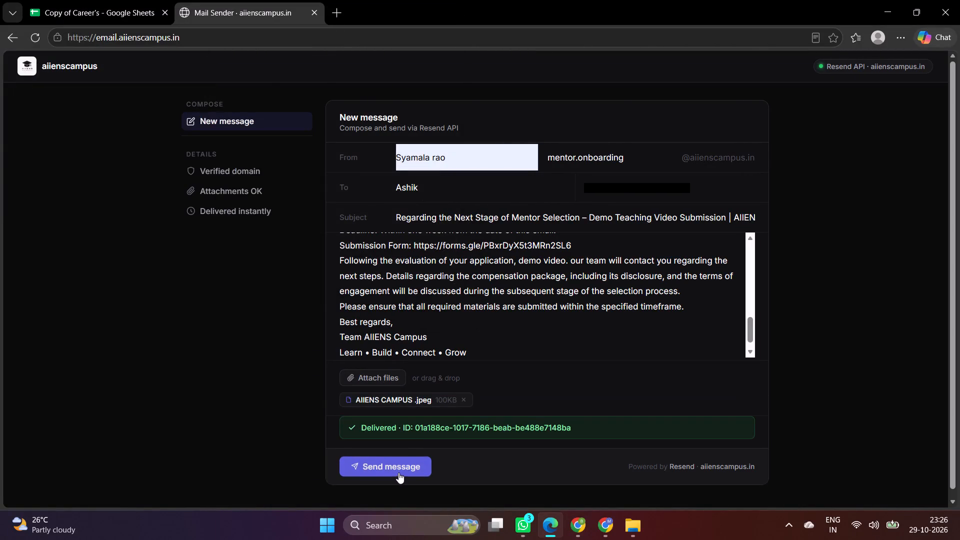
# Copy the applicant's name from row 20 of the Career's sheet into the new message's recipient name in Mail Sender.
pyautogui.click(56, 4)
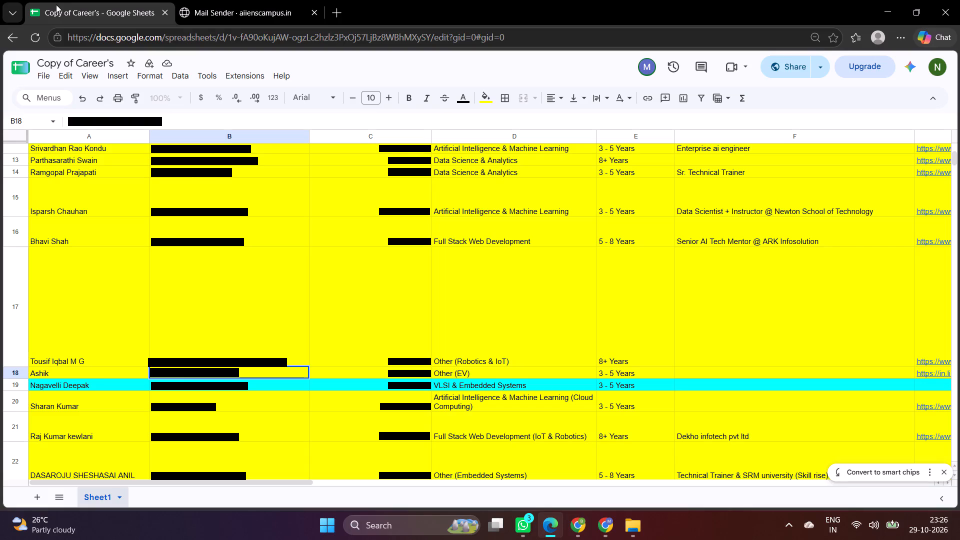
pyautogui.scroll(-2, 99, 373)
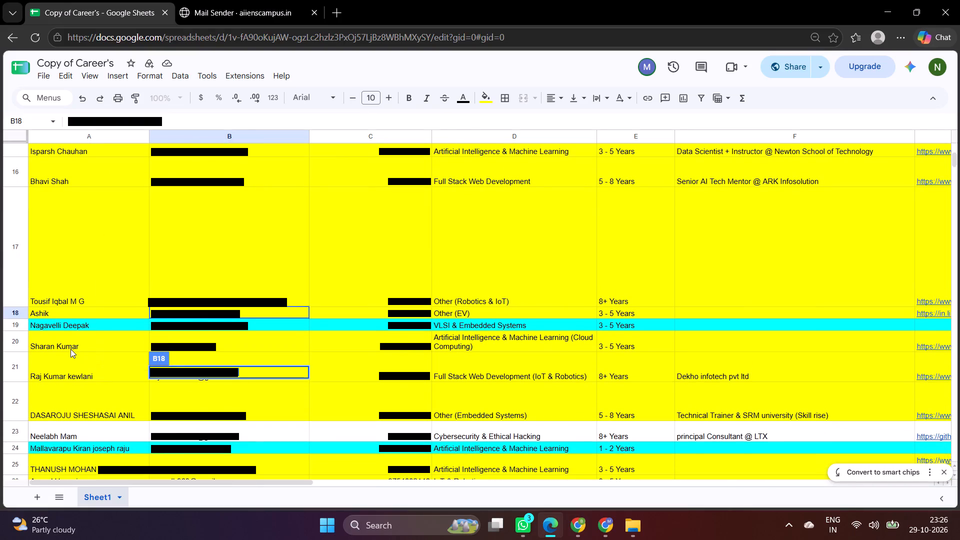
pyautogui.doubleClick(70, 349)
pyautogui.hotkey('ctrl', 'a')
pyautogui.hotkey('ctrl', 'c')
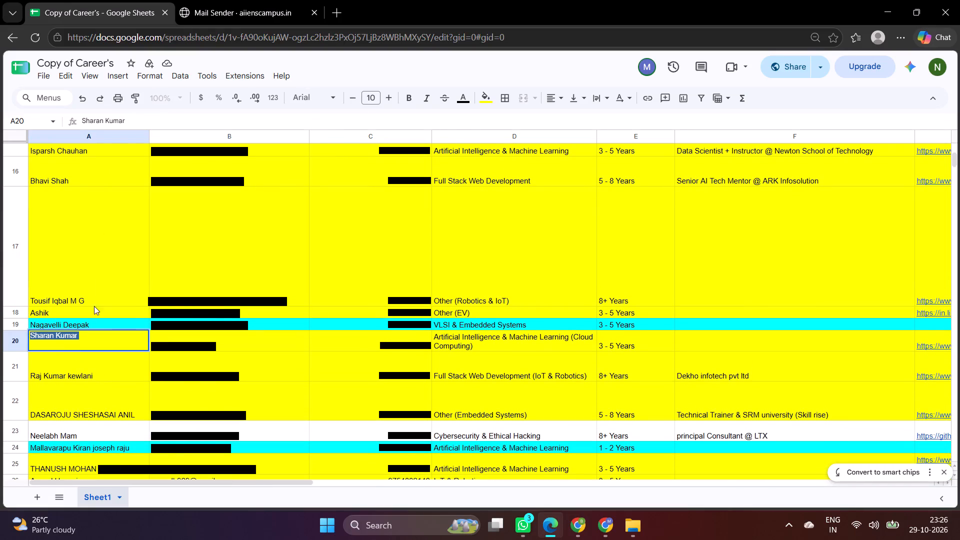
pyautogui.click(267, 10)
pyautogui.click(424, 195)
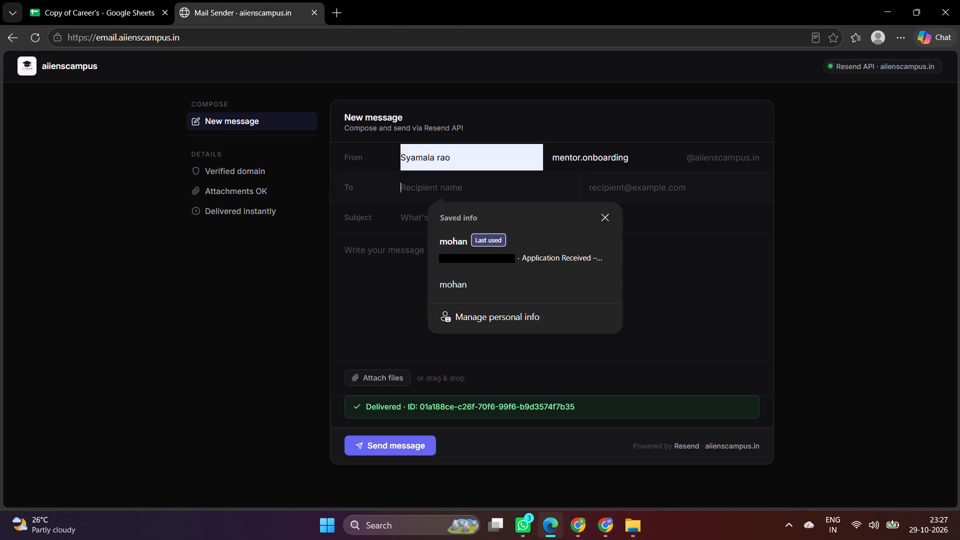
pyautogui.hotkey('ctrl', 'v')
# Copy the row 20 applicant's email address from the Career's sheet into the message's recipient address in Mail Sender.
pyautogui.click(99, 0)
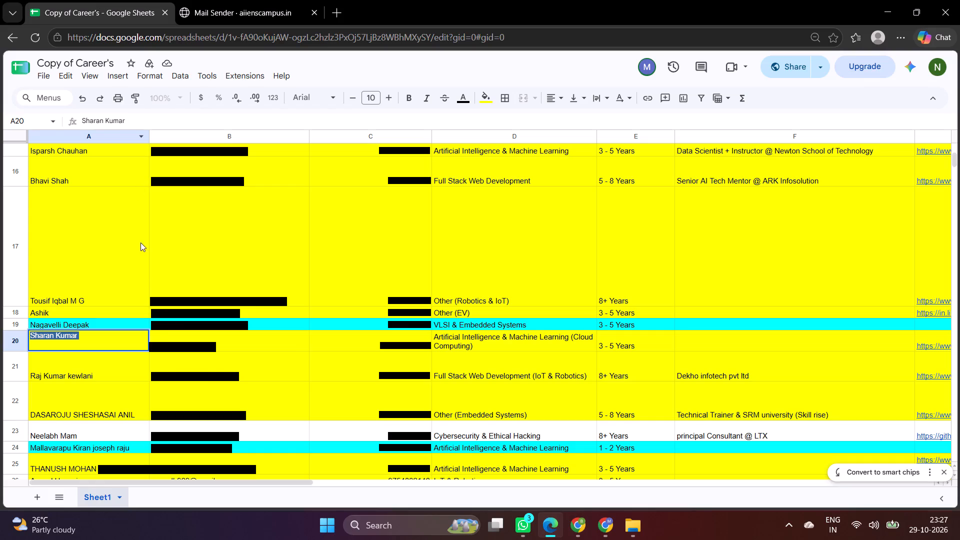
pyautogui.doubleClick(174, 347)
pyautogui.hotkey('ctrl', 'a')
pyautogui.hotkey('ctrl', 'c')
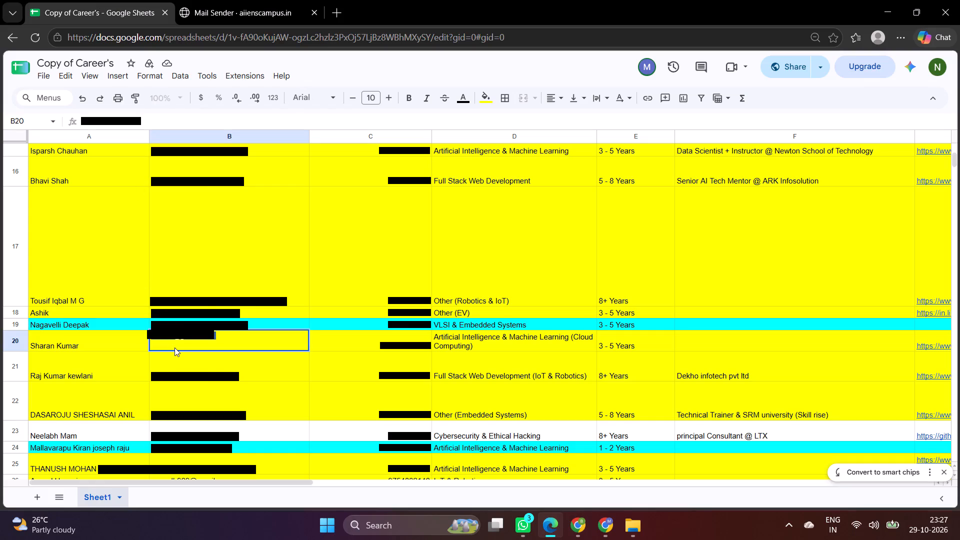
pyautogui.click(246, 0)
pyautogui.click(599, 196)
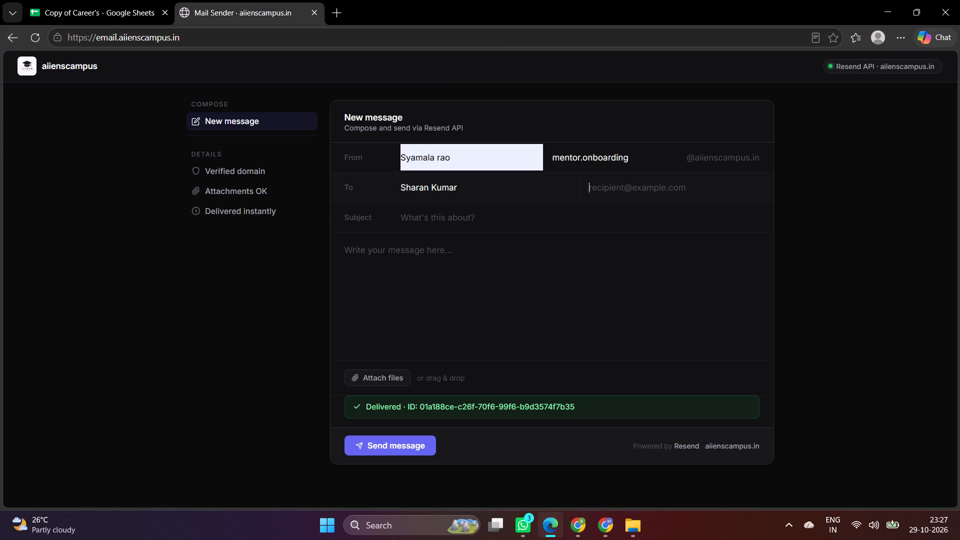
pyautogui.hotkey('ctrl', 'a')
pyautogui.hotkey('ctrl', 'v')
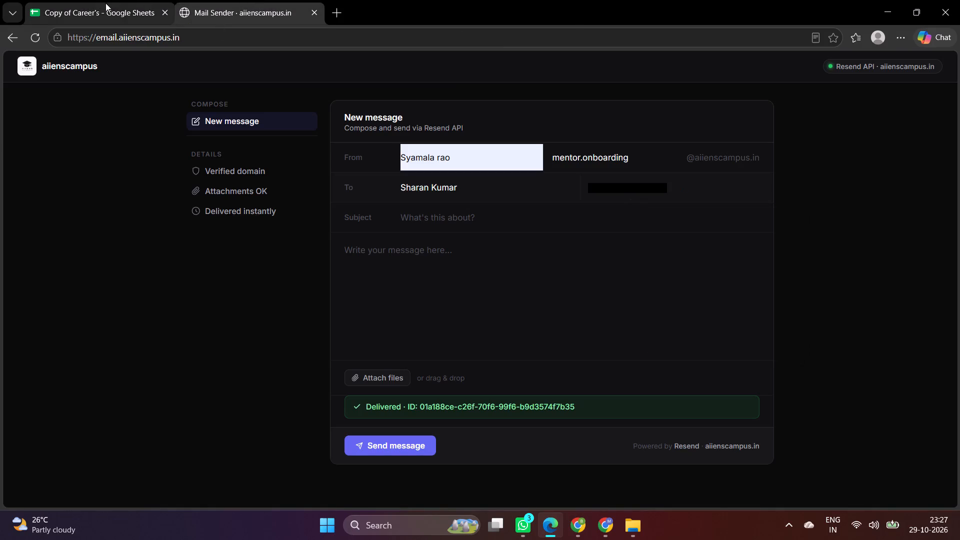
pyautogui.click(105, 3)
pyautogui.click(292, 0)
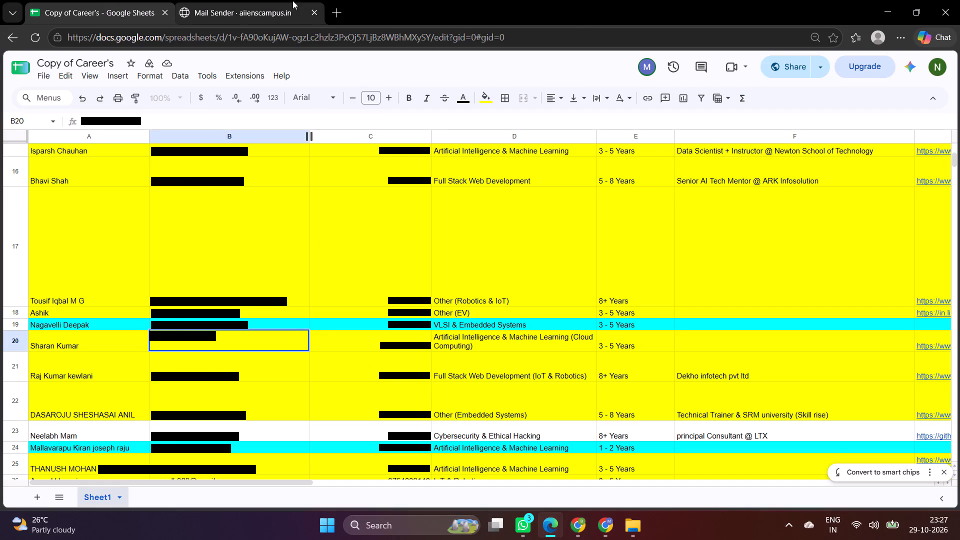
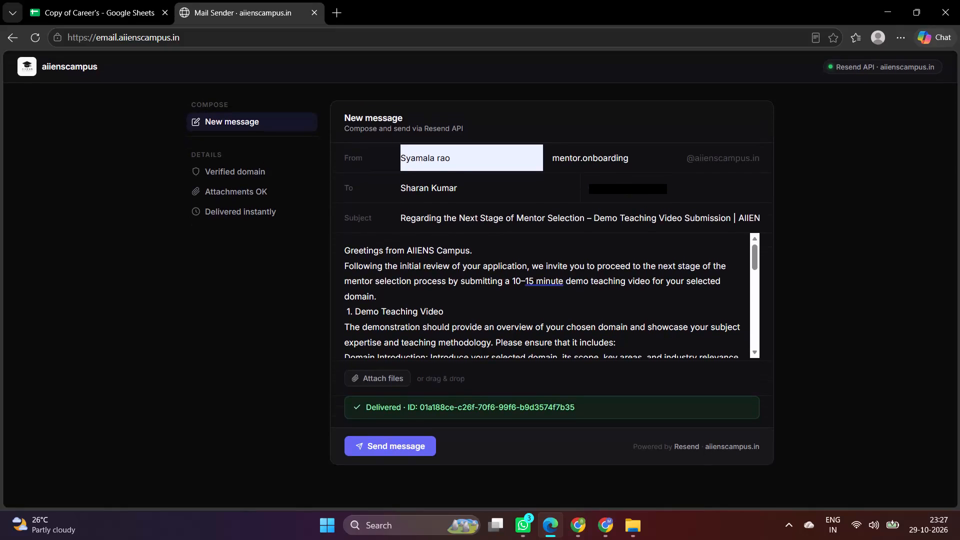
# Review the body of the demo teaching video submission message and send it to the row 20 applicant.
pyautogui.scroll(-1, 446, 327)
pyautogui.scroll(1, 446, 327)
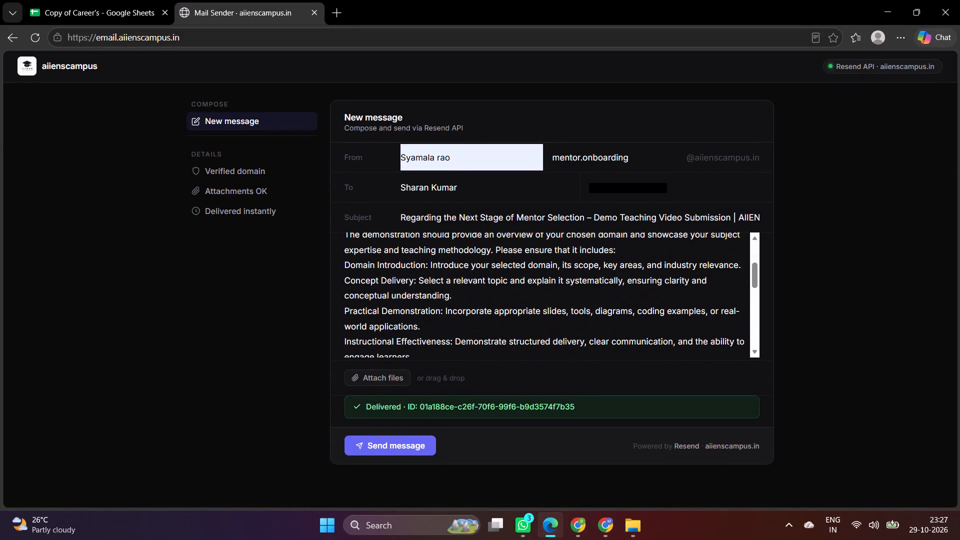
pyautogui.scroll(1, 446, 327)
pyautogui.scroll(-1, 446, 327)
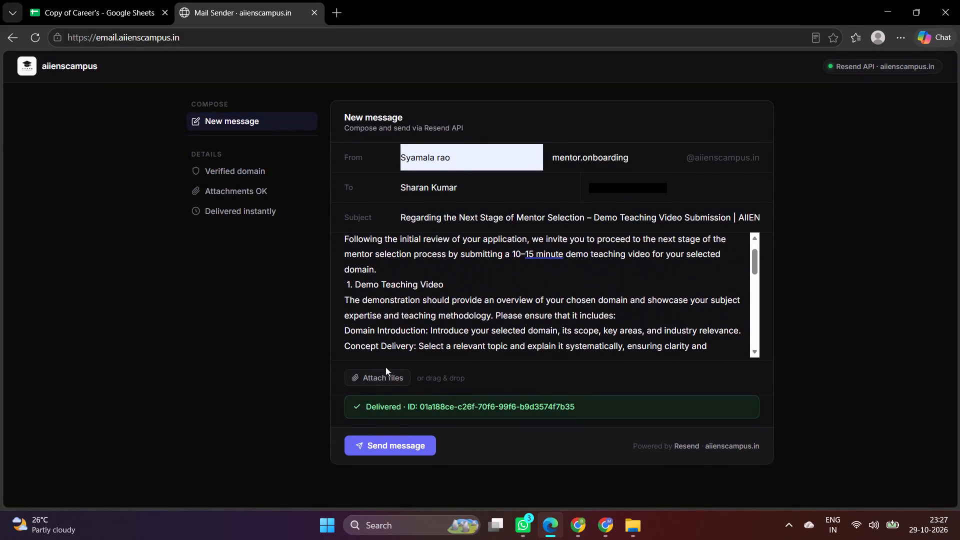
pyautogui.click(380, 443)
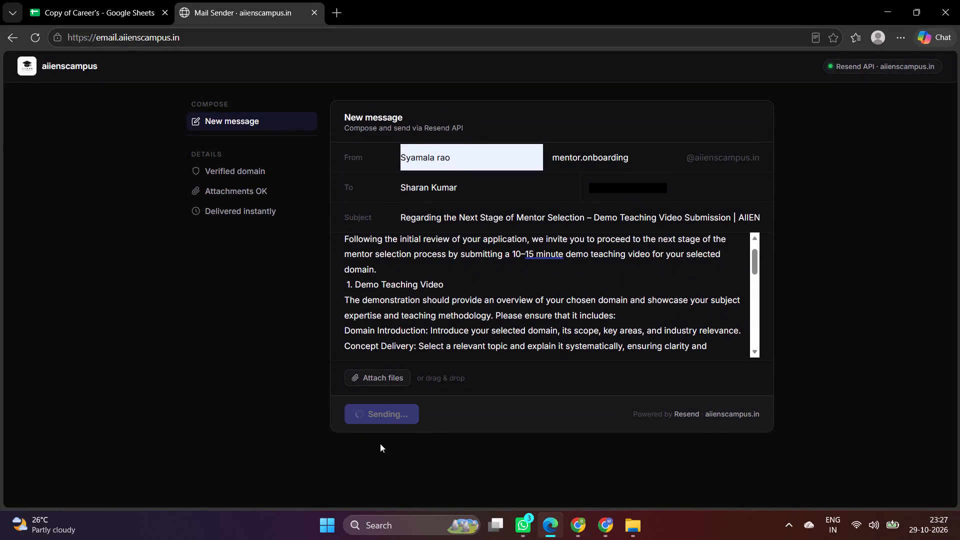
# Copy the applicant's name from row 21 of the Career's sheet into the new message's recipient name in Mail Sender.
pyautogui.click(102, 2)
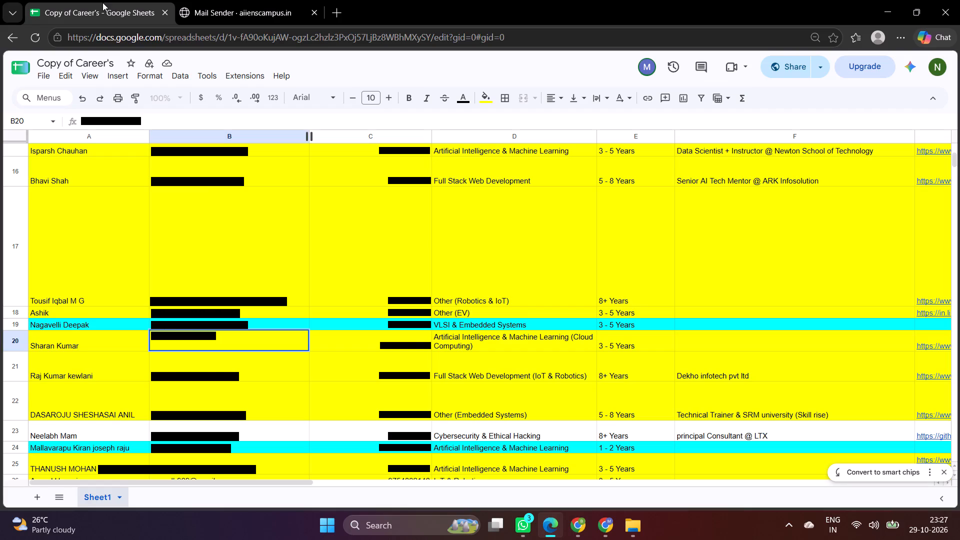
pyautogui.doubleClick(52, 367)
pyautogui.hotkey('ctrl', 'a')
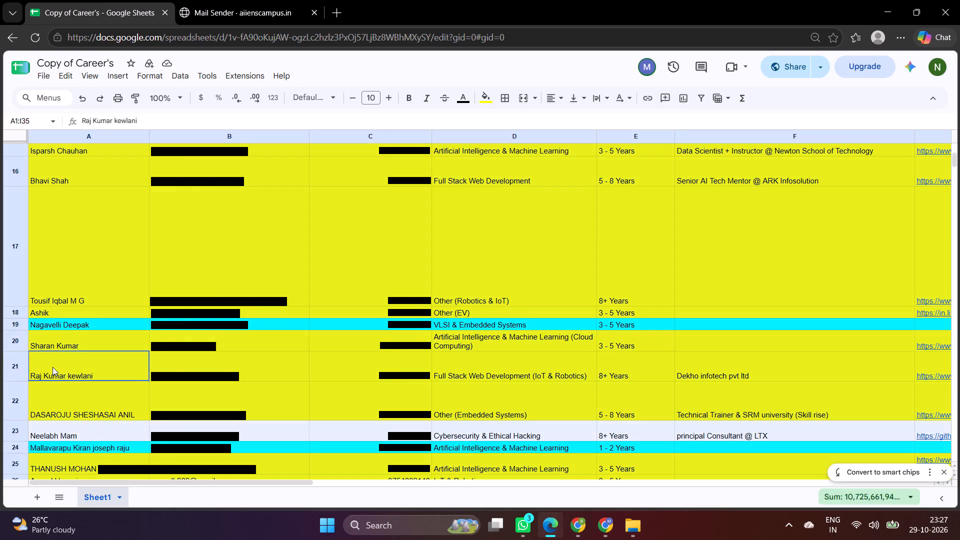
pyautogui.click(52, 367)
pyautogui.doubleClick(56, 375)
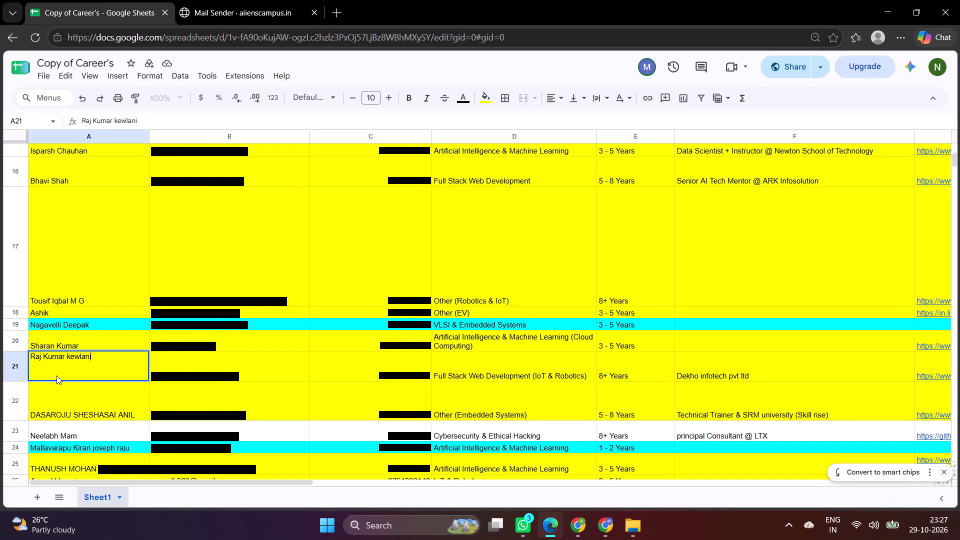
pyautogui.hotkey('ctrl', 'a')
pyautogui.hotkey('ctrl', 'c')
pyautogui.click(235, 0)
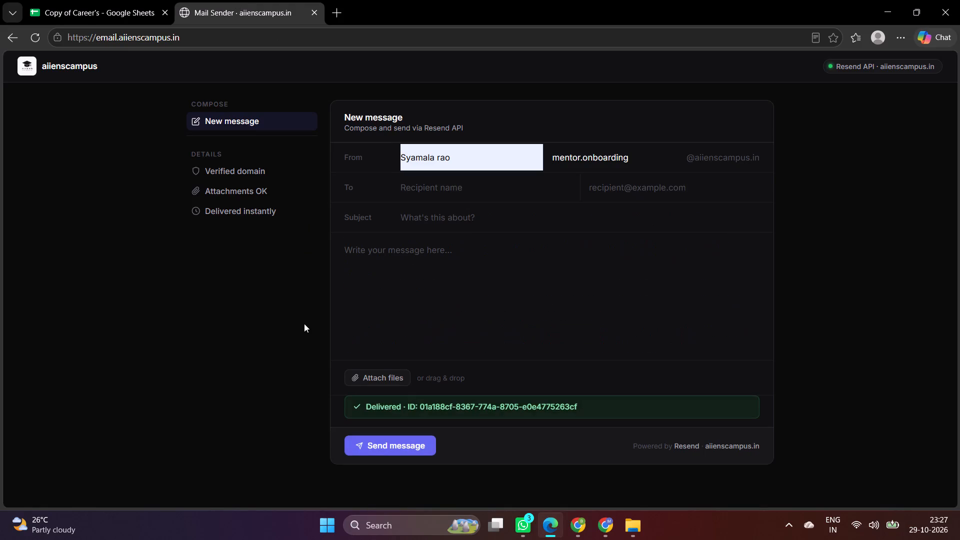
pyautogui.click(450, 195)
pyautogui.hotkey('ctrl', 'v')
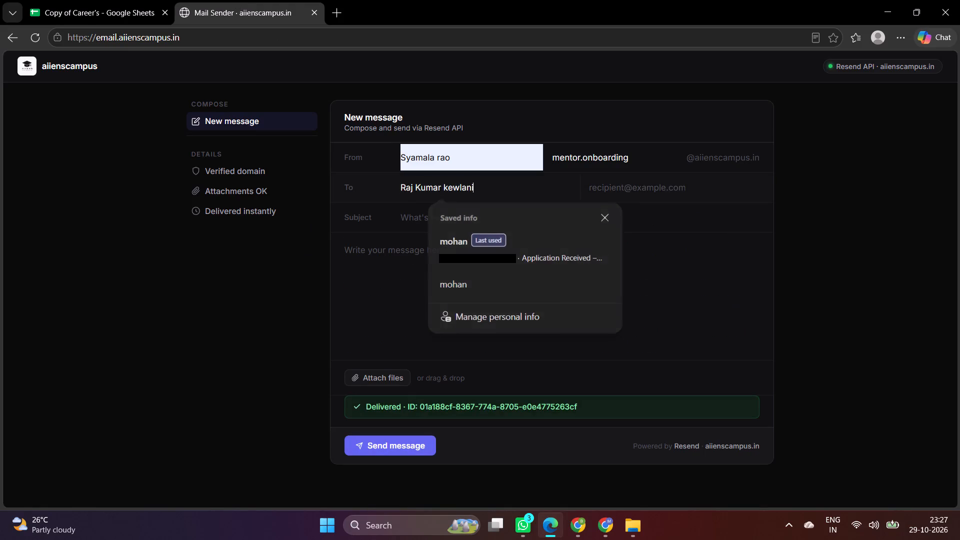
# Copy the row 21 applicant's email address from the Career's sheet into the message's recipient address in Mail Sender.
pyautogui.click(89, 9)
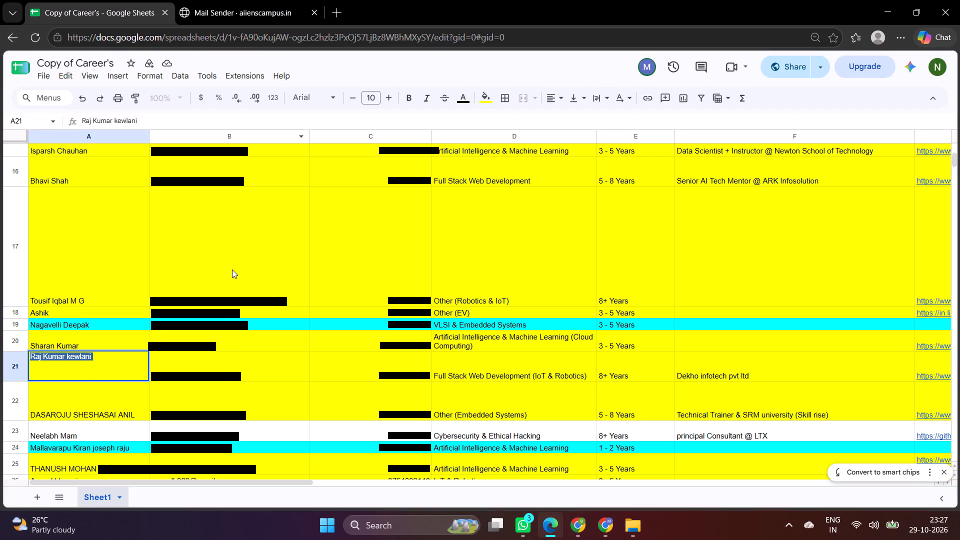
pyautogui.doubleClick(234, 372)
pyautogui.hotkey('ctrl', 'a')
pyautogui.hotkey('ctrl', 'c')
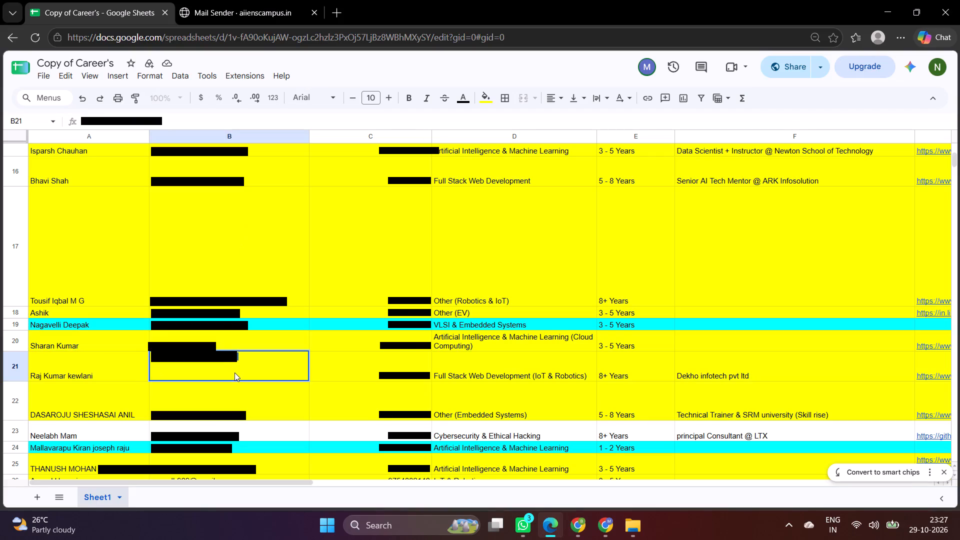
pyautogui.click(254, 1)
pyautogui.click(652, 182)
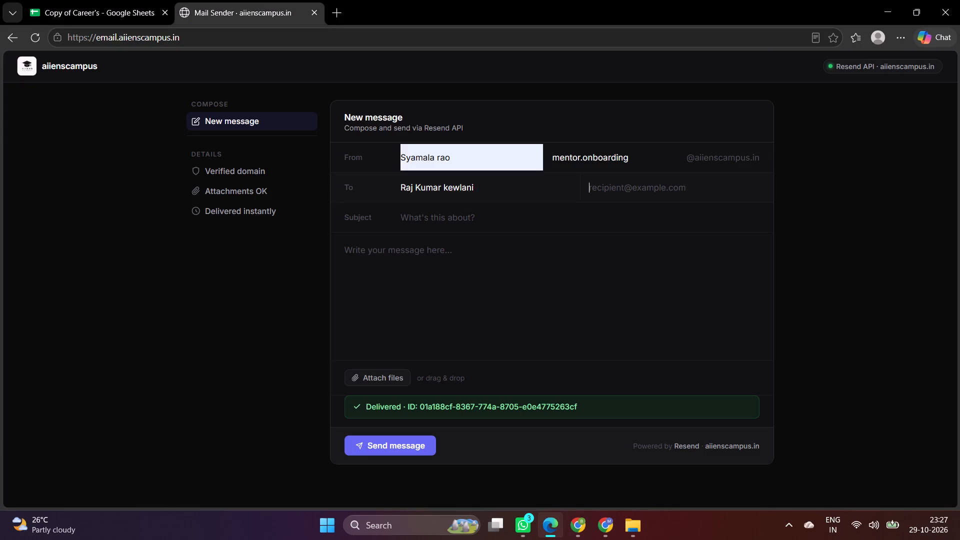
pyautogui.hotkey('ctrl', 'v')
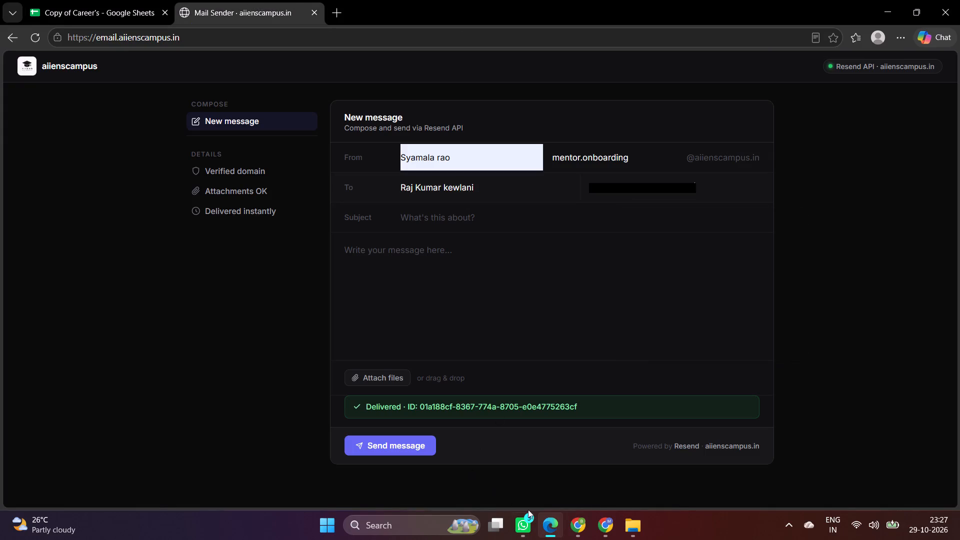
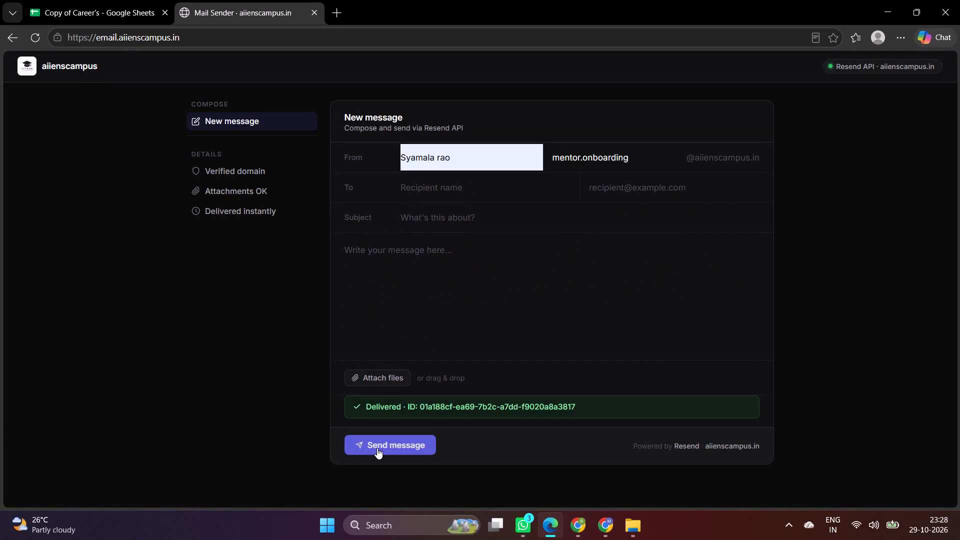
# Copy the applicant's name from row 22 of the Career's sheet into the new message's recipient name in Mail Sender.
pyautogui.click(92, 14)
pyautogui.scroll(-1, 86, 369)
pyautogui.doubleClick(77, 388)
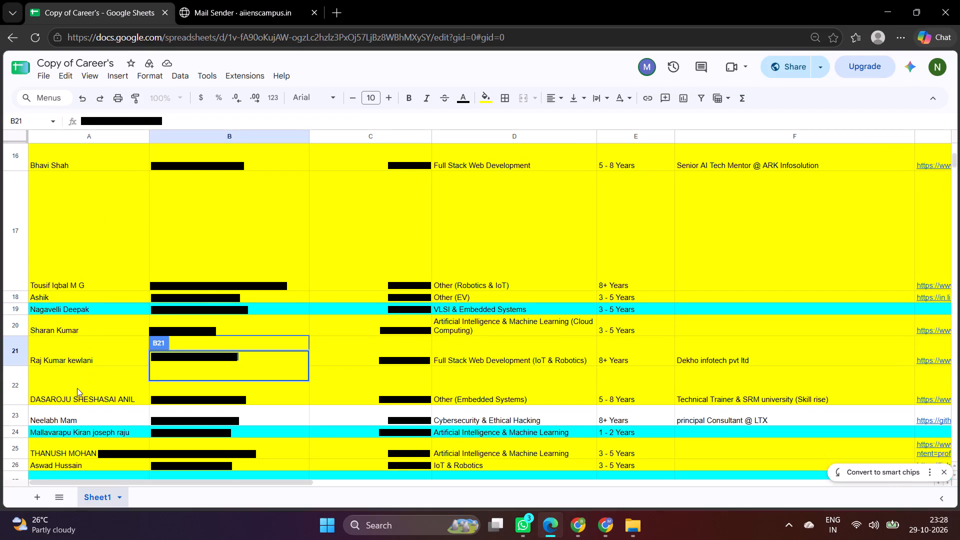
pyautogui.hotkey('ctrl', 'a')
pyautogui.hotkey('ctrl', 'c')
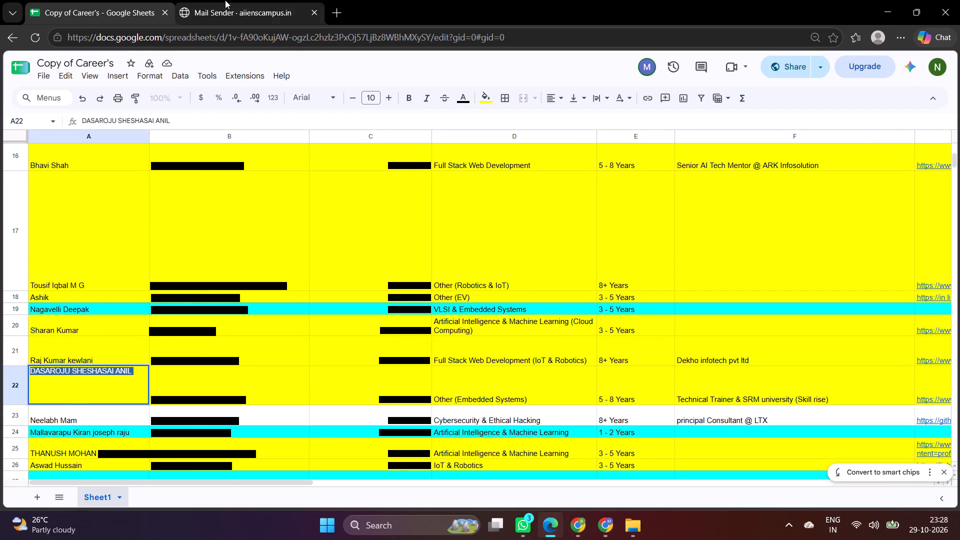
pyautogui.click(225, 1)
pyautogui.click(431, 191)
pyautogui.hotkey('ctrl', 'v')
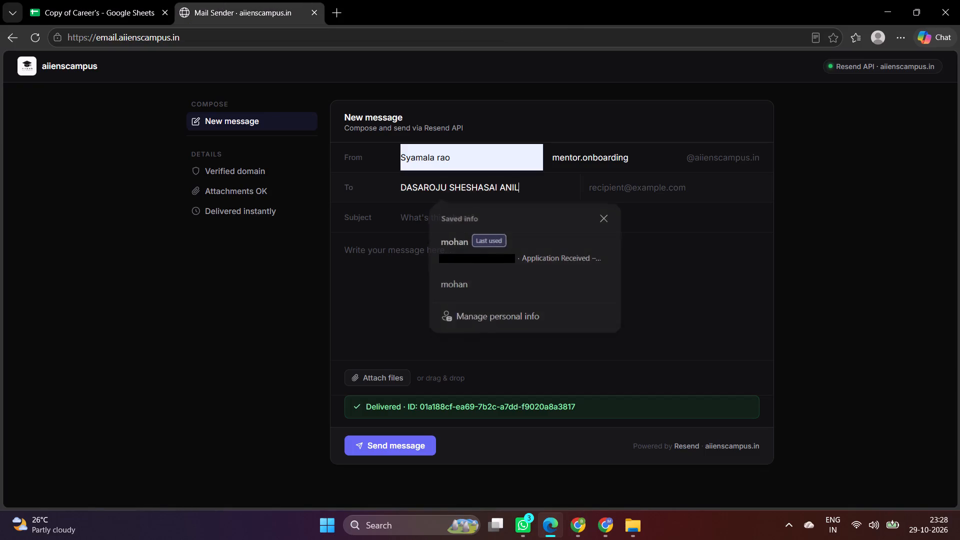
# Copy the row 22 applicant's email address from the Career's sheet into the message's recipient address in Mail Sender.
pyautogui.click(61, 3)
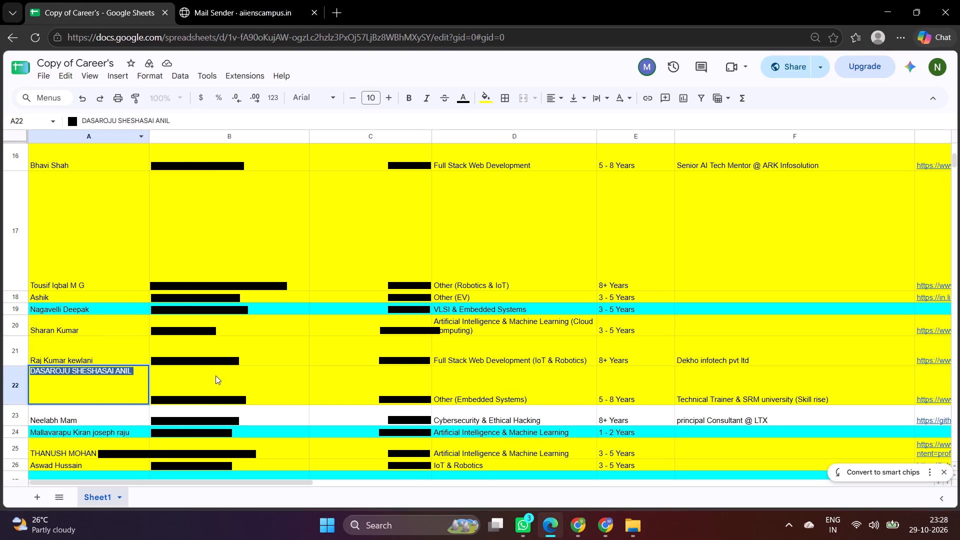
pyautogui.doubleClick(210, 398)
pyautogui.hotkey('ctrl', 'a')
pyautogui.hotkey('ctrl', 'c')
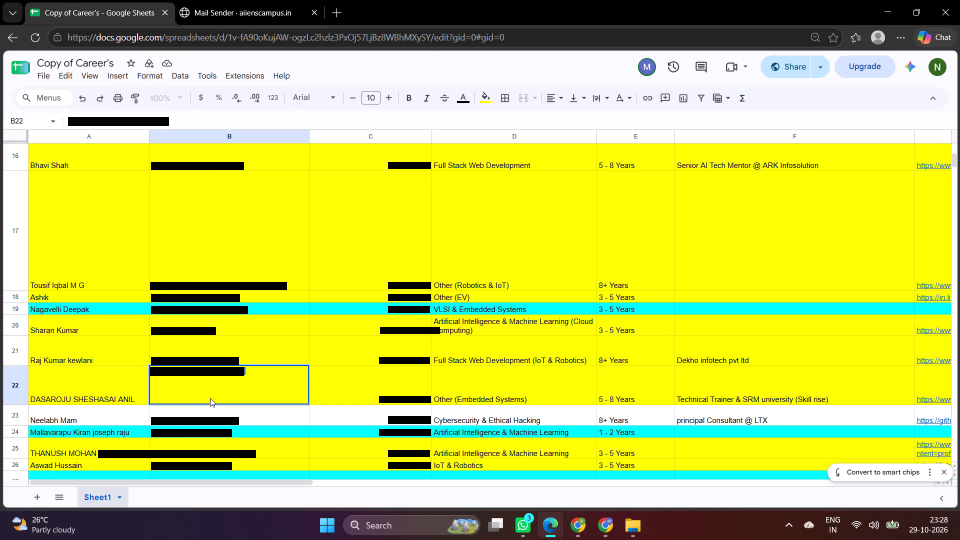
pyautogui.click(226, 1)
pyautogui.click(640, 186)
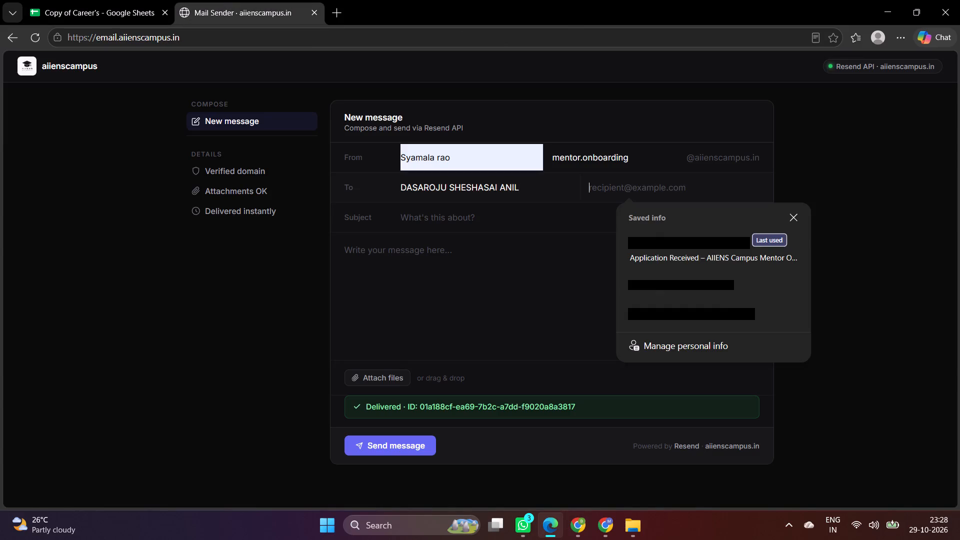
pyautogui.hotkey('ctrl', 'v')
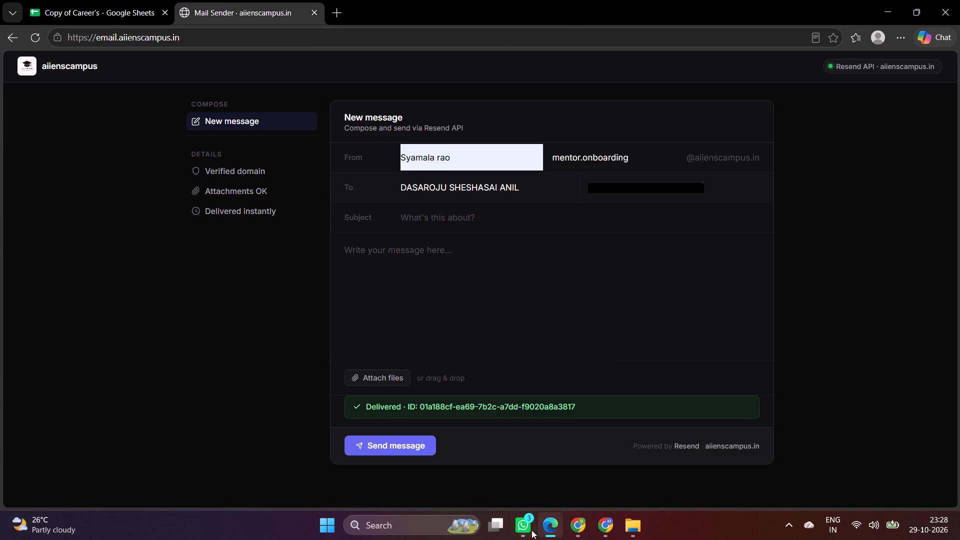
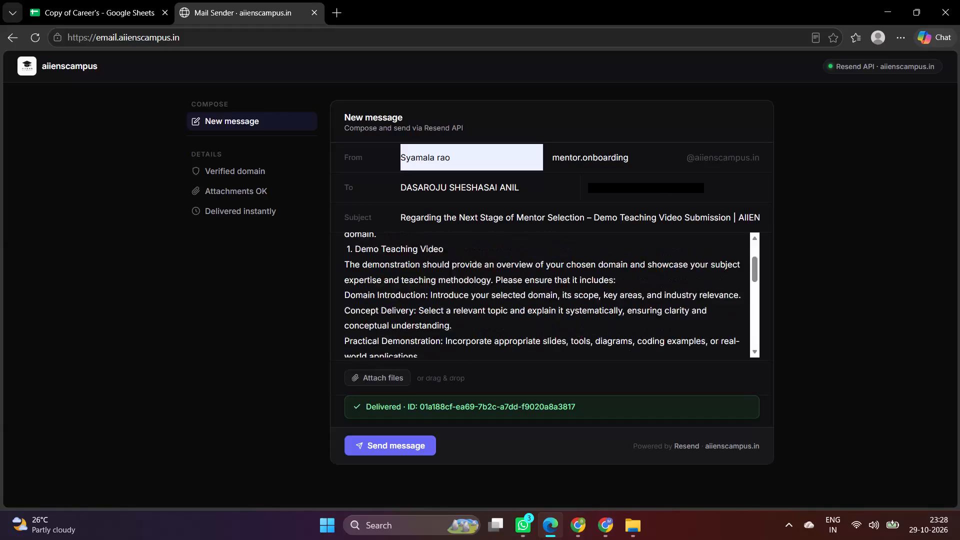
# Send the mentor selection email requesting a demo teaching video to the row 22 applicant.
pyautogui.scroll(-5, 411, 299)
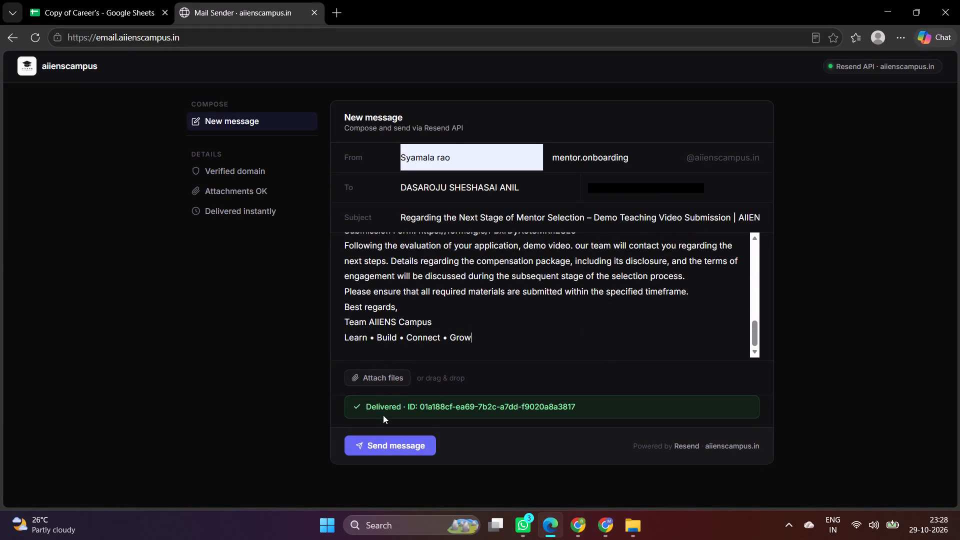
pyautogui.click(382, 453)
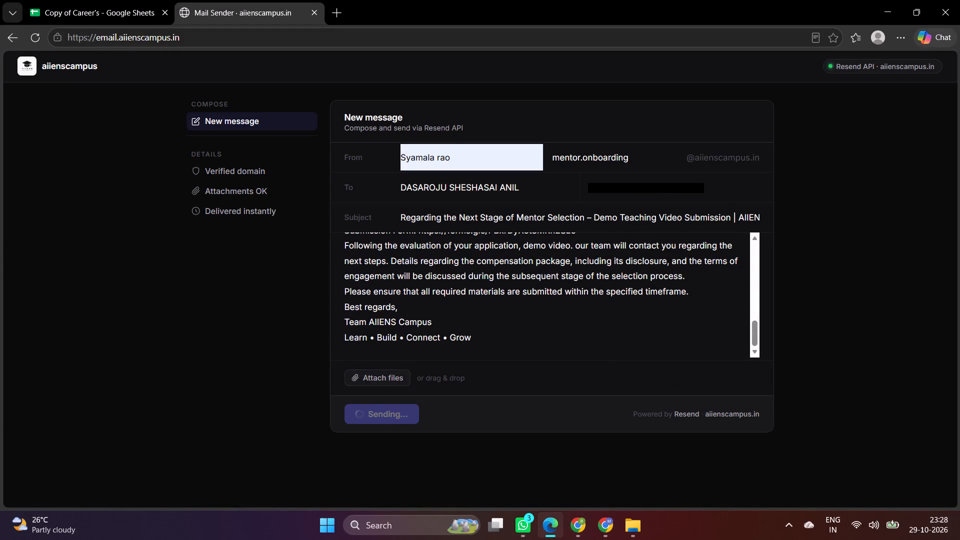
pyautogui.scroll(-2, 406, 321)
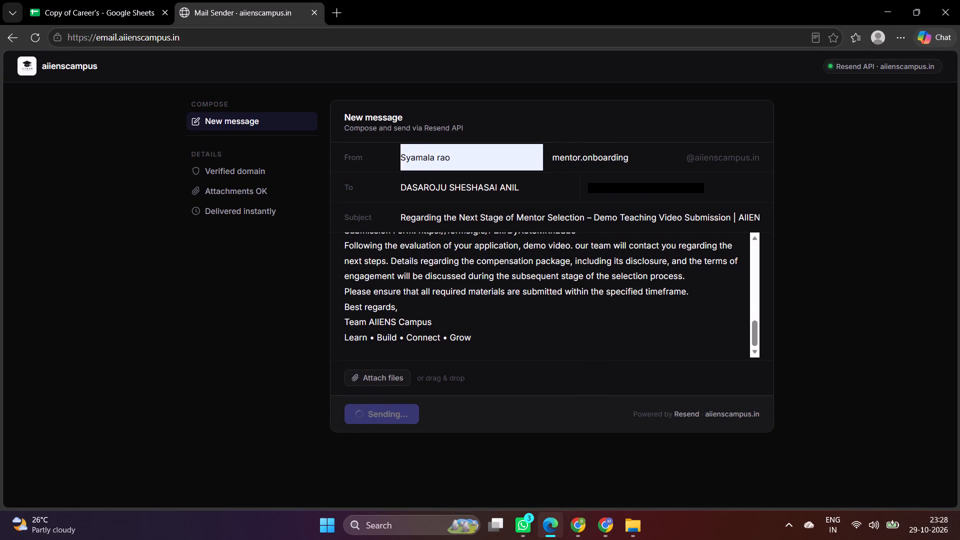
# Switch to the Career's sheet and select the applicant's name in row 23 for the next email.
pyautogui.click(76, 15)
pyautogui.scroll(-1, 97, 417)
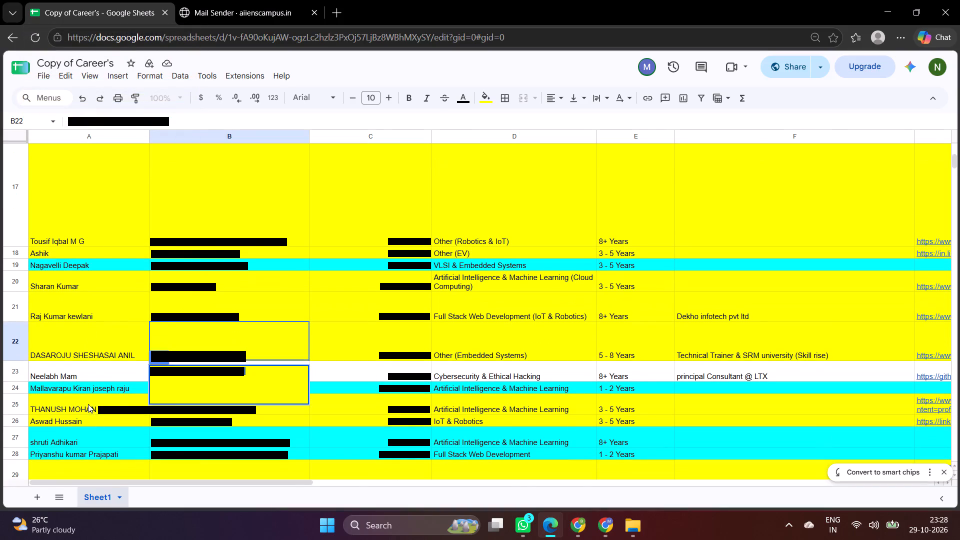
pyautogui.click(67, 373)
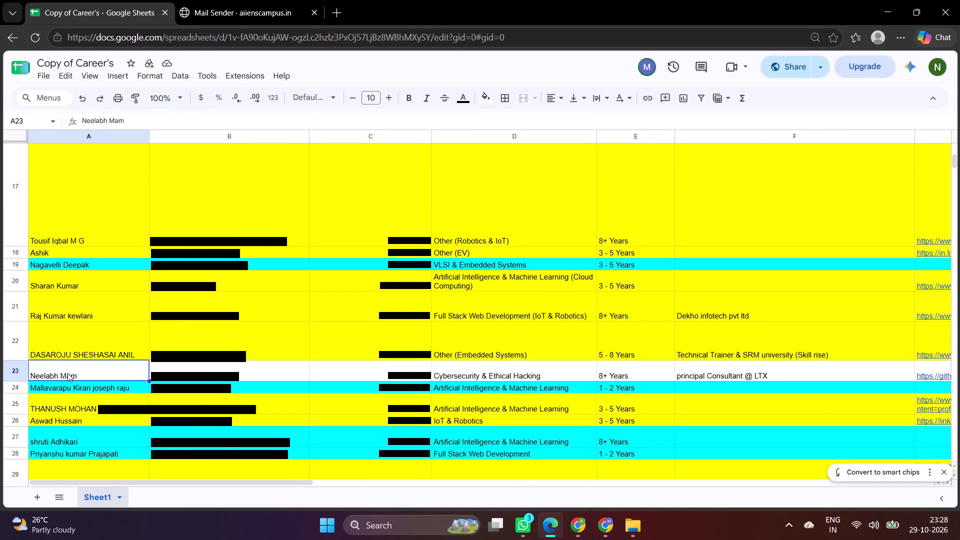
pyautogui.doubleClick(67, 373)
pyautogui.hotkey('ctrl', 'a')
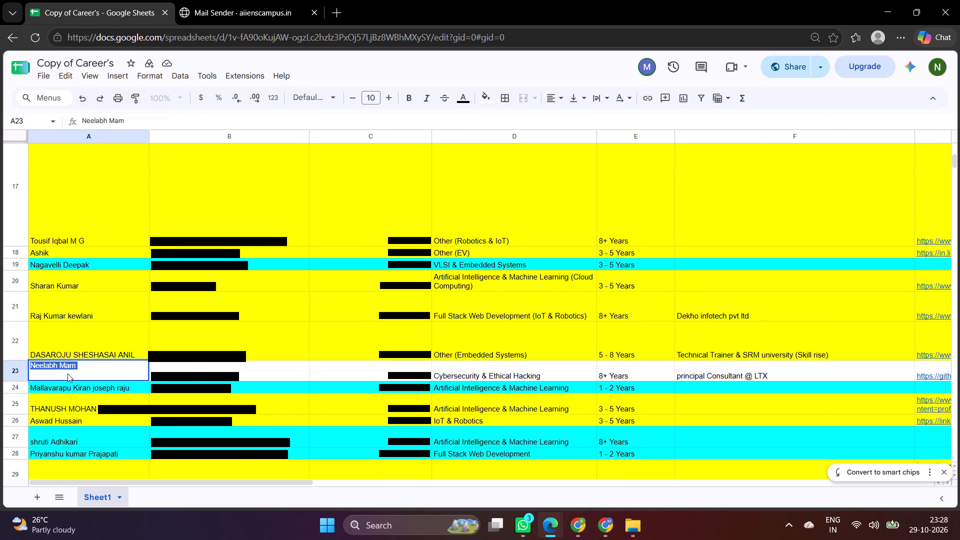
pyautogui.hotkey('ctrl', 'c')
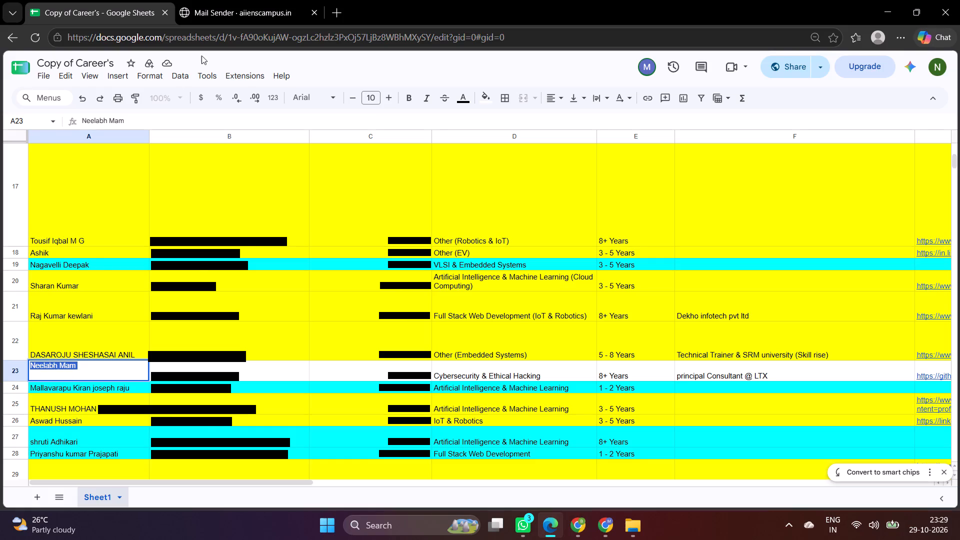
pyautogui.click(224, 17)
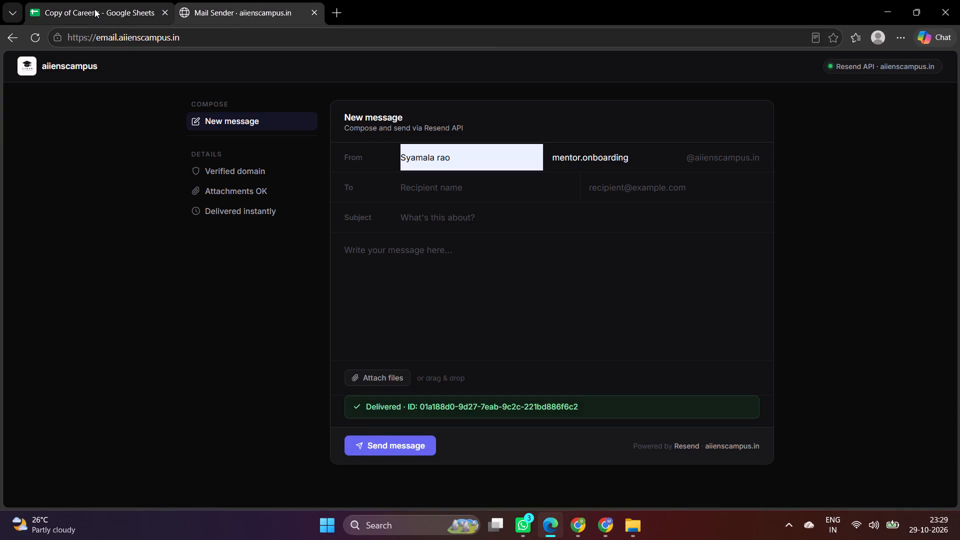
# Copy the applicant's name from row 25 of the Career's sheet into the new message's recipient name in Mail Sender.
pyautogui.click(94, 9)
pyautogui.doubleClick(54, 408)
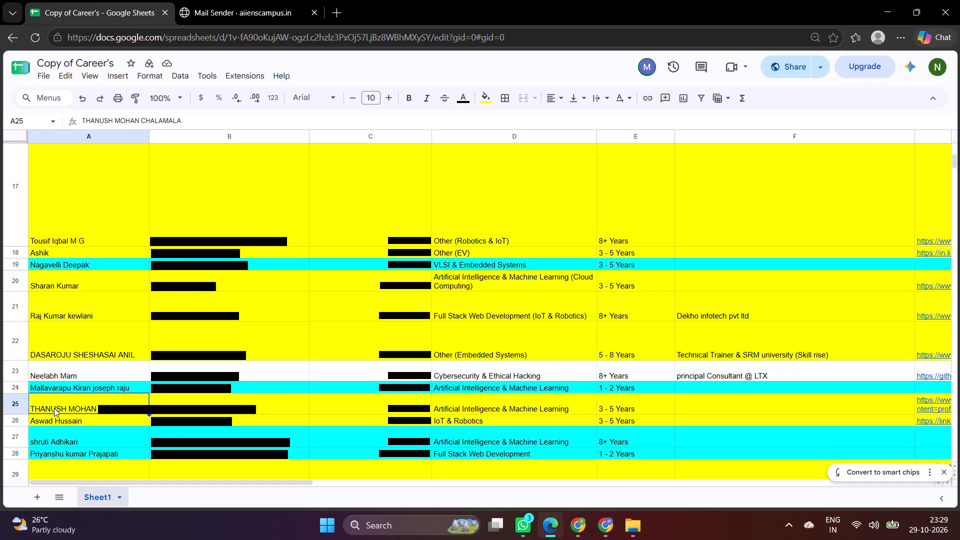
pyautogui.hotkey('ctrl', 'a')
pyautogui.hotkey('ctrl', 'c')
pyautogui.click(271, 2)
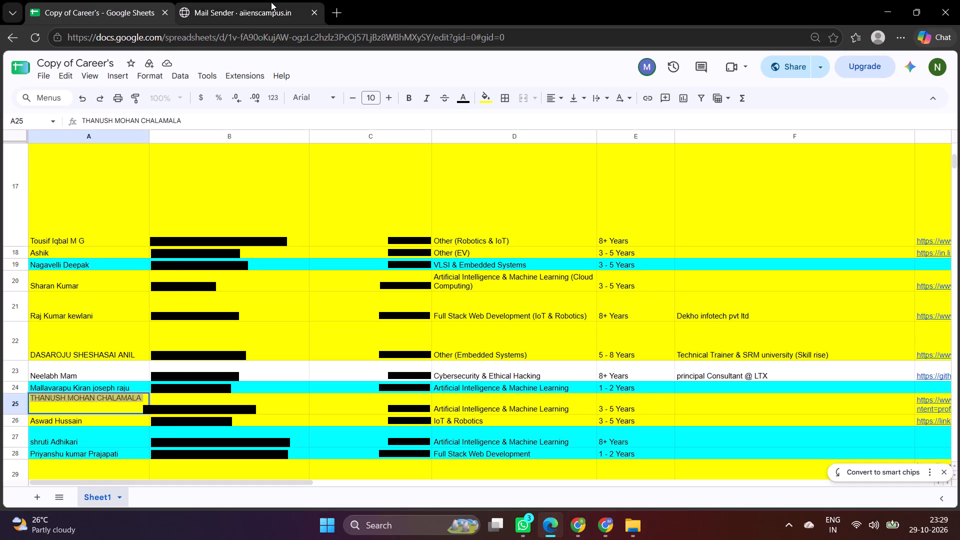
pyautogui.click(417, 194)
pyautogui.hotkey('ctrl', 'v')
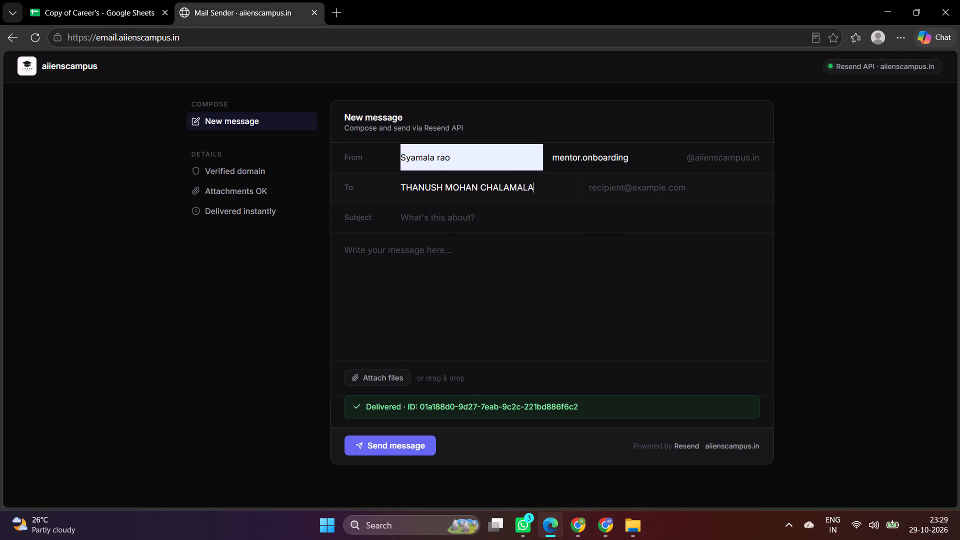
# Copy the row 25 applicant's email address from the Career's sheet into the message's recipient address in Mail Sender.
pyautogui.click(86, 0)
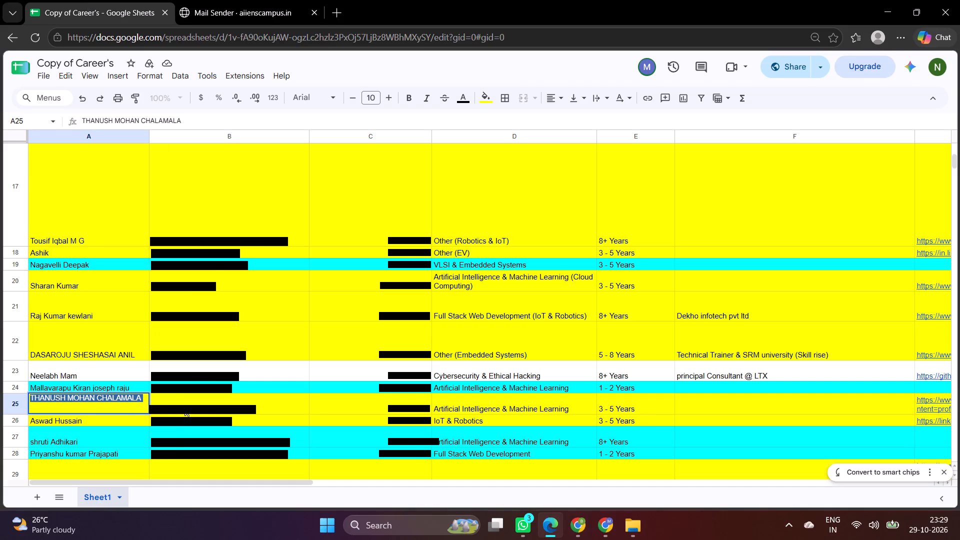
pyautogui.doubleClick(184, 406)
pyautogui.hotkey('ctrl', 'a')
pyautogui.hotkey('ctrl', 'c')
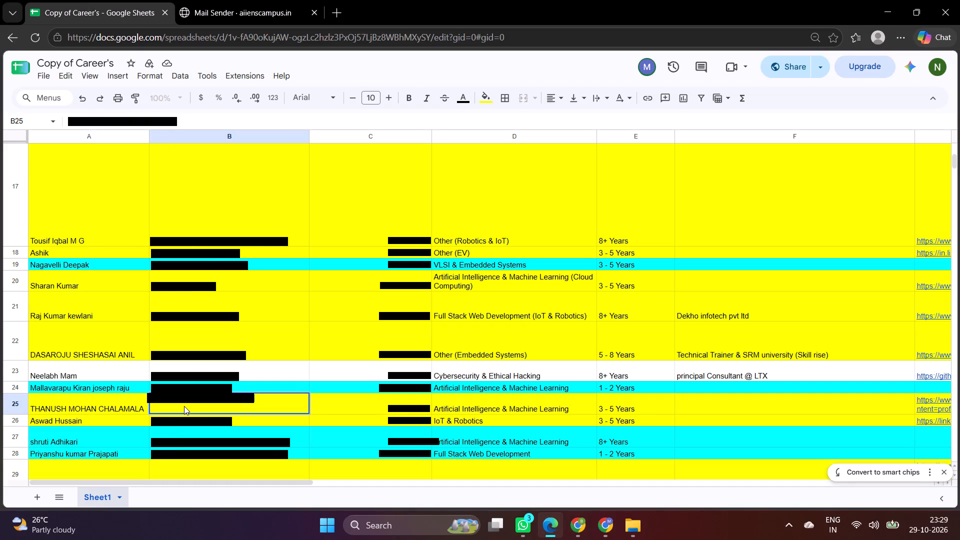
pyautogui.click(230, 0)
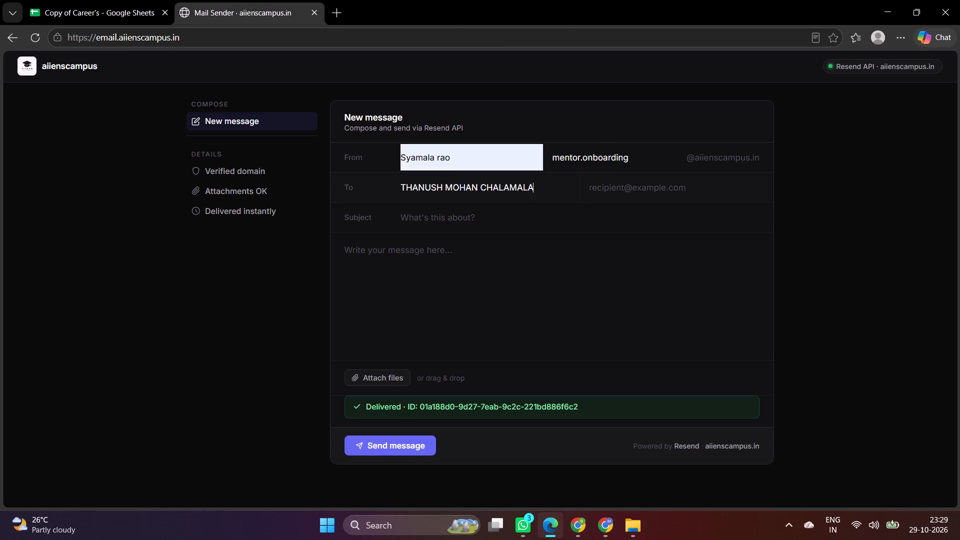
pyautogui.click(610, 169)
pyautogui.click(605, 186)
pyautogui.hotkey('ctrl', 'v')
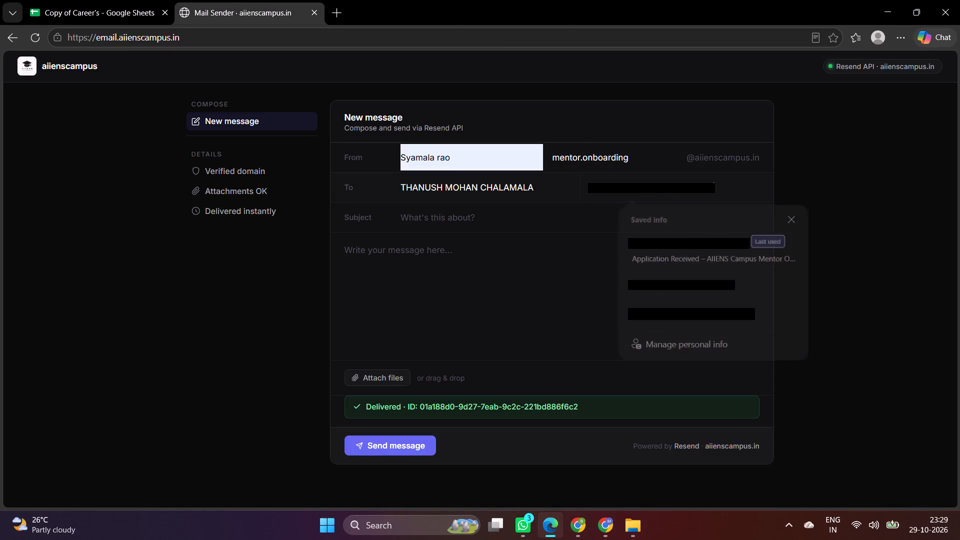
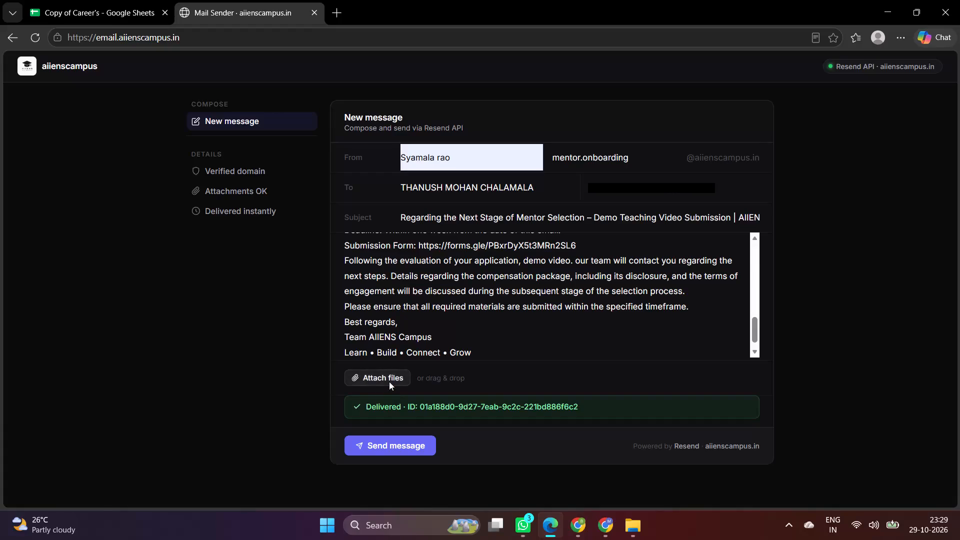
# Attach the AIIENS CAMPUS JPEG from Downloads and send the mentor selection email to the row 25 applicant.
pyautogui.click(207, 98)
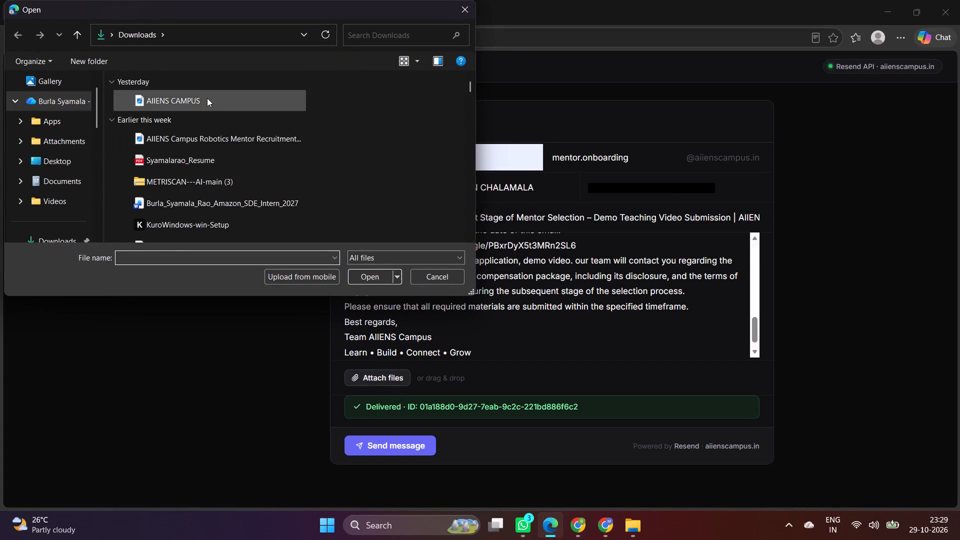
pyautogui.click(359, 273)
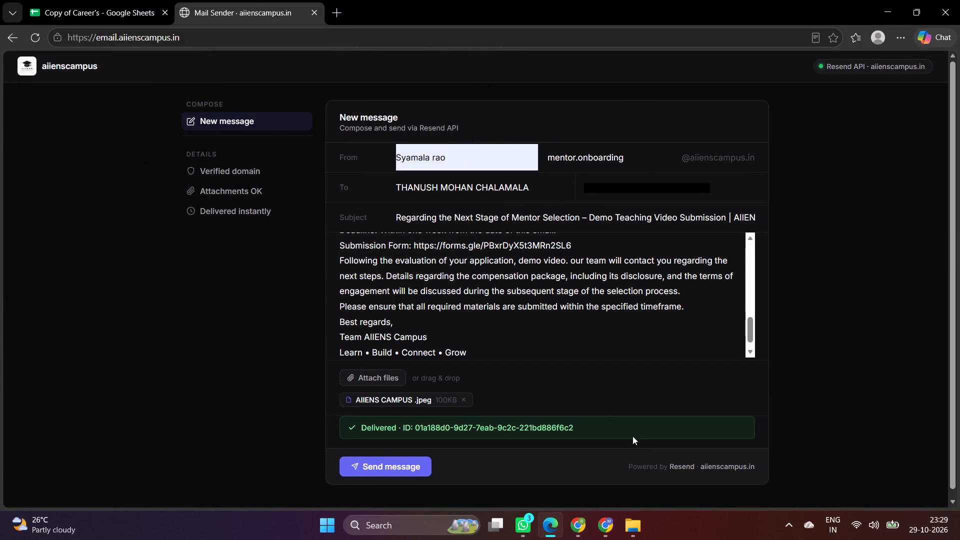
pyautogui.click(422, 465)
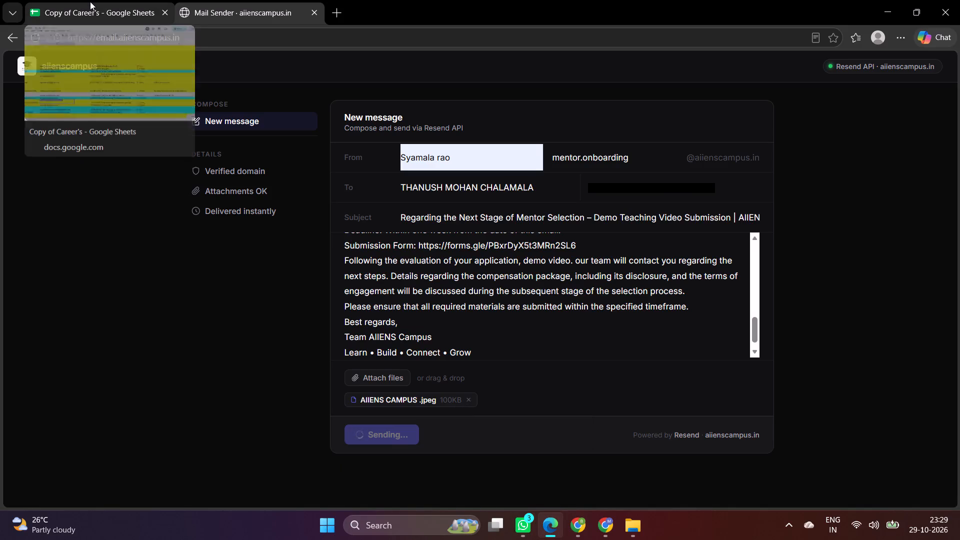
# Switch to the Career's sheet and select the applicant's name in row 26 for the next email.
pyautogui.click(90, 1)
pyautogui.scroll(-1, 56, 324)
pyautogui.doubleClick(54, 363)
pyautogui.hotkey('ctrl', 'a')
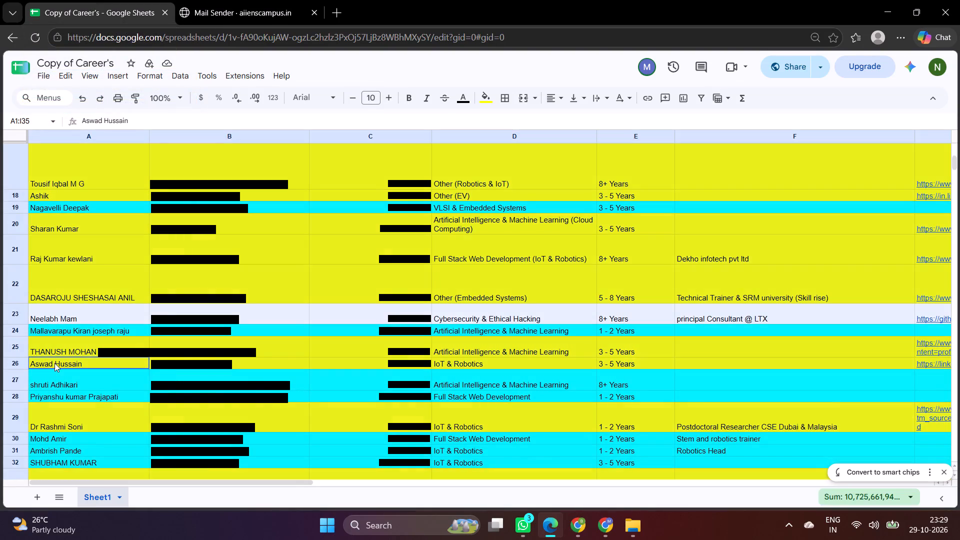
# Copy the row 26 applicant's name from the Career's sheet into the recipient name of the new Mail Sender message.
pyautogui.tripleClick(54, 363)
pyautogui.hotkey('ctrl', 'a')
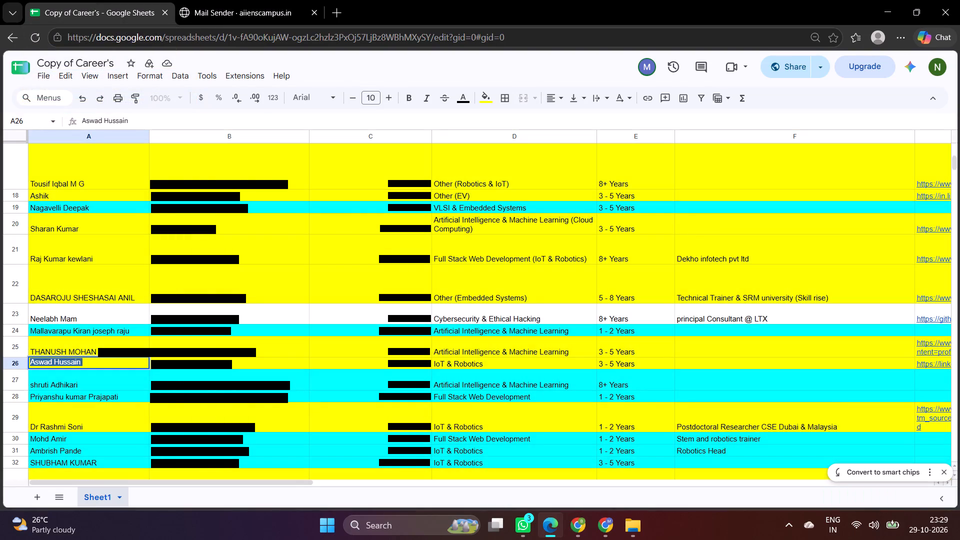
pyautogui.hotkey('ctrl', 'c')
pyautogui.click(198, 0)
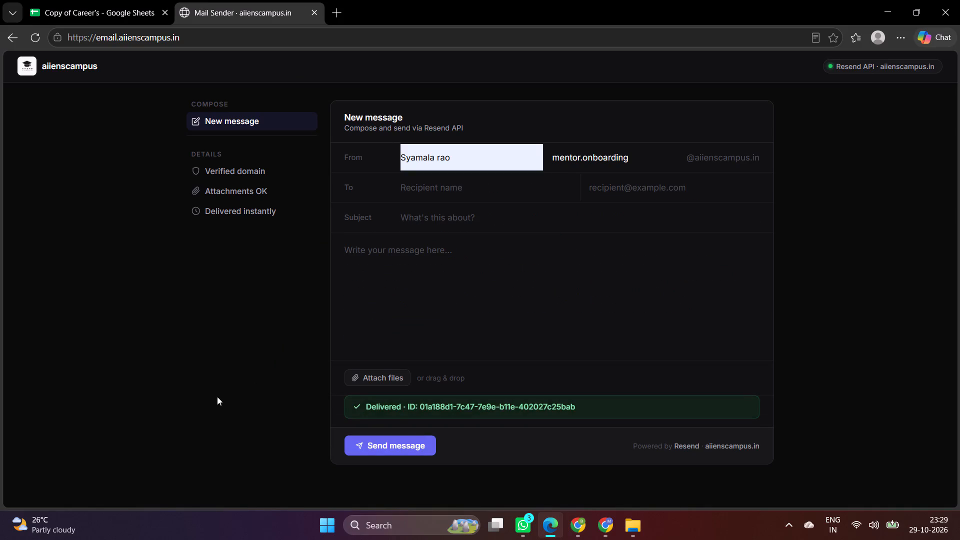
pyautogui.click(430, 183)
pyautogui.hotkey('ctrl', 'v')
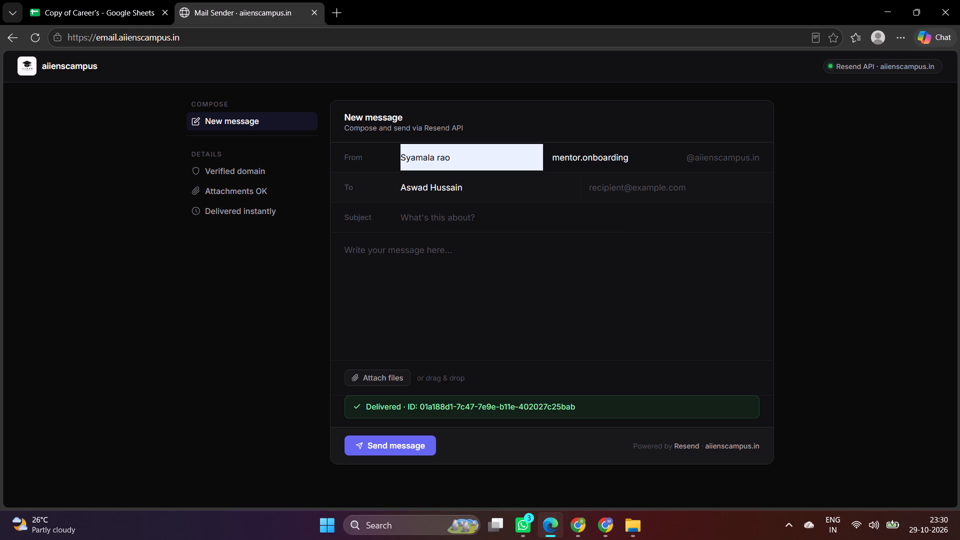
# Copy the row 26 applicant's email address from the Career's sheet into the recipient address of the Mail Sender message.
pyautogui.click(116, 0)
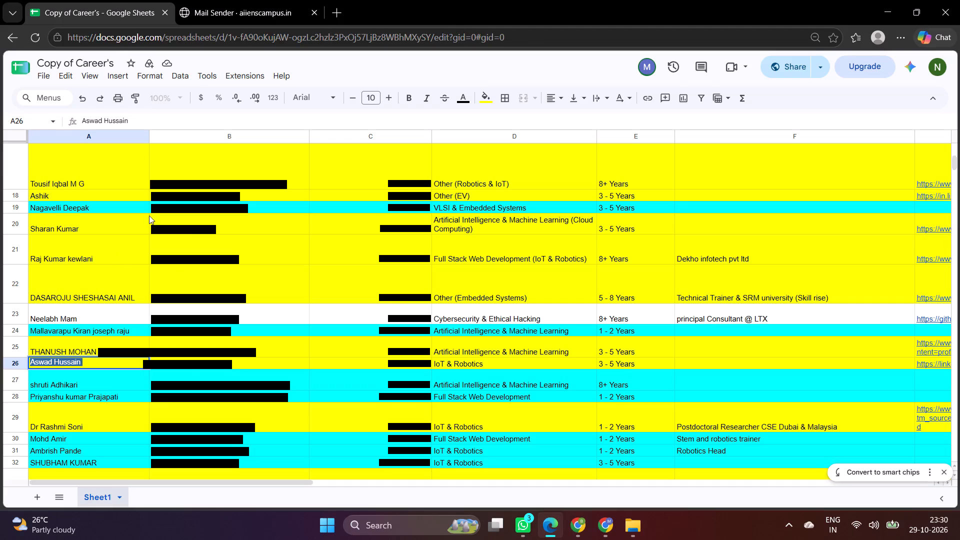
pyautogui.click(224, 10)
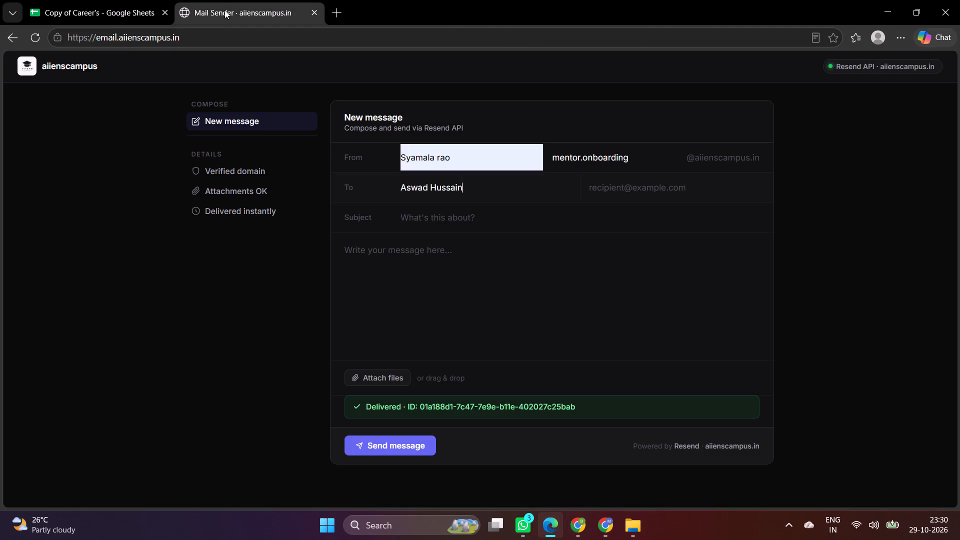
pyautogui.click(74, 5)
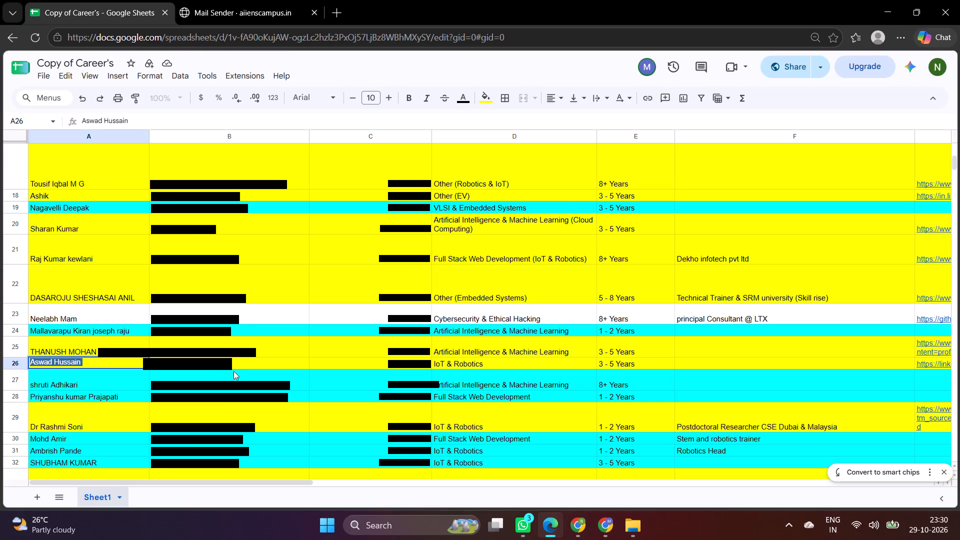
pyautogui.doubleClick(206, 361)
pyautogui.hotkey('ctrl', 'a')
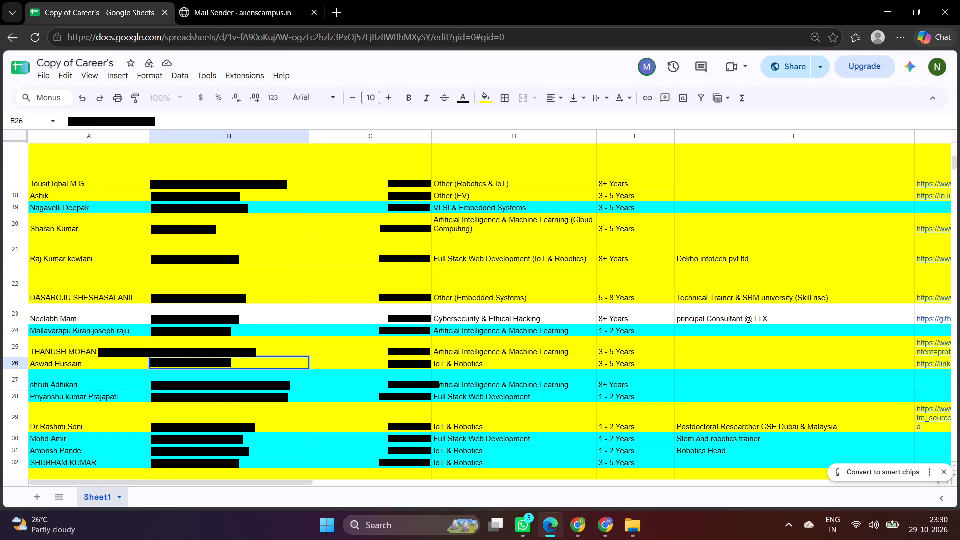
pyautogui.hotkey('ctrl', 'c')
pyautogui.click(232, 14)
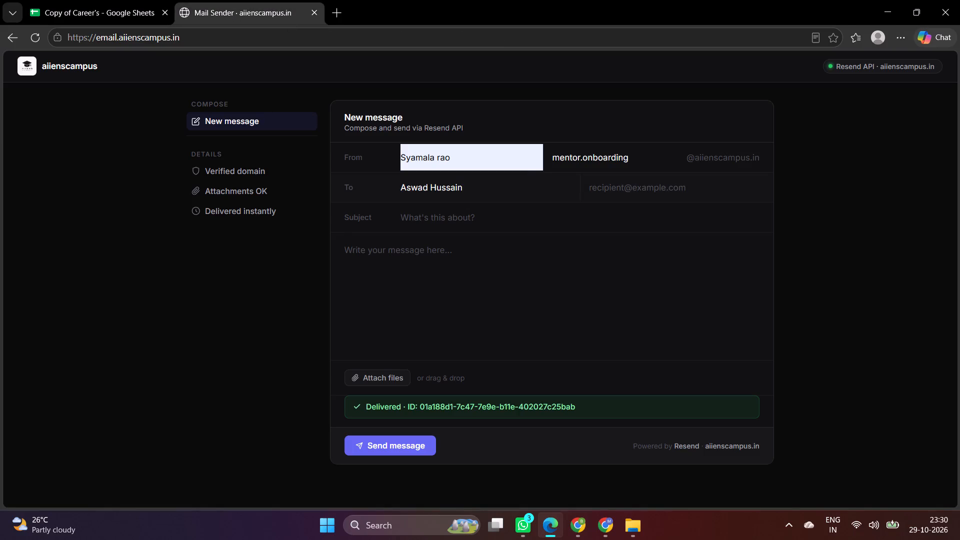
pyautogui.click(608, 185)
pyautogui.hotkey('ctrl', 'v')
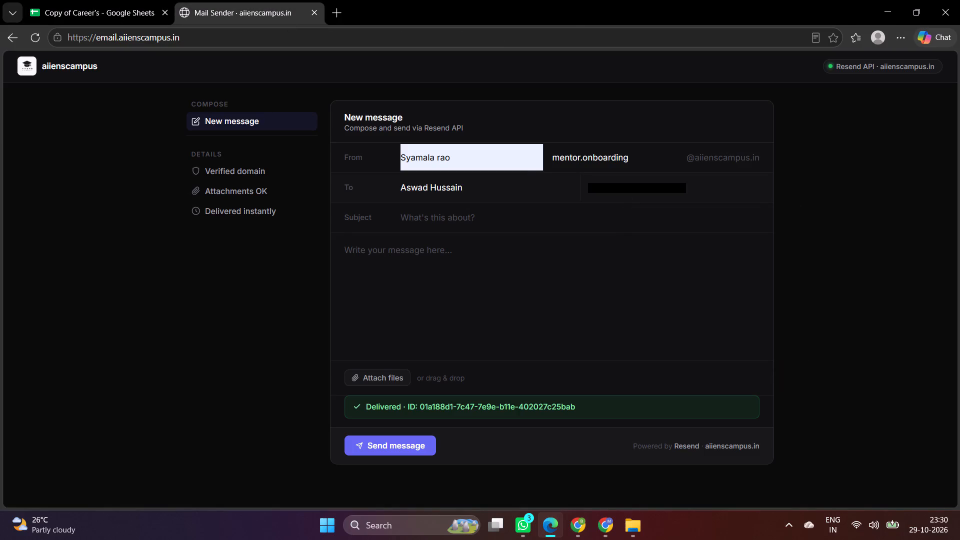
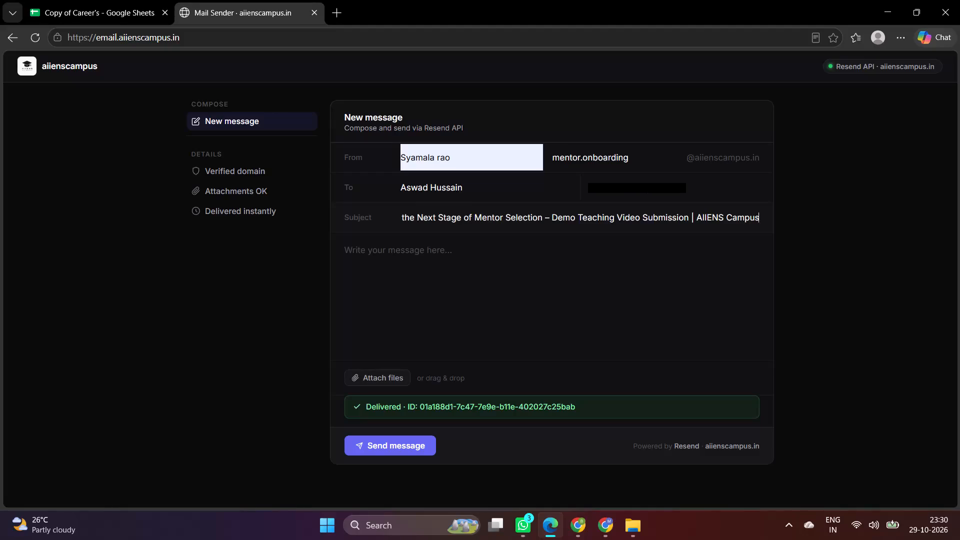
# Start the message body of the Mail Sender email addressed to the row 26 applicant.
pyautogui.click(439, 279)
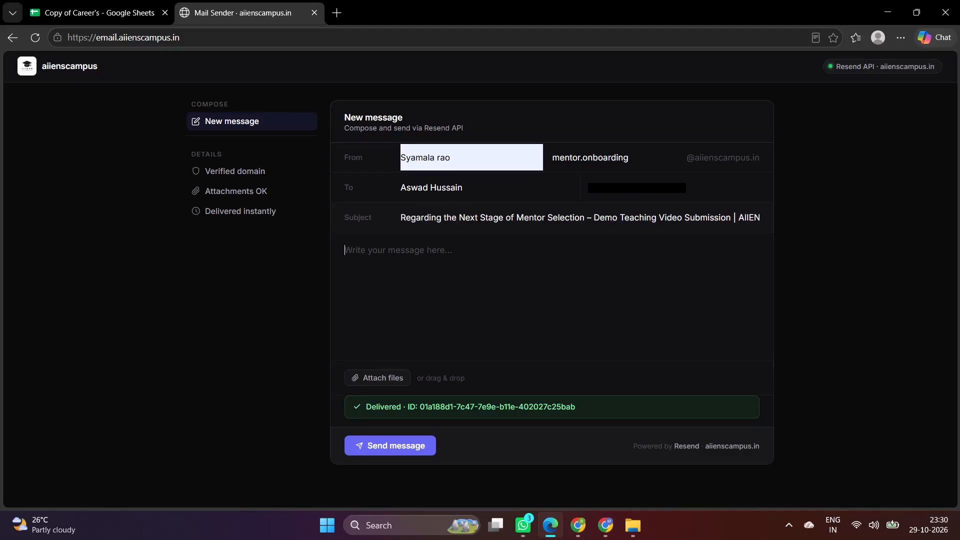
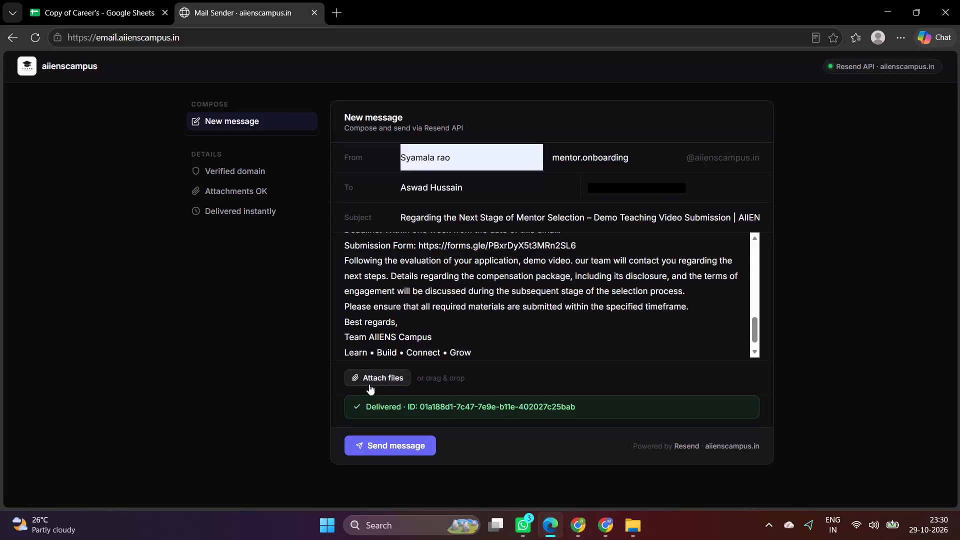
# Attach the AIIENS CAMPUS image from Downloads to the row 26 applicant's email and send the message.
pyautogui.click(369, 384)
pyautogui.click(255, 103)
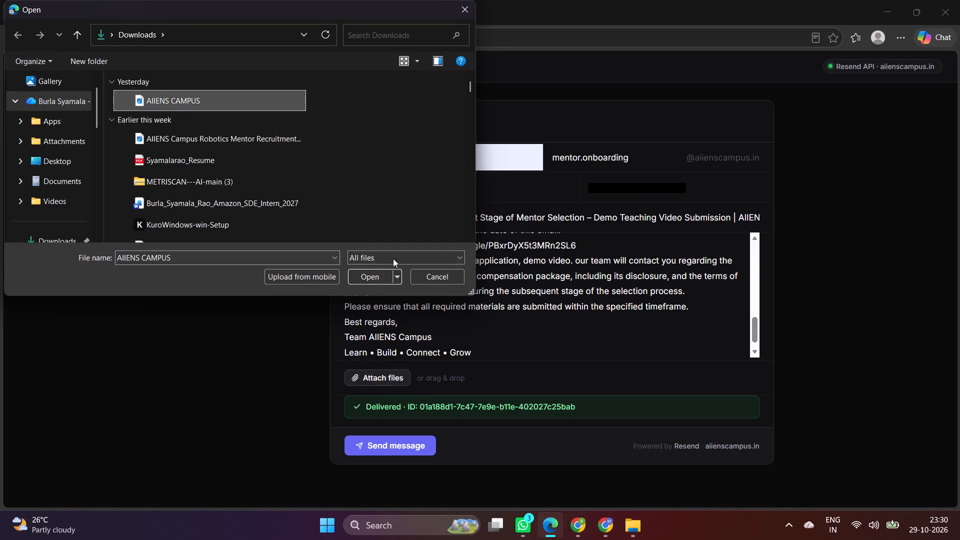
pyautogui.click(378, 273)
pyautogui.click(381, 463)
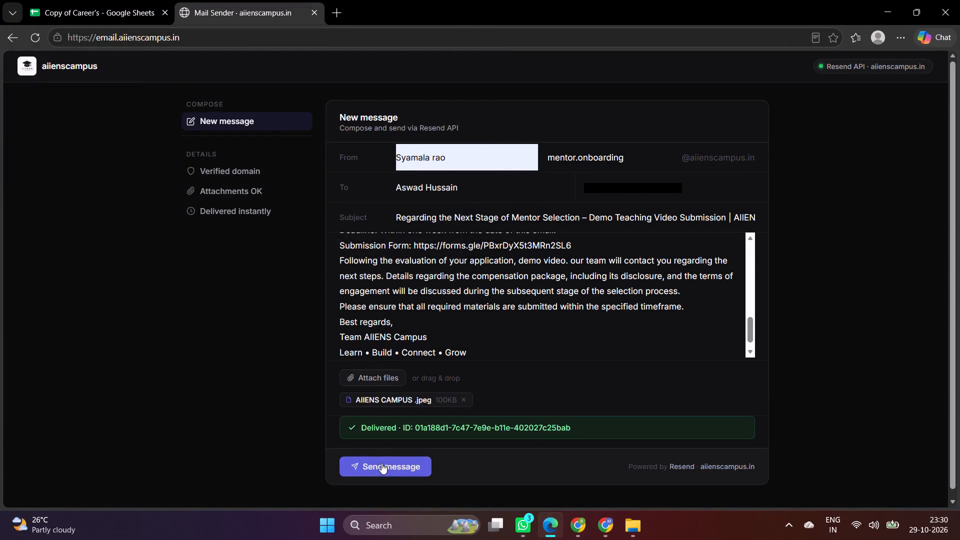
# Copy the row 29 applicant's name from the Career's sheet into the new Mail Sender message as the recipient name.
pyautogui.click(61, 6)
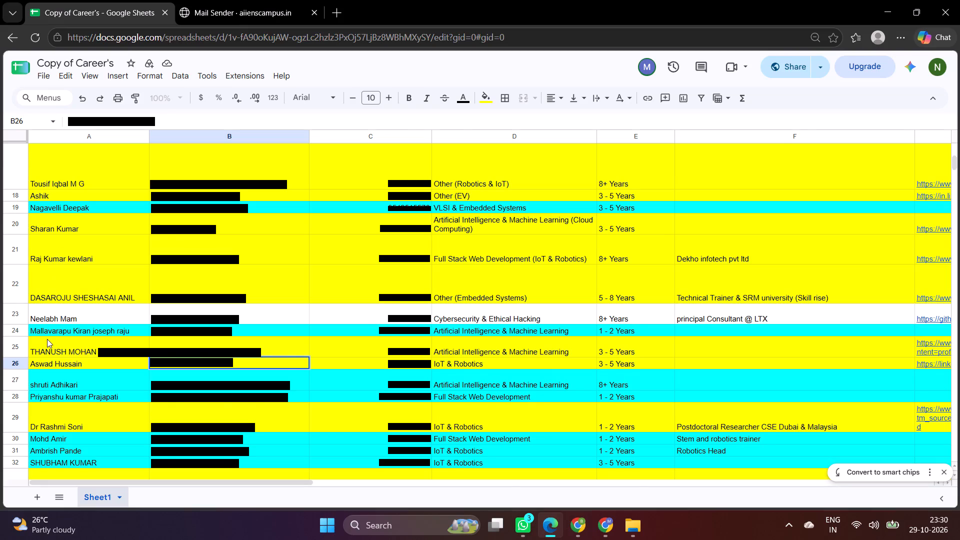
pyautogui.scroll(-1, 47, 339)
pyautogui.doubleClick(47, 357)
pyautogui.hotkey('ctrl', 'a')
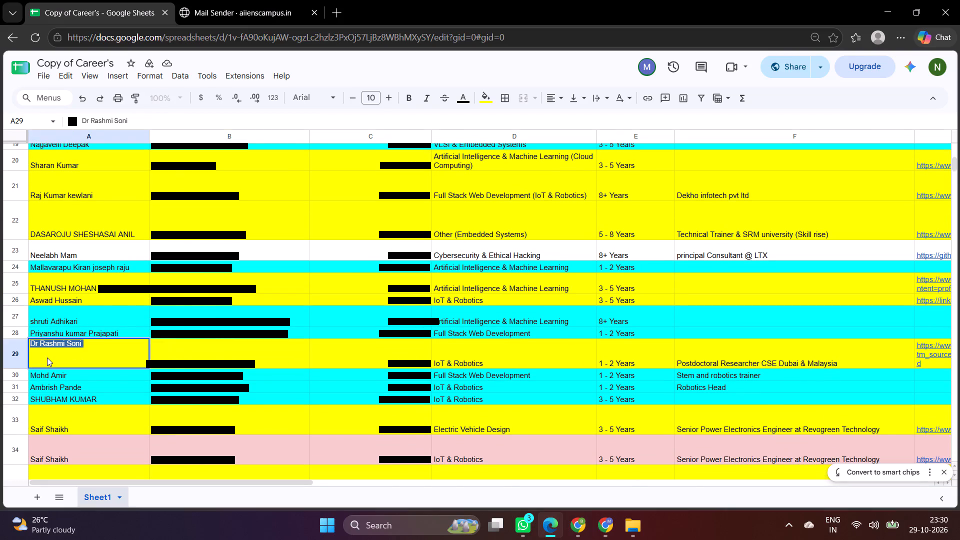
pyautogui.hotkey('ctrl', 'c')
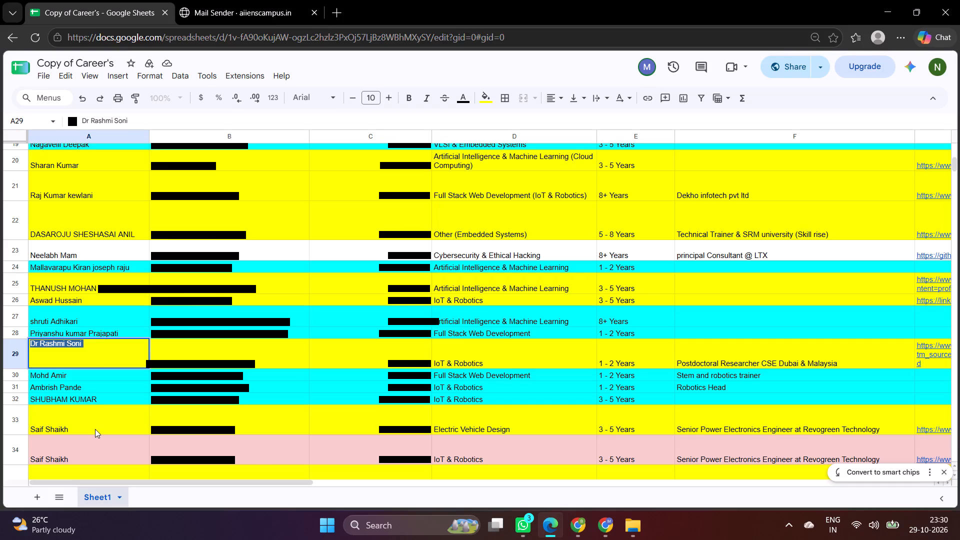
pyautogui.click(200, 1)
pyautogui.click(414, 180)
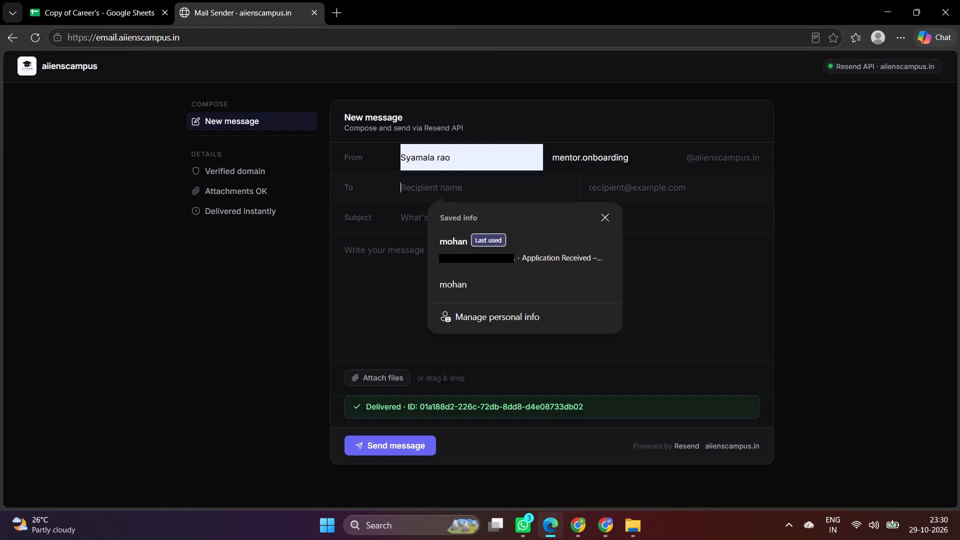
pyautogui.hotkey('ctrl', 'v')
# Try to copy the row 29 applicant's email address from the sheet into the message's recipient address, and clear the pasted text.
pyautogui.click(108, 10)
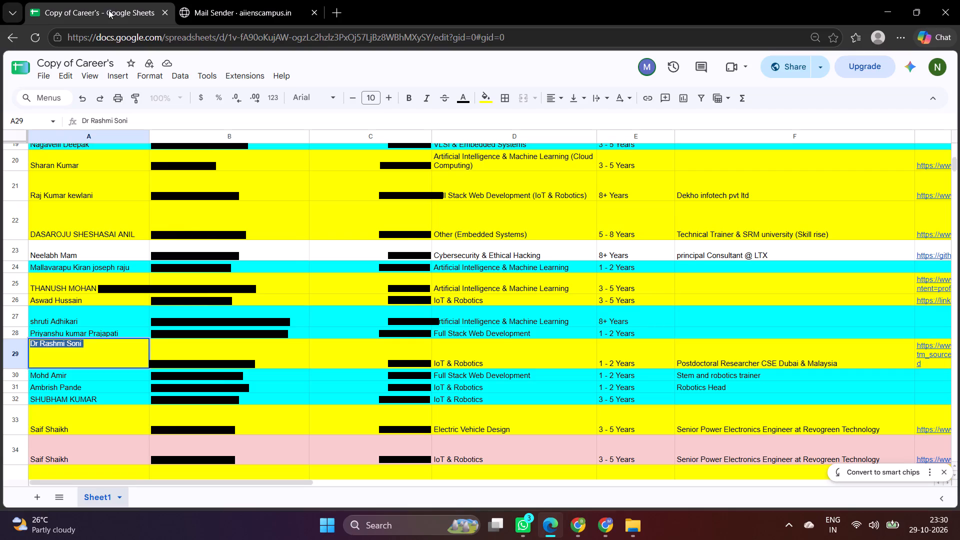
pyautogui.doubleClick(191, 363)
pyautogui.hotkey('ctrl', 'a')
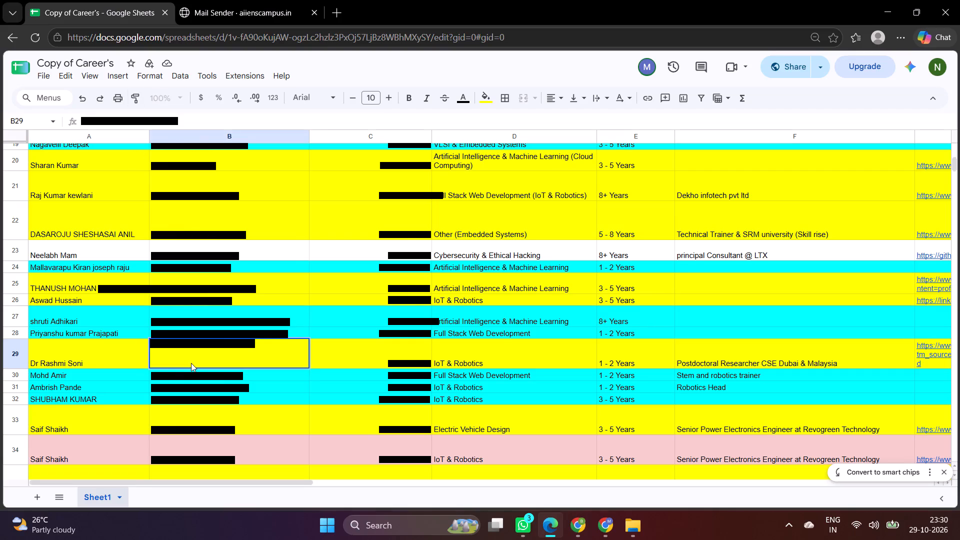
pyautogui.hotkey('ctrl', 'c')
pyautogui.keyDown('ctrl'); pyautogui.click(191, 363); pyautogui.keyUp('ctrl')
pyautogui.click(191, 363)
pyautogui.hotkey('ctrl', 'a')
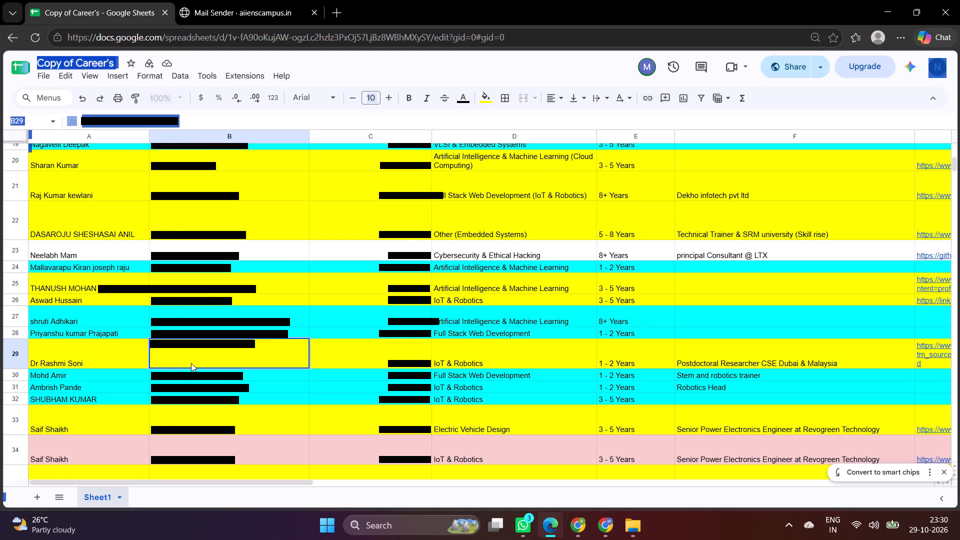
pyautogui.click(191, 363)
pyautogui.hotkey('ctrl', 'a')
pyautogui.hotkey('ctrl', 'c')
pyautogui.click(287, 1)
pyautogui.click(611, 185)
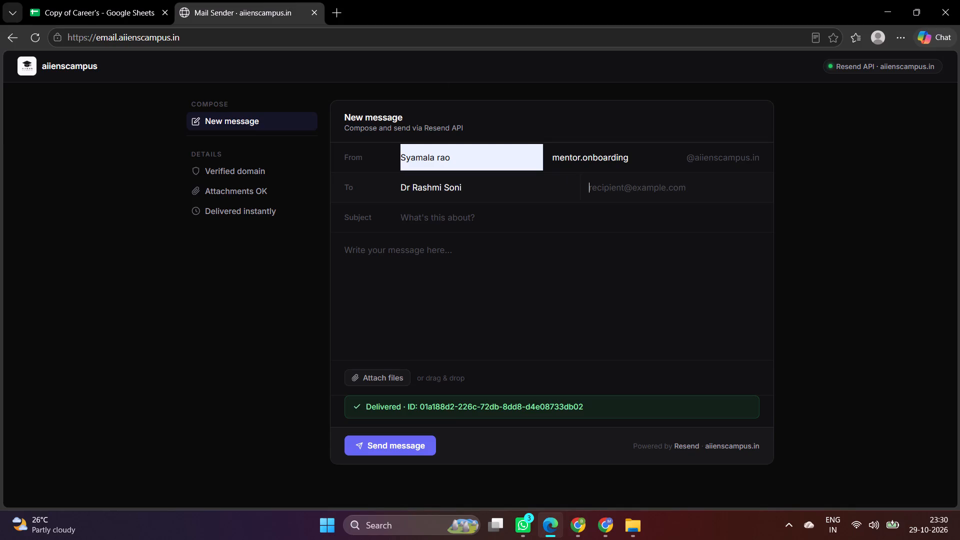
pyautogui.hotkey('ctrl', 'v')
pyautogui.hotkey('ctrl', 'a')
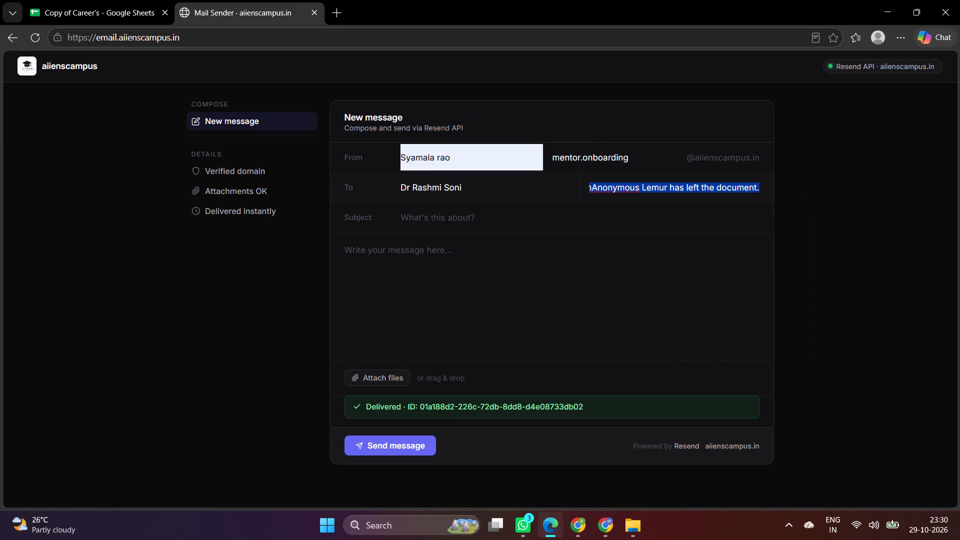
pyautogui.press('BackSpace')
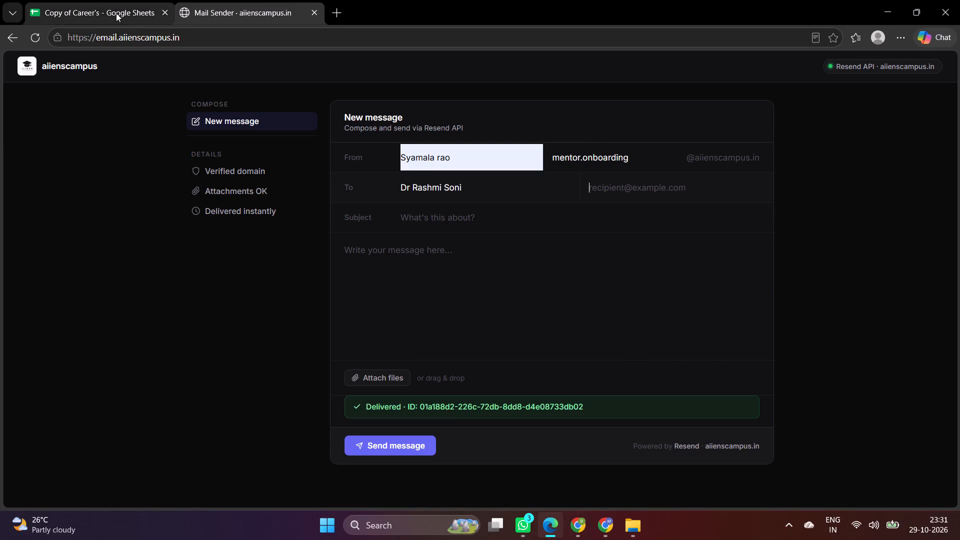
# Copy only the email address text from the row 29 applicant's cell into the Mail Sender message as the recipient address.
pyautogui.click(116, 13)
pyautogui.click(182, 358)
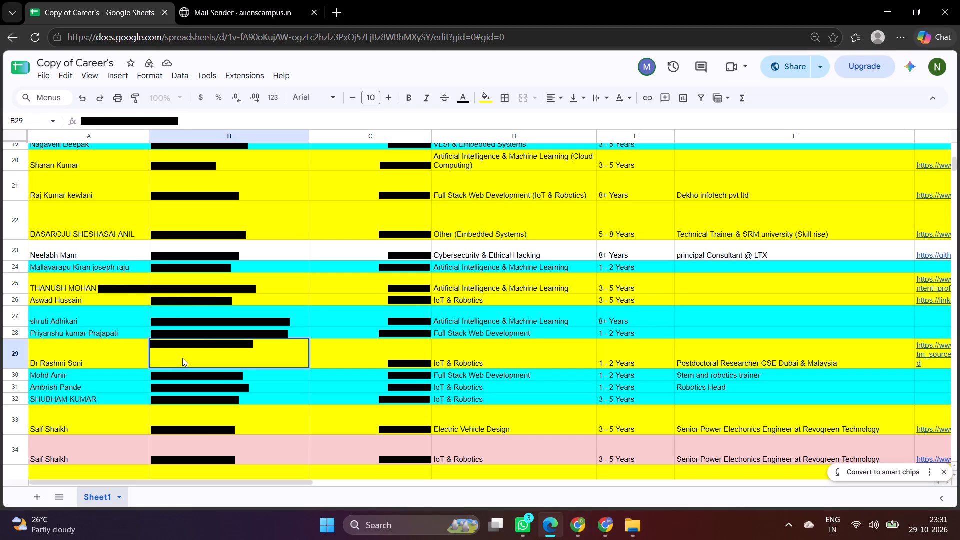
pyautogui.doubleClick(182, 358)
pyautogui.hotkey('ctrl', 'a')
pyautogui.click(182, 358)
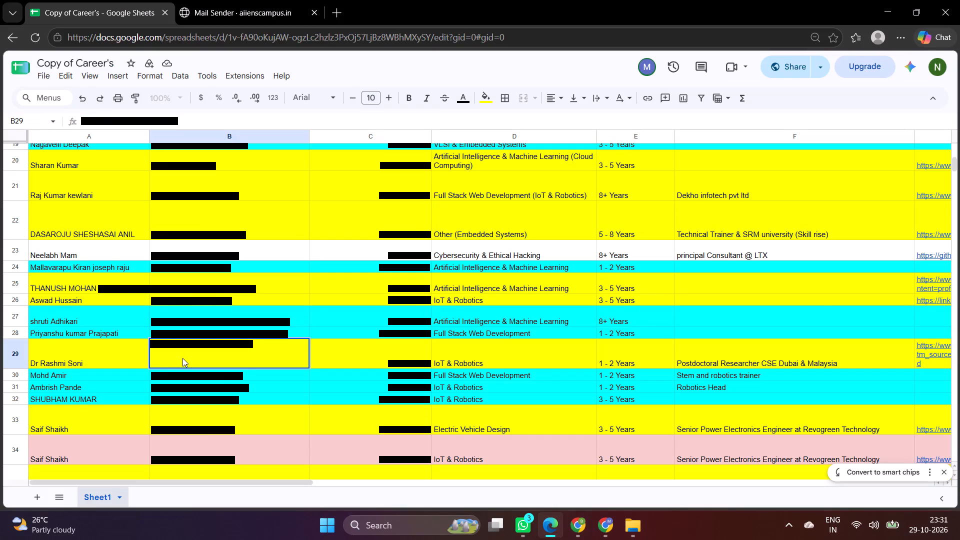
pyautogui.click(182, 358)
pyautogui.moveTo(151, 342); pyautogui.dragTo(208, 342)
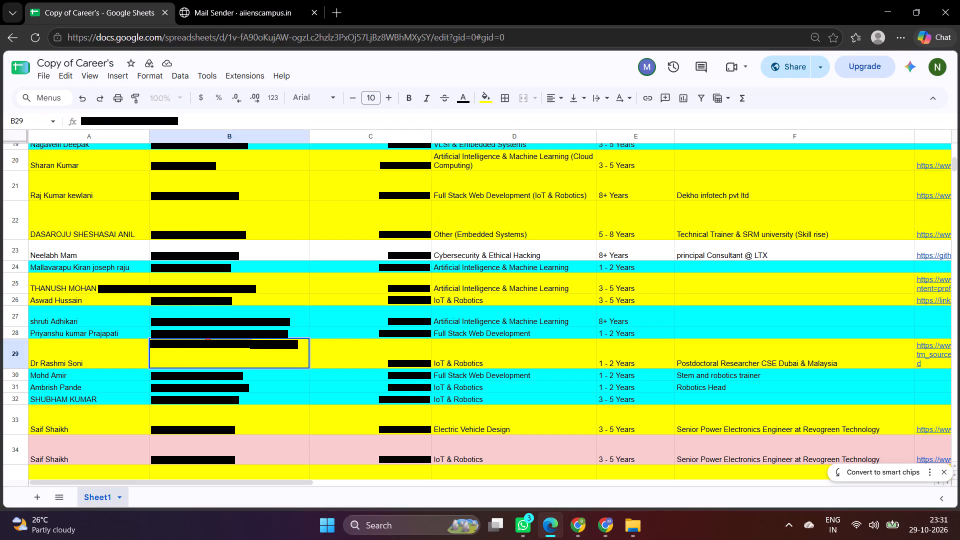
pyautogui.moveTo(208, 342); pyautogui.dragTo(253, 340)
pyautogui.hotkey('ctrl', 'c')
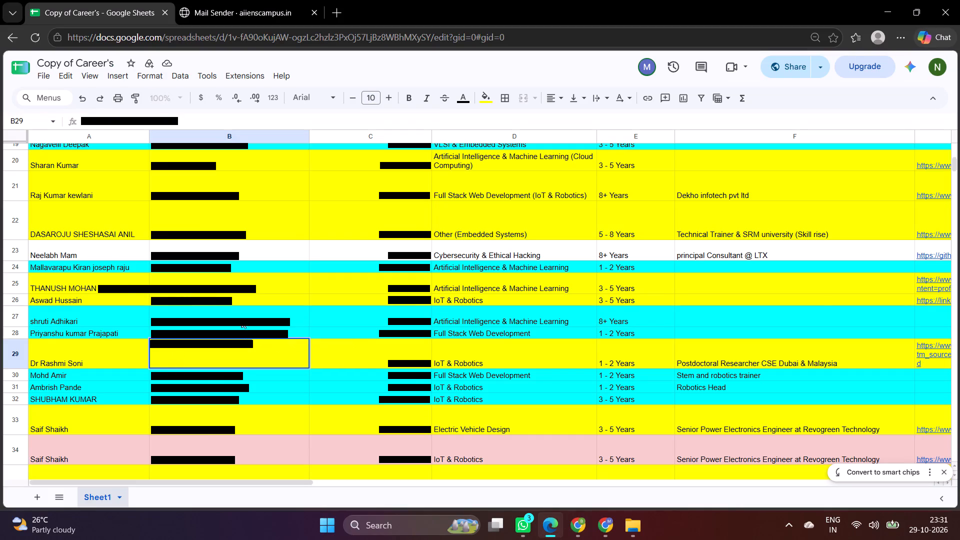
pyautogui.click(214, 7)
pyautogui.hotkey('ctrl', 'v')
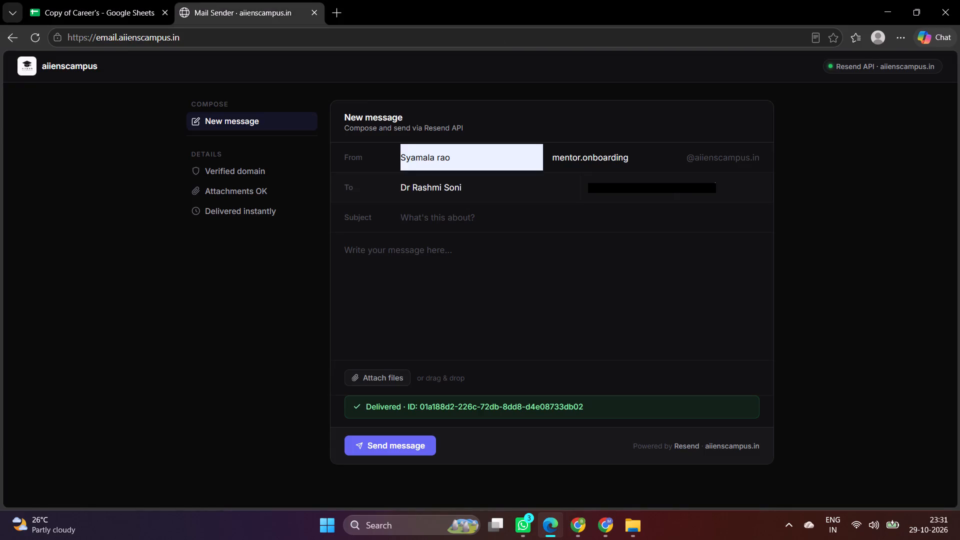
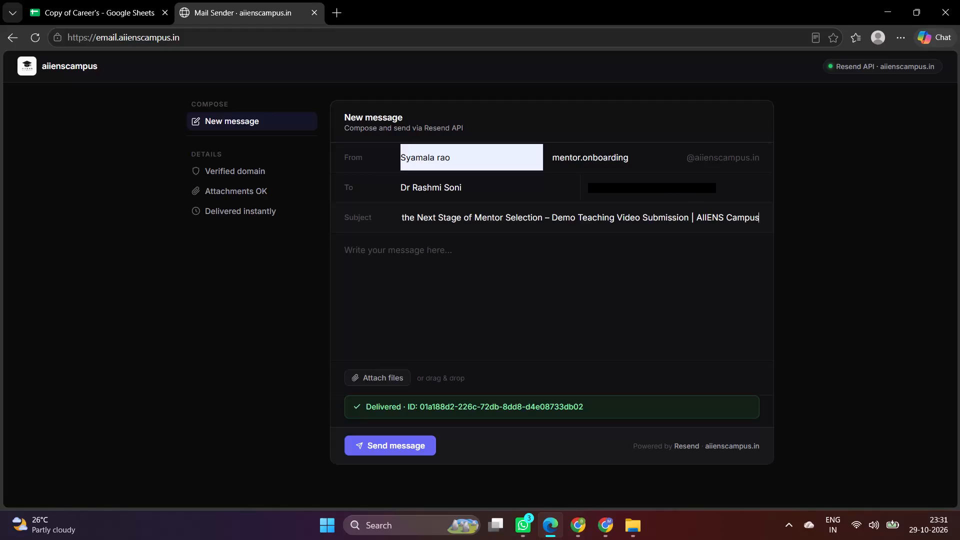
# Begin the message body of the row 29 applicant's email and return to that applicant's row in the Career's sheet.
pyautogui.click(405, 276)
pyautogui.click(58, 0)
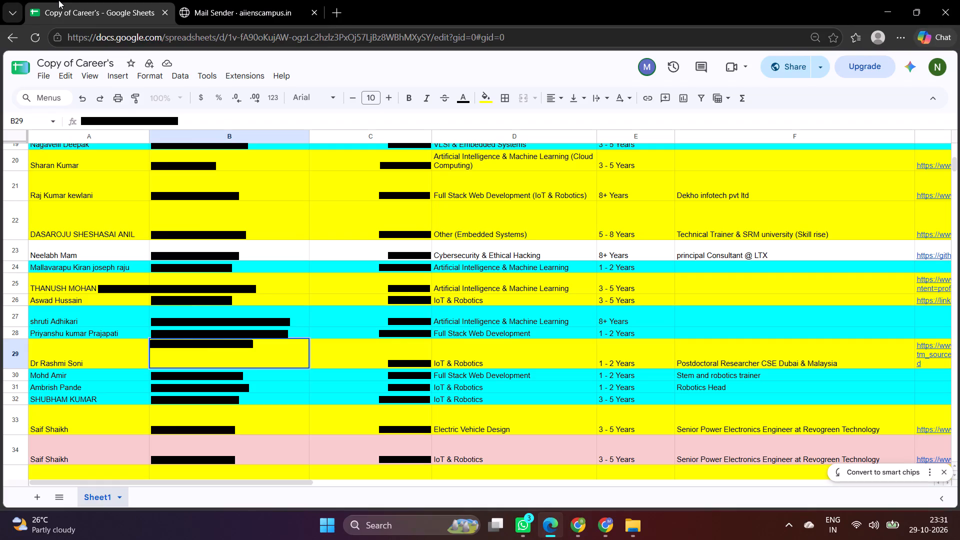
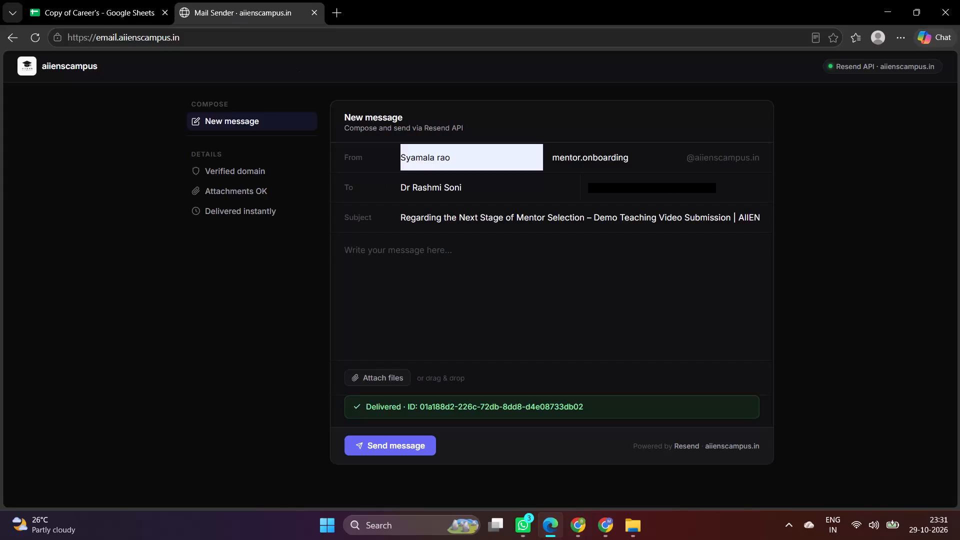
# Paste the mentor selection message text into the body of the row 29 applicant's email.
pyautogui.click(462, 286)
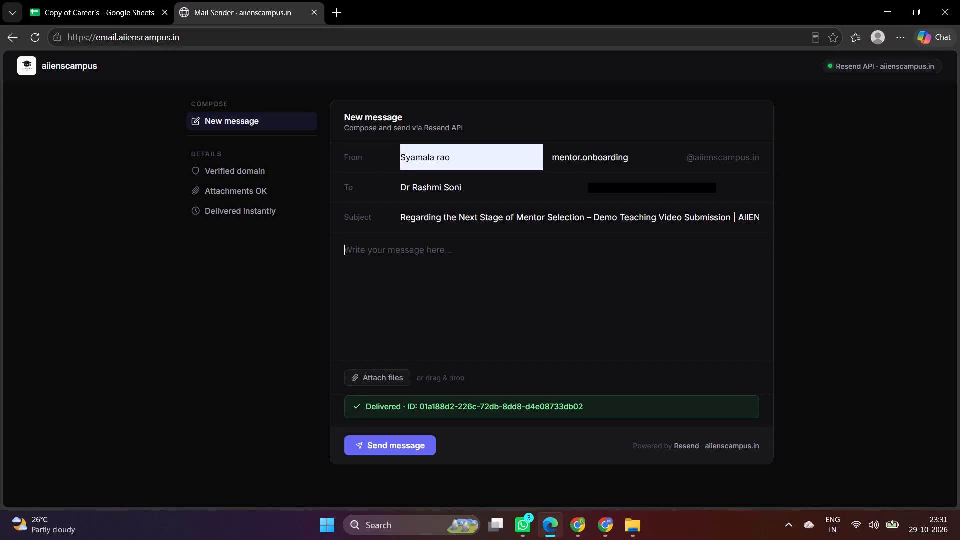
pyautogui.hotkey('ctrl', 'c')
pyautogui.keyDown('ctrl'); pyautogui.click(462, 286); pyautogui.keyUp('ctrl')
pyautogui.hotkey('ctrl', 'v')
pyautogui.keyDown('ctrl'); pyautogui.click(462, 286); pyautogui.keyUp('ctrl')
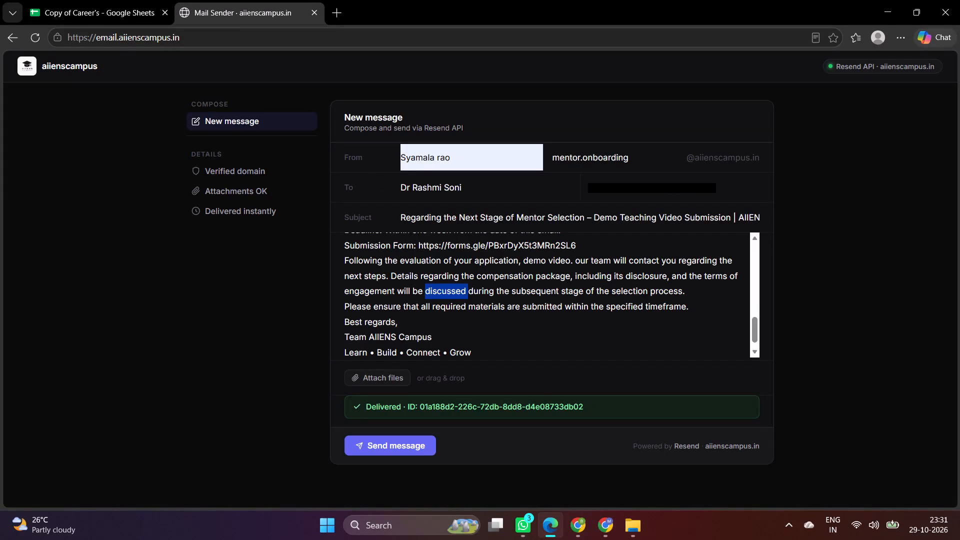
pyautogui.scroll(6, 462, 286)
pyautogui.scroll(-5, 462, 286)
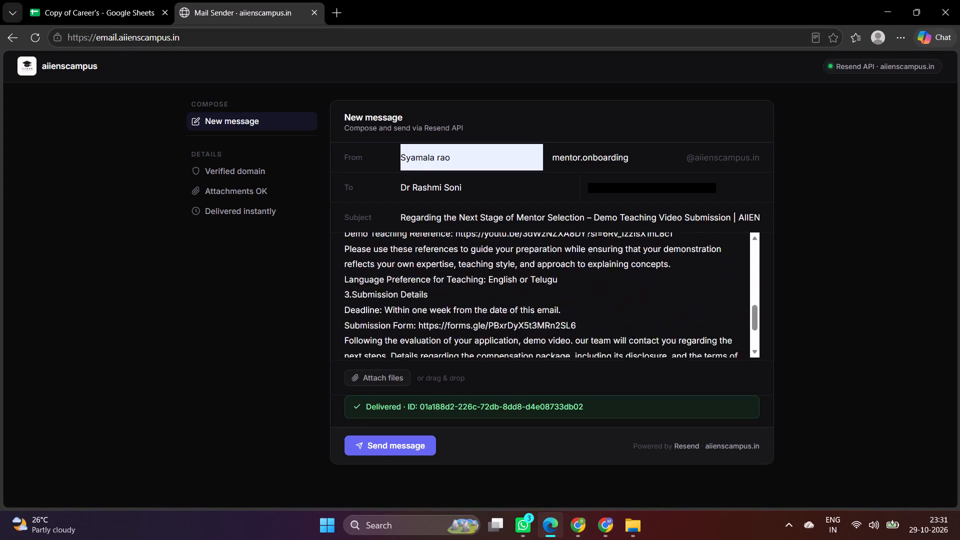
# Attach the AIIENS CAMPUS image from Downloads to the row 29 applicant's email and send it.
pyautogui.click(378, 378)
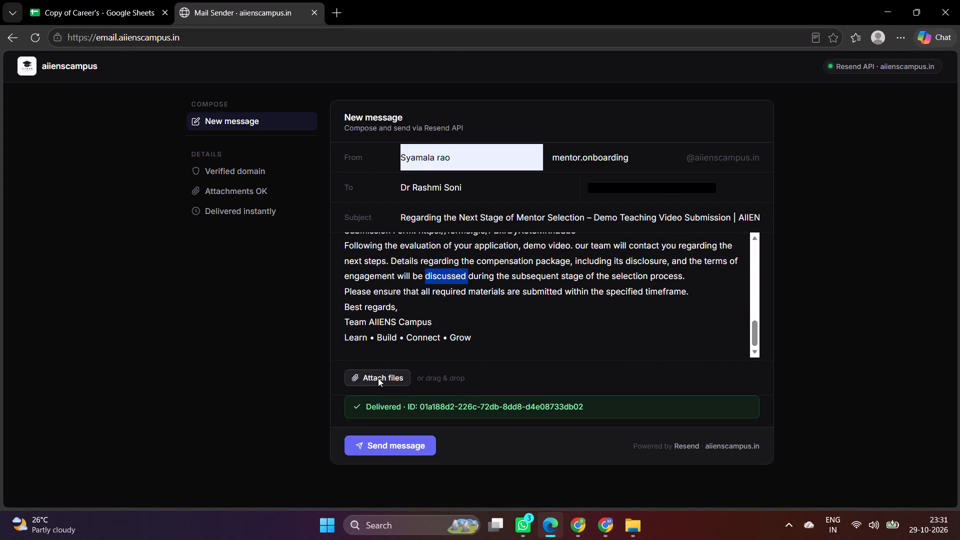
pyautogui.click(163, 95)
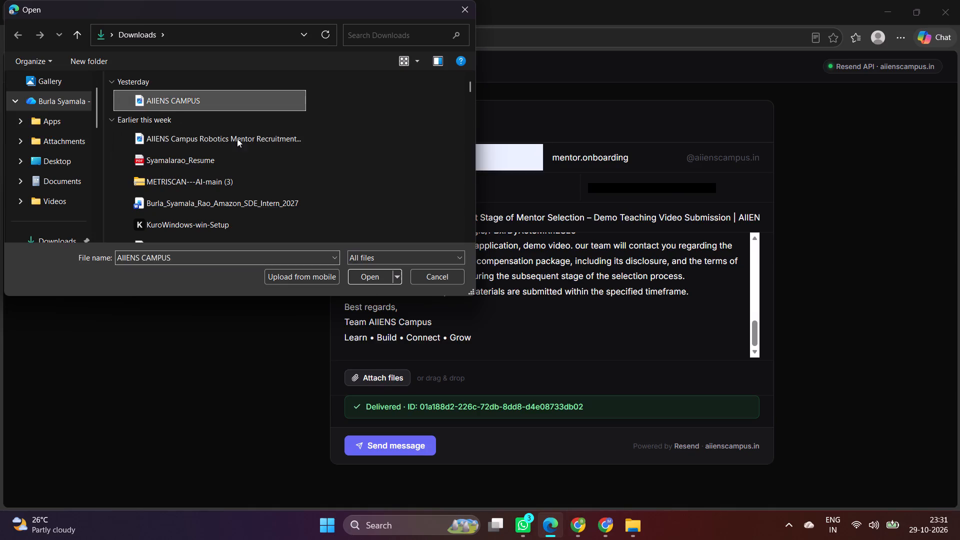
pyautogui.click(381, 274)
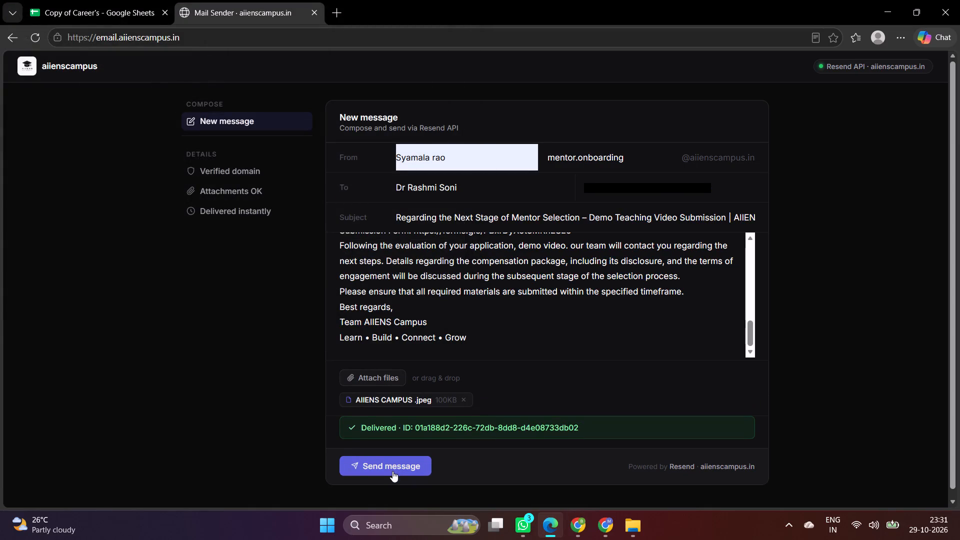
pyautogui.click(392, 471)
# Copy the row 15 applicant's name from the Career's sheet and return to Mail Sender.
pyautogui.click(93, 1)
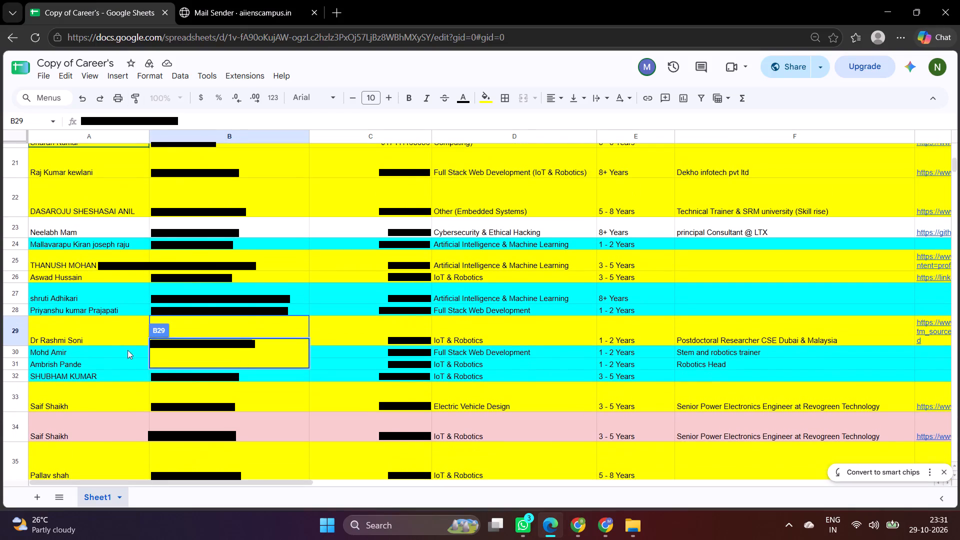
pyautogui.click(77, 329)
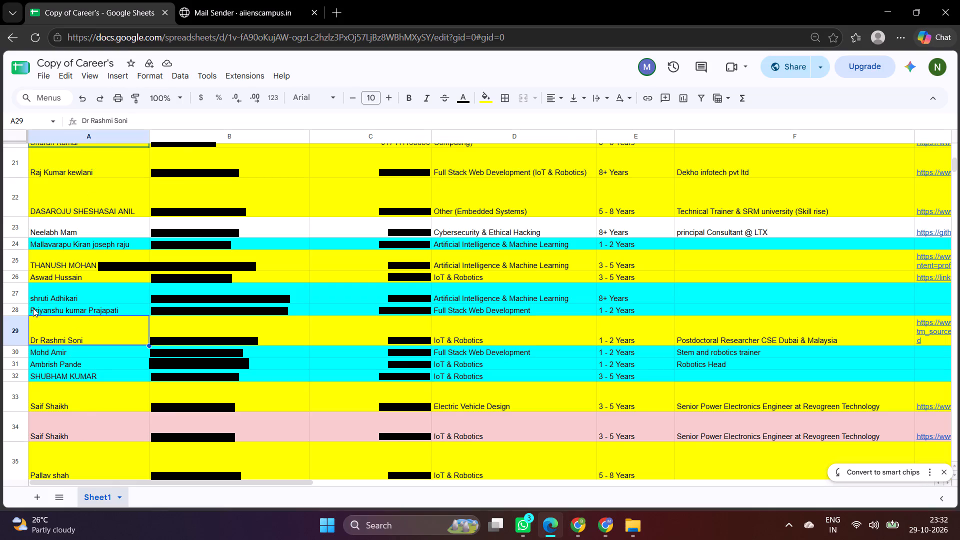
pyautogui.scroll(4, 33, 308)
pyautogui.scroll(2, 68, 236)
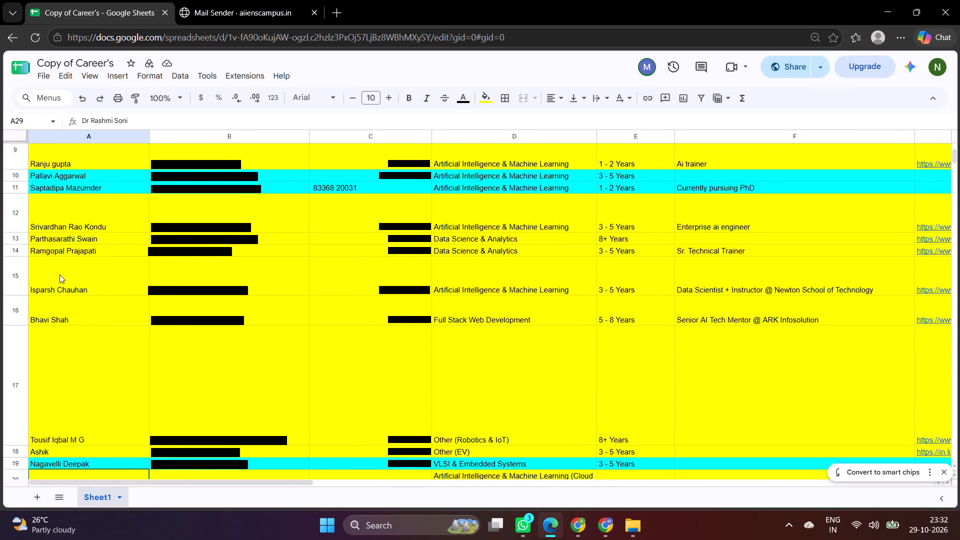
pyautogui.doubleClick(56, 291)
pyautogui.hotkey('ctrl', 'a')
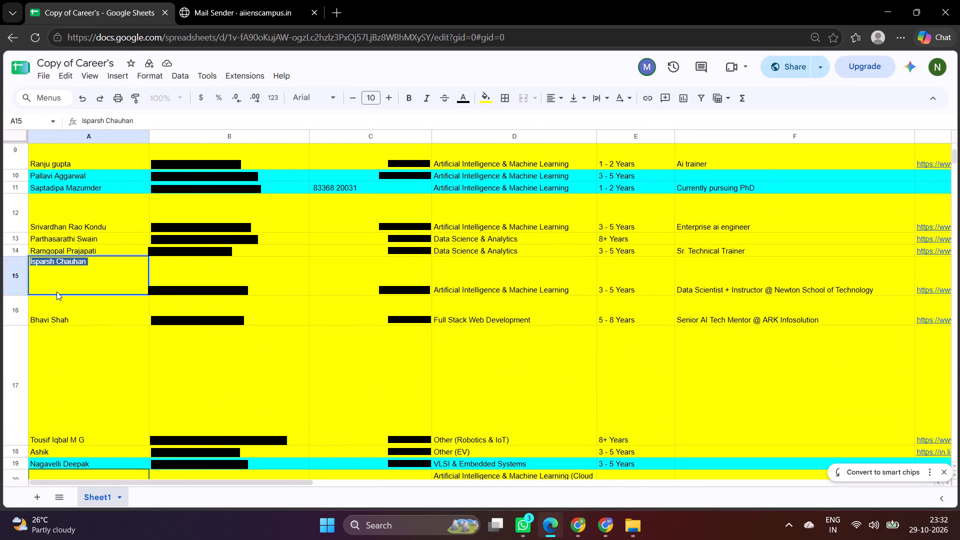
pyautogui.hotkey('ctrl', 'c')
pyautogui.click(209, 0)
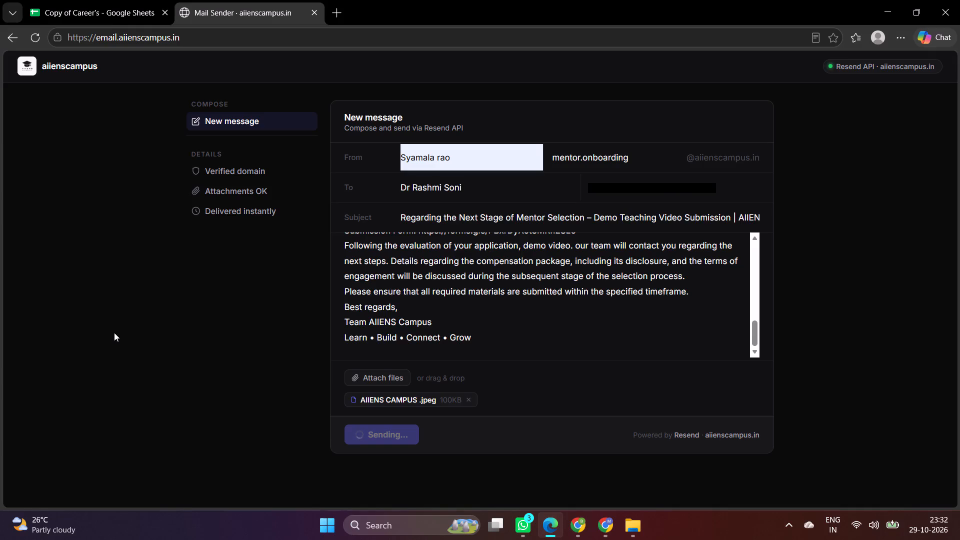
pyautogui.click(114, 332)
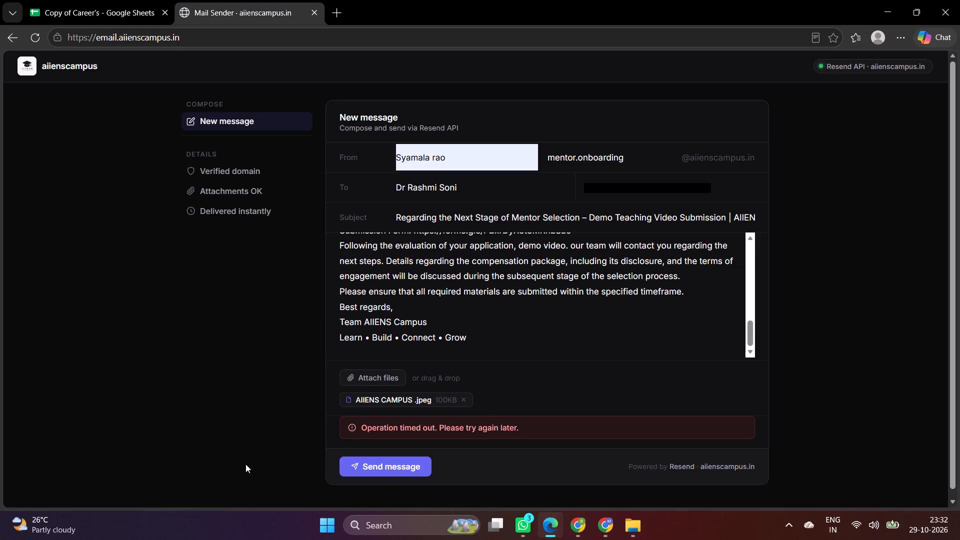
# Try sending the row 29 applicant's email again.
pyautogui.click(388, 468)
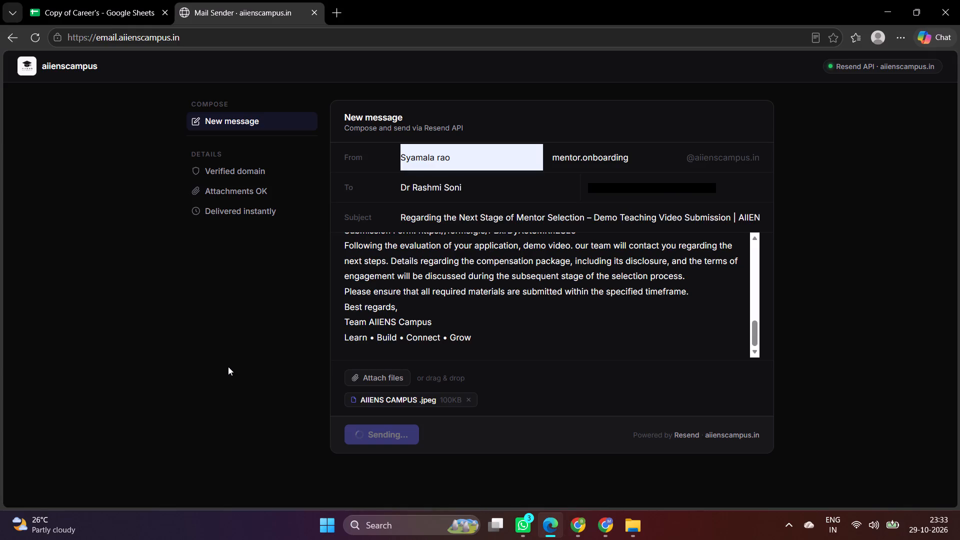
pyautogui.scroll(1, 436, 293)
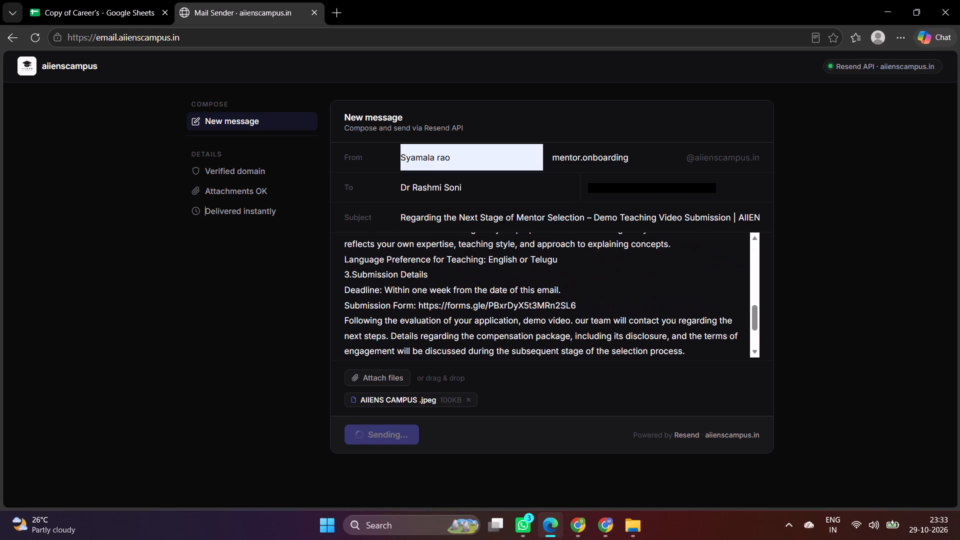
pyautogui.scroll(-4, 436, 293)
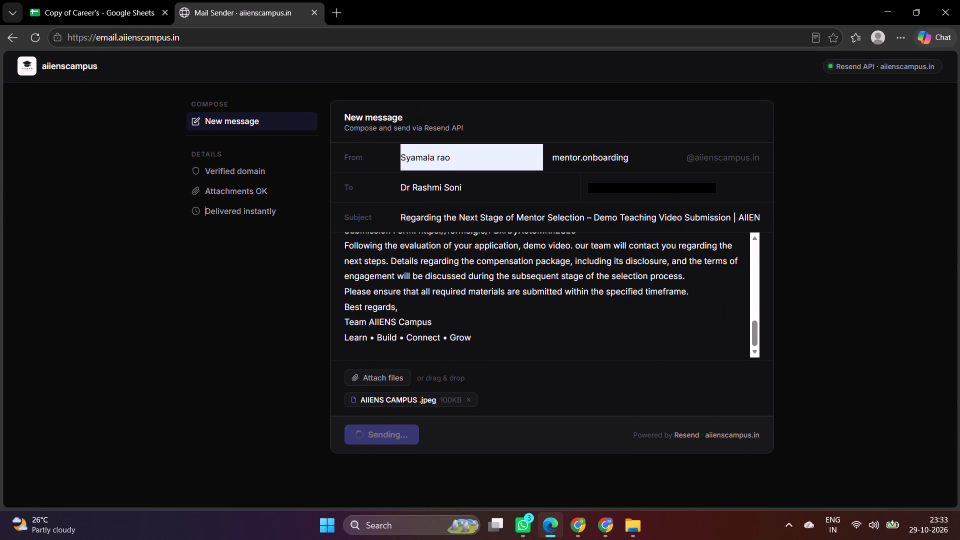
# Switch the computer's Wi-Fi connection to the Infinix NOTE 30 5G network and return to the email being sent.
pyautogui.click(863, 537)
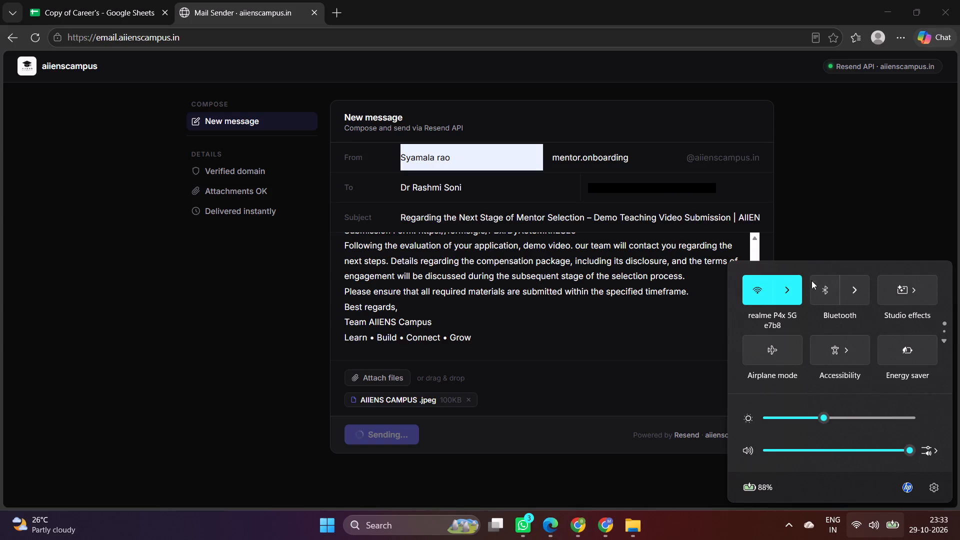
pyautogui.click(801, 293)
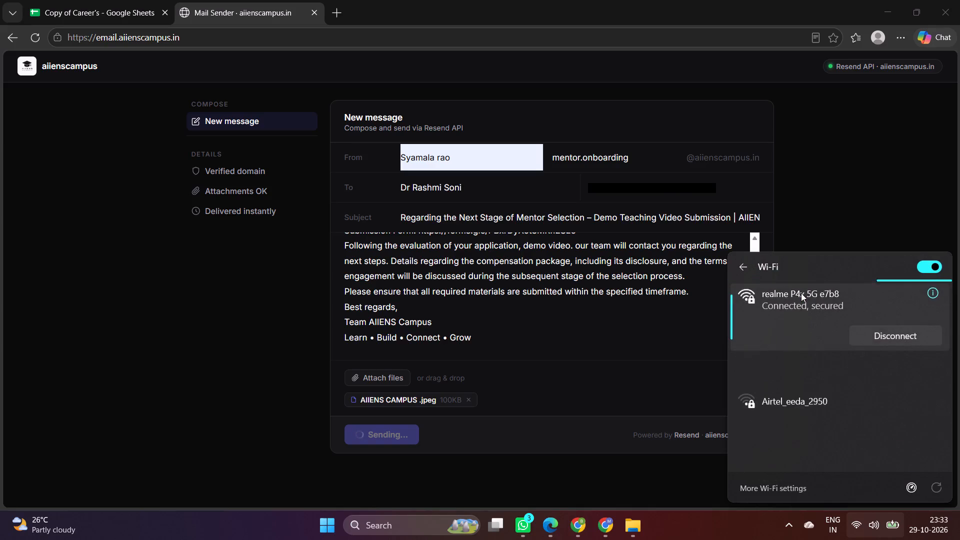
pyautogui.click(807, 374)
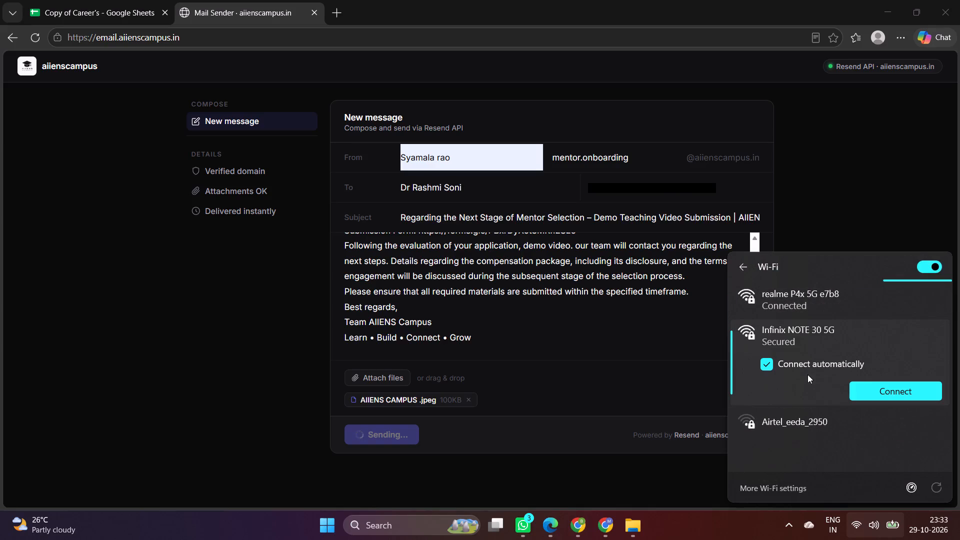
pyautogui.click(874, 394)
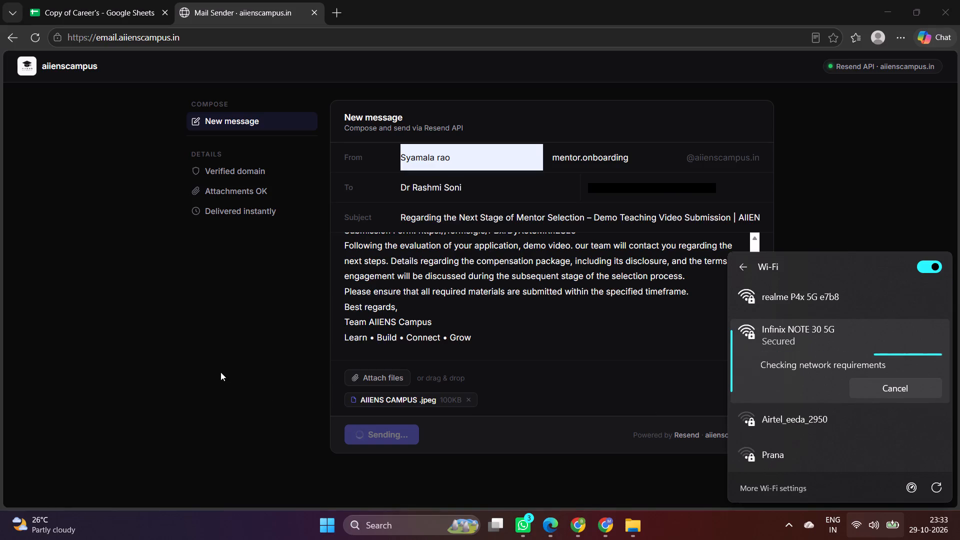
pyautogui.click(220, 372)
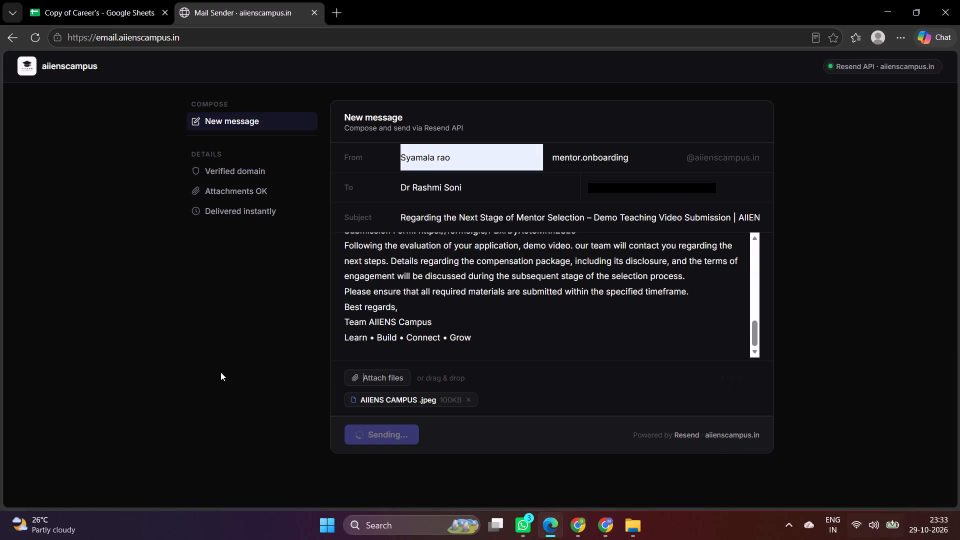
pyautogui.scroll(-1, 415, 335)
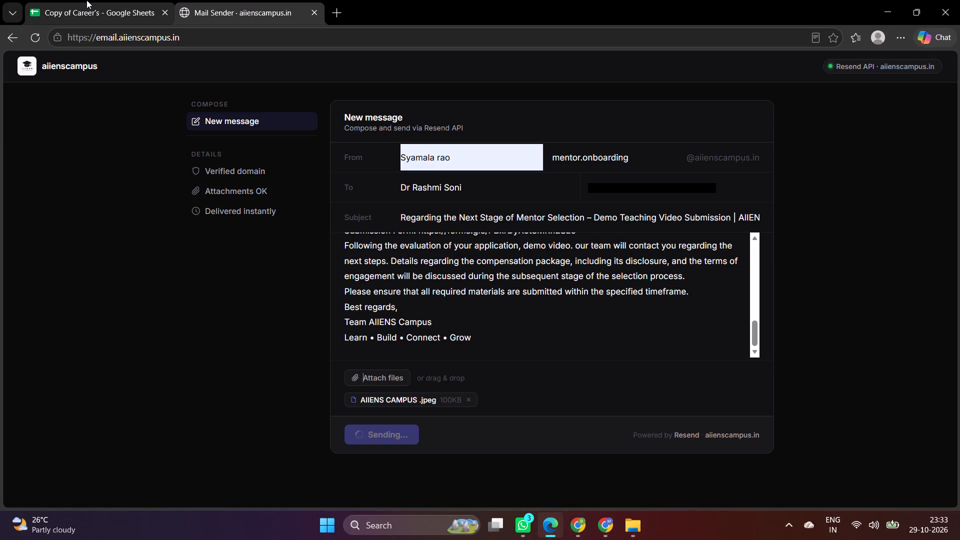
# Close the duplicate Google Drive home tab in Chrome and return to Mail Sender in Edge.
pyautogui.click(583, 523)
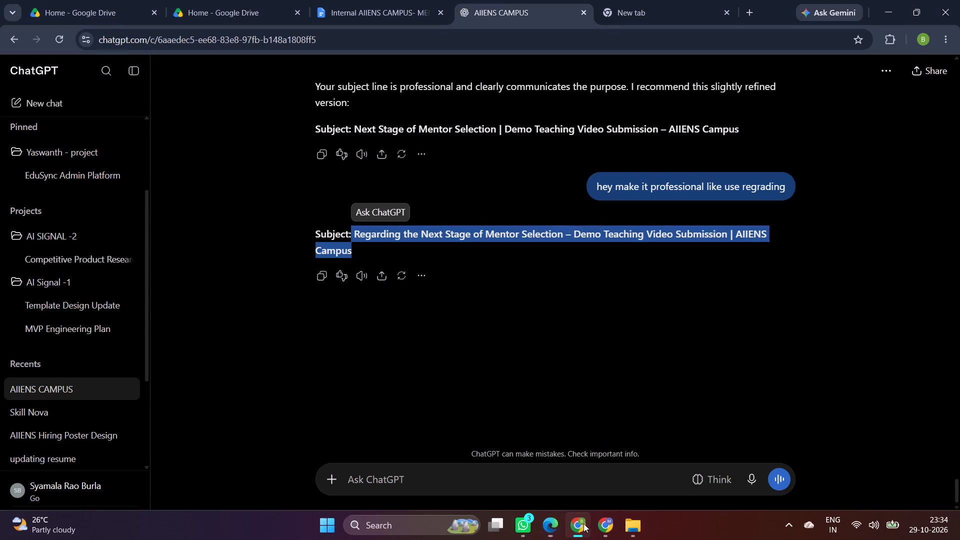
pyautogui.click(235, 18)
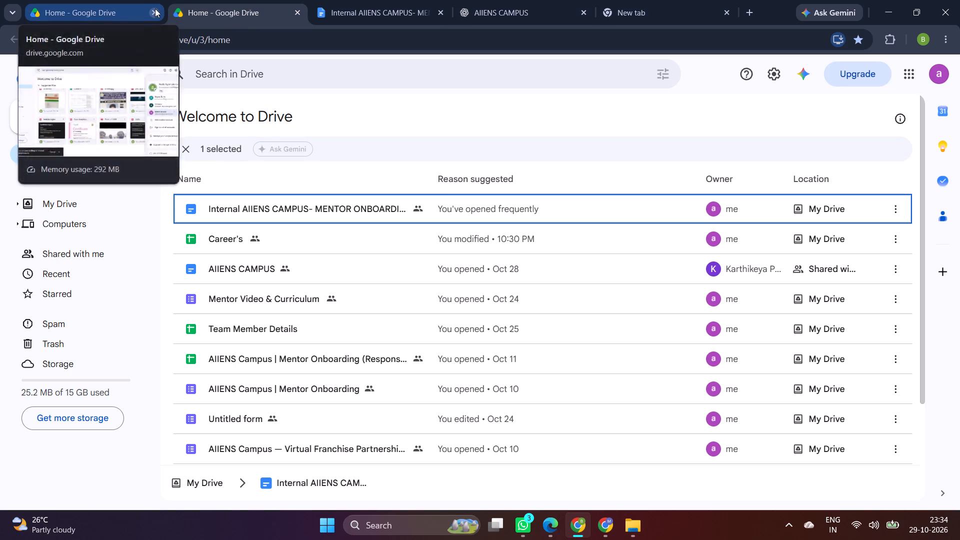
pyautogui.click(155, 8)
pyautogui.click(556, 527)
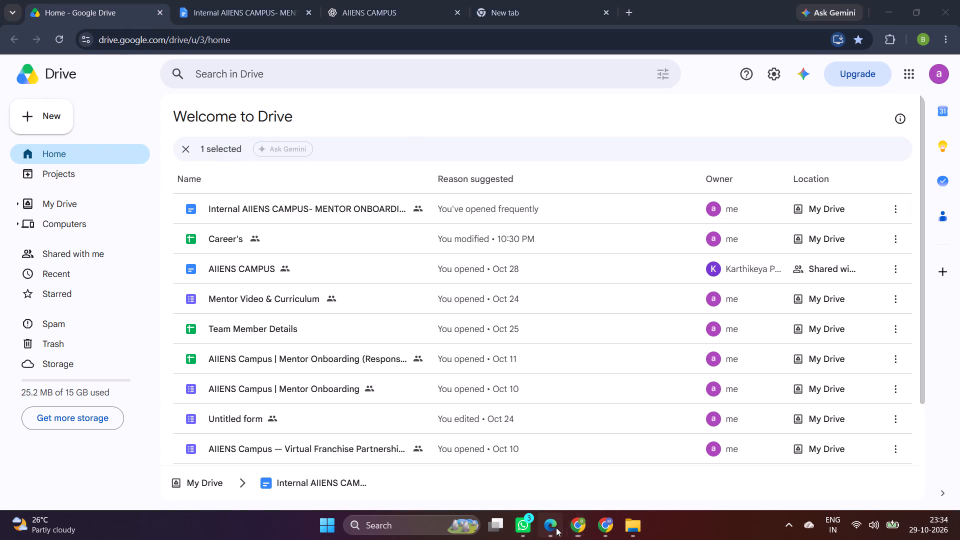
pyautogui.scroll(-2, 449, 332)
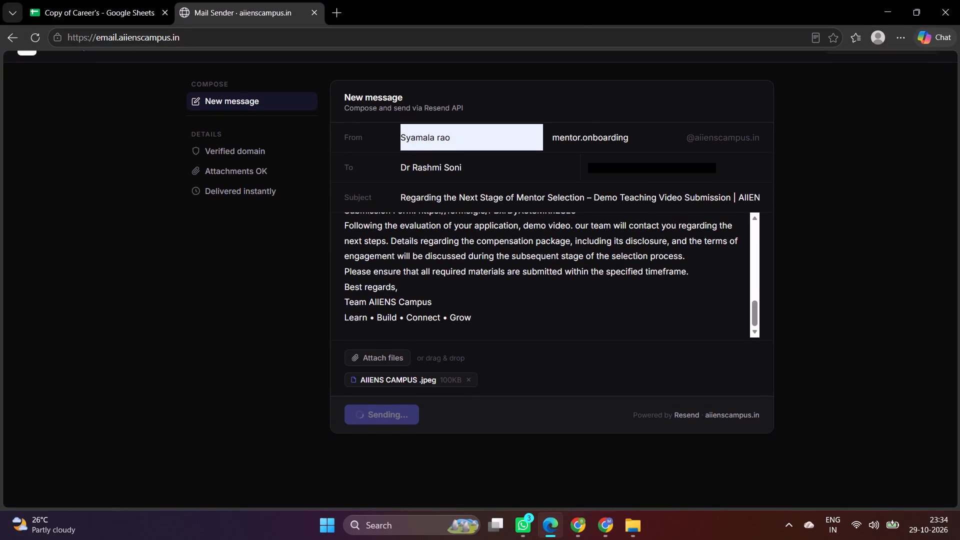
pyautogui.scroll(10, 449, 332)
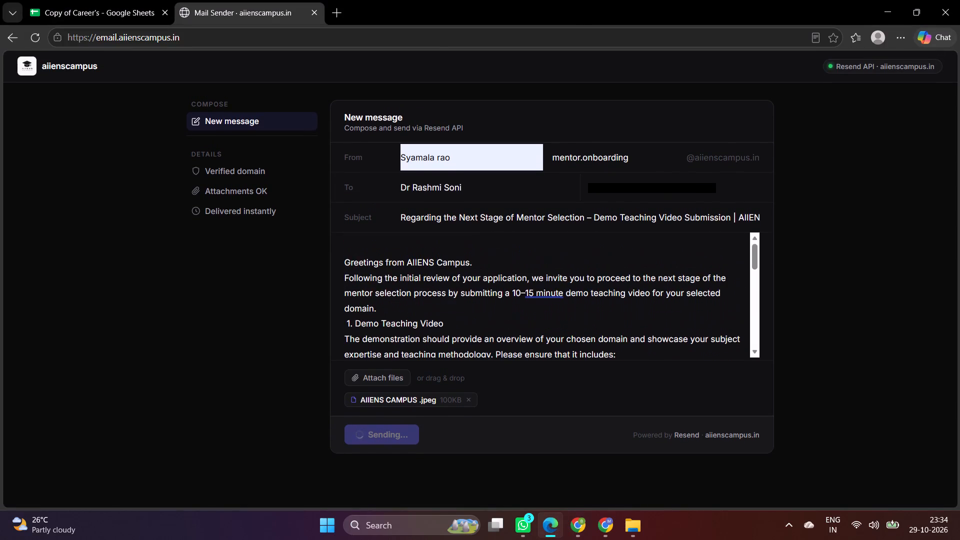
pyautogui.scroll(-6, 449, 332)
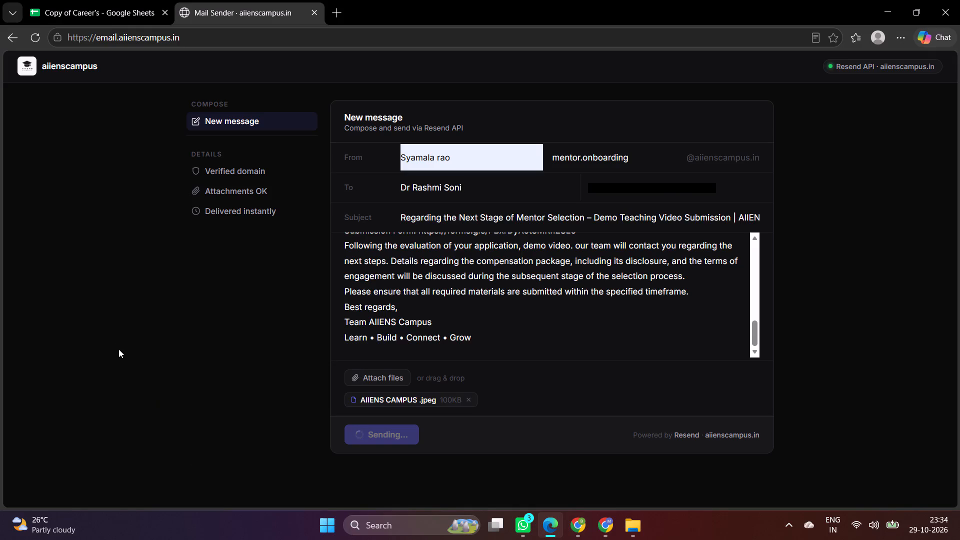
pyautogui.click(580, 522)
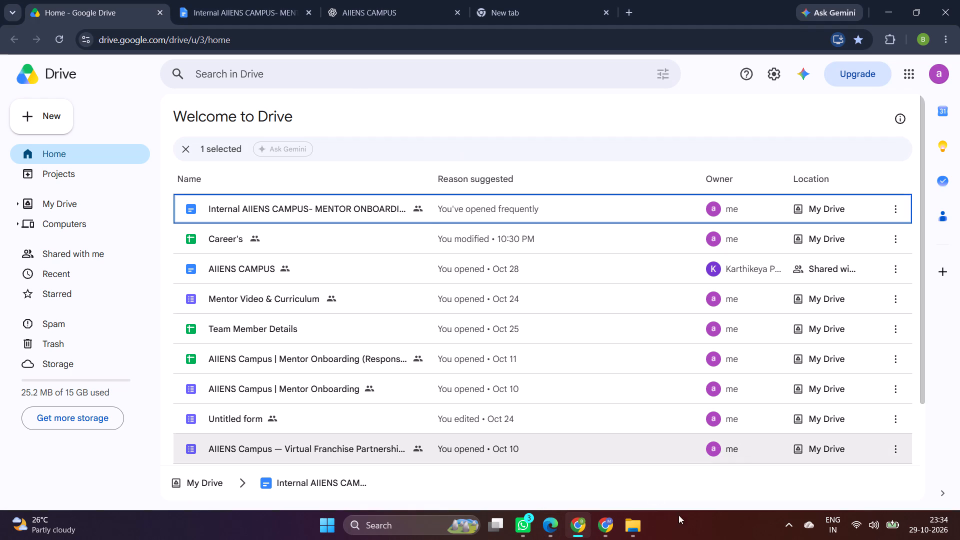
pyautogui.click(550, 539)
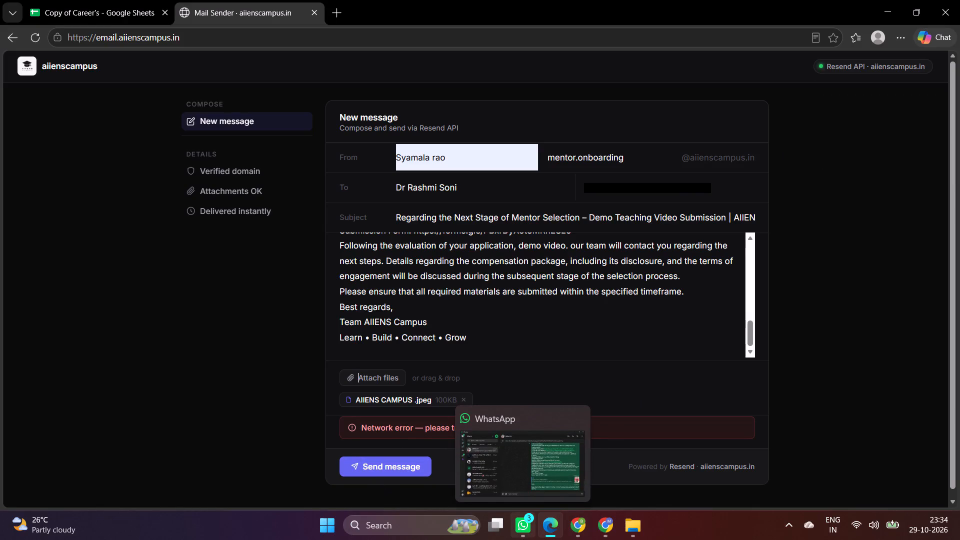
# Resend the row 29 applicant's email with its AIIENS CAMPUS attachment.
pyautogui.moveTo(407, 537); pyautogui.dragTo(387, 474)
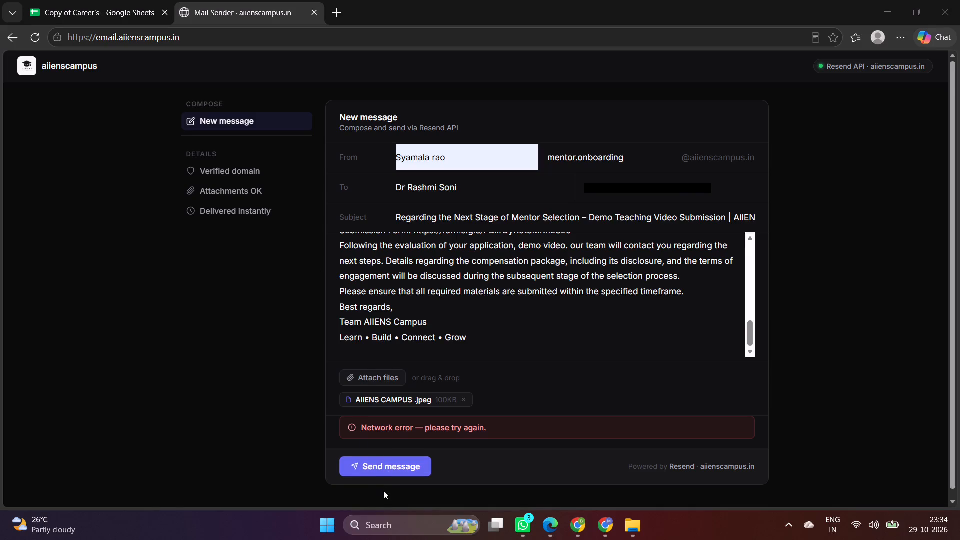
pyautogui.click(384, 475)
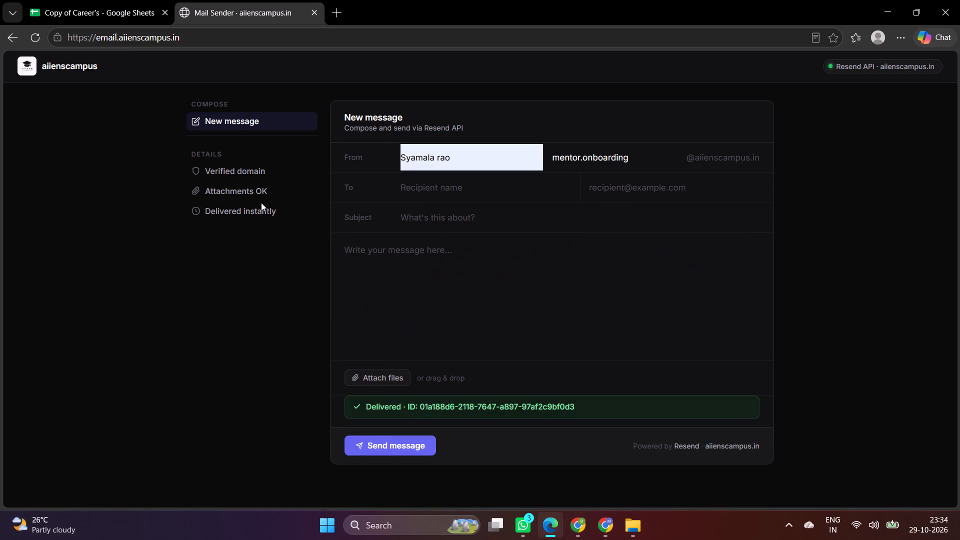
# Copy the row 15 applicant's name from the Career's sheet into the new message's recipient name in Mail Sender.
pyautogui.click(50, 10)
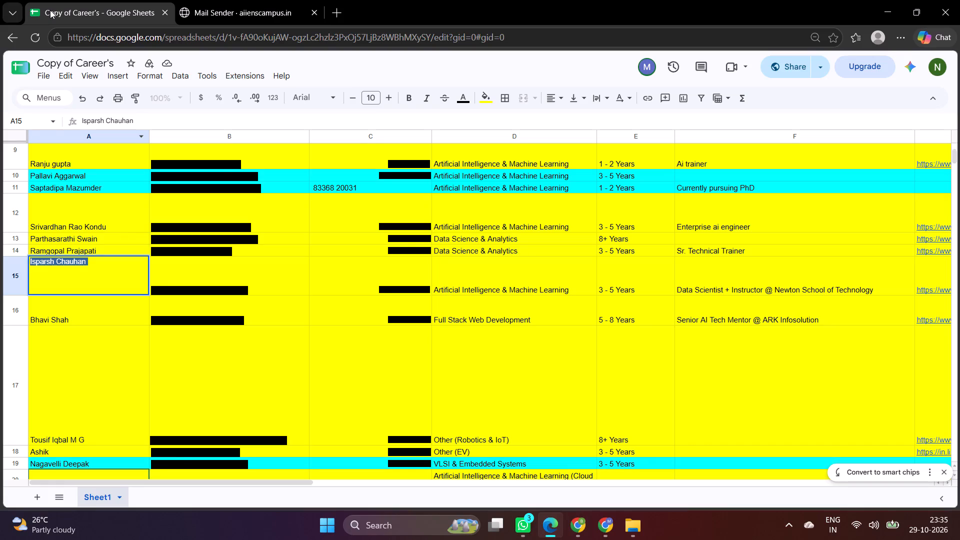
pyautogui.click(52, 268)
pyautogui.hotkey('ctrl', 'a')
pyautogui.click(52, 268)
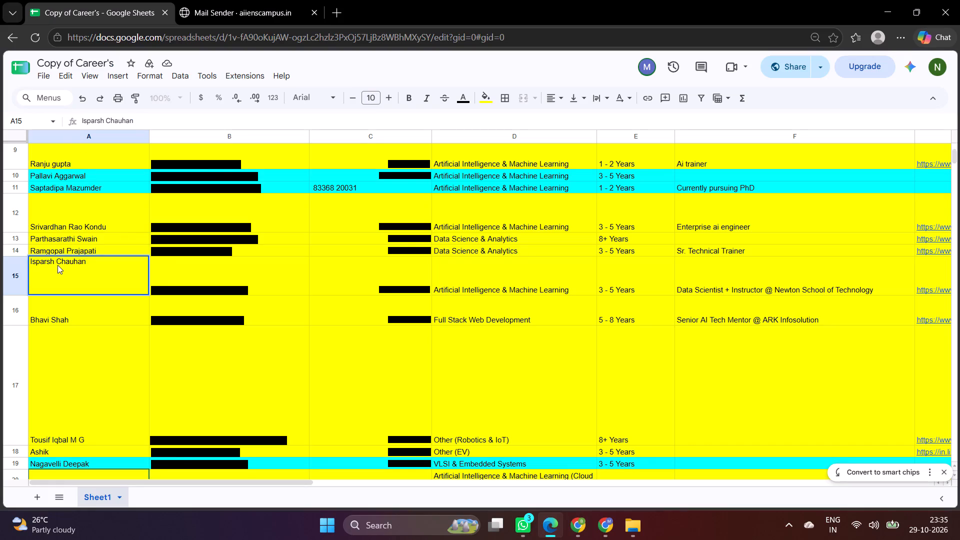
pyautogui.doubleClick(57, 265)
pyautogui.hotkey('ctrl', 'a')
pyautogui.click(57, 265)
pyautogui.hotkey('ctrl', 'a')
pyautogui.hotkey('ctrl', 'c')
pyautogui.click(193, 14)
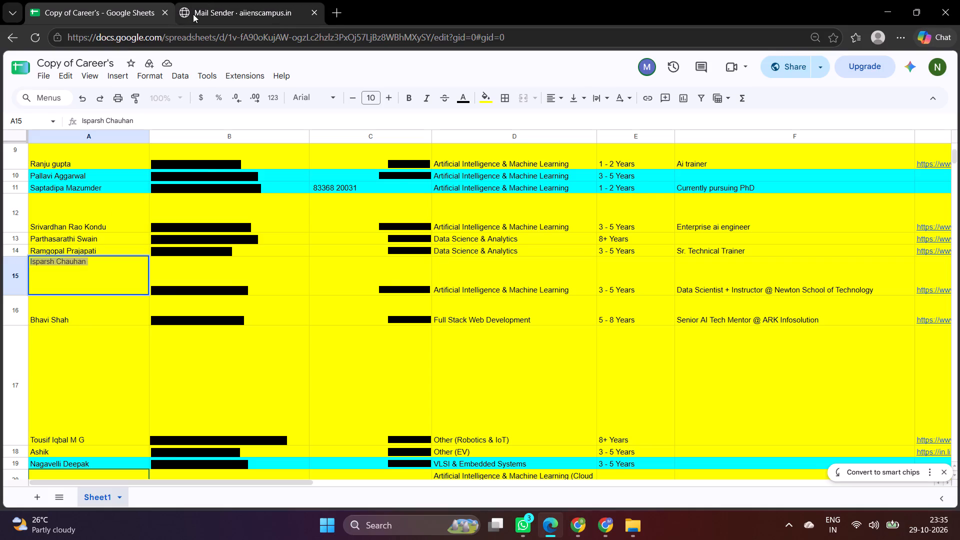
pyautogui.click(427, 190)
pyautogui.hotkey('ctrl', 'v')
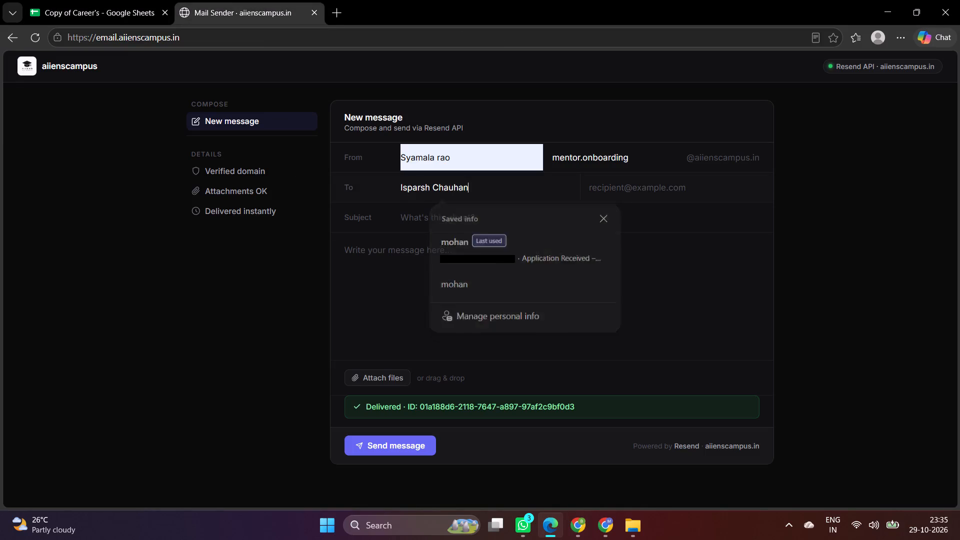
# Copy the row 15 applicant's email address from the Career's sheet into the new message's recipient address.
pyautogui.click(132, 13)
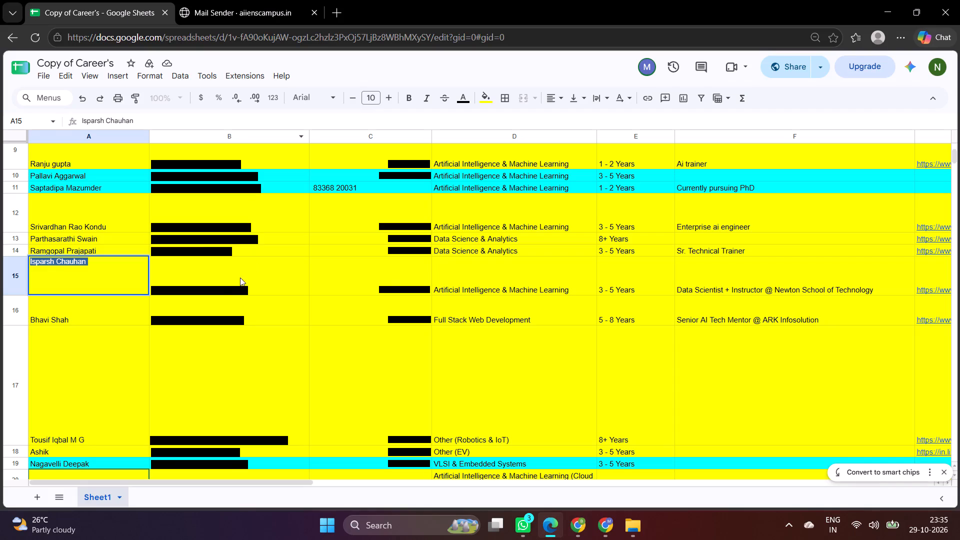
pyautogui.doubleClick(222, 287)
pyautogui.hotkey('ctrl', 'a')
pyautogui.hotkey('ctrl', 'c')
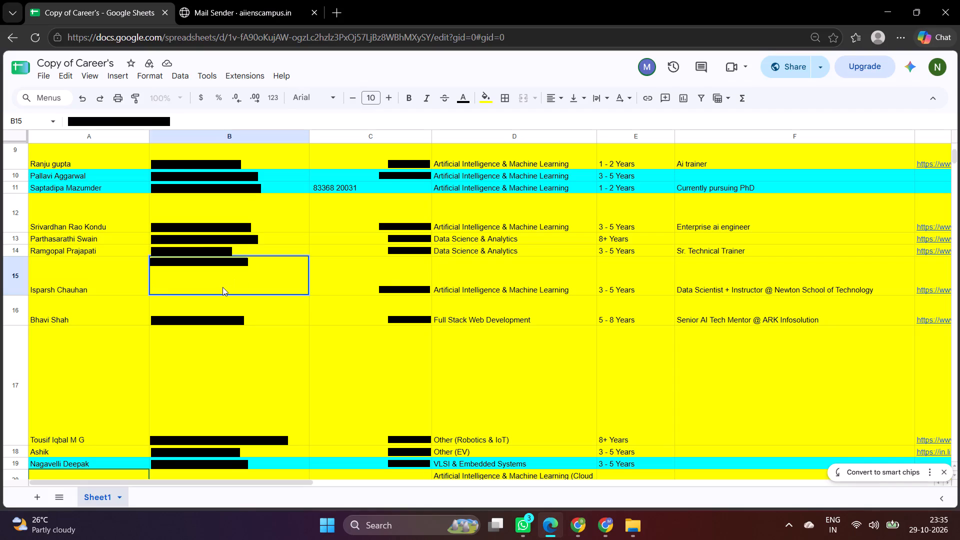
pyautogui.click(223, 0)
pyautogui.click(603, 191)
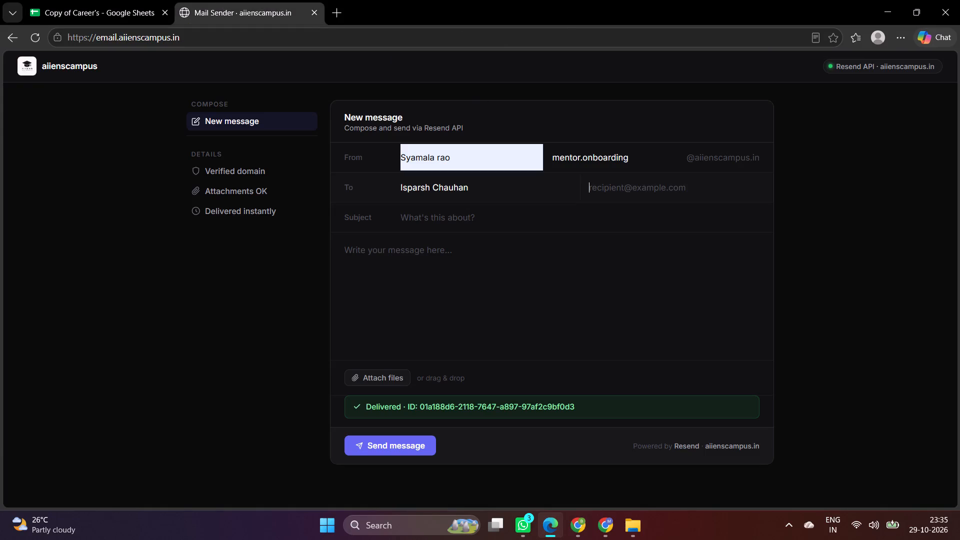
pyautogui.hotkey('ctrl', 'v')
pyautogui.keyDown('ctrl'); pyautogui.click(603, 191); pyautogui.keyUp('ctrl')
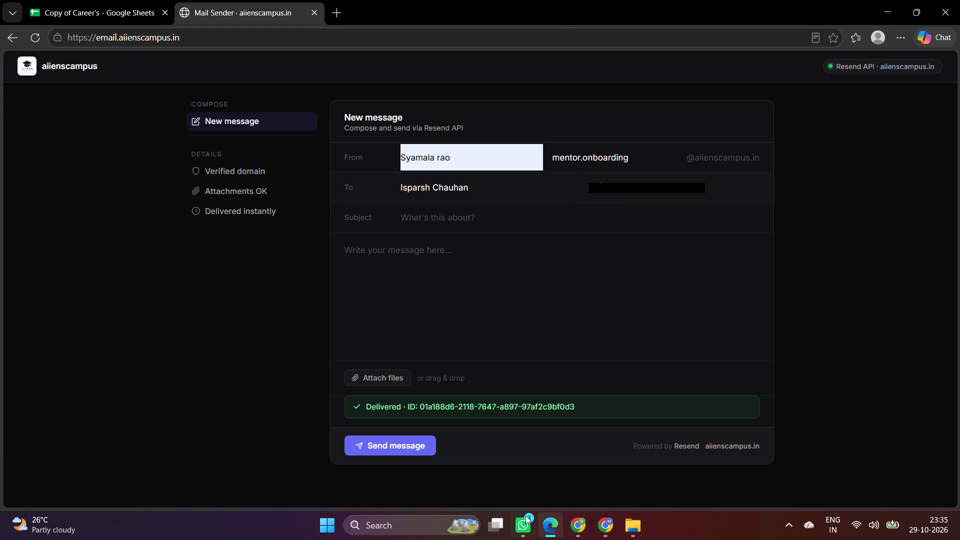
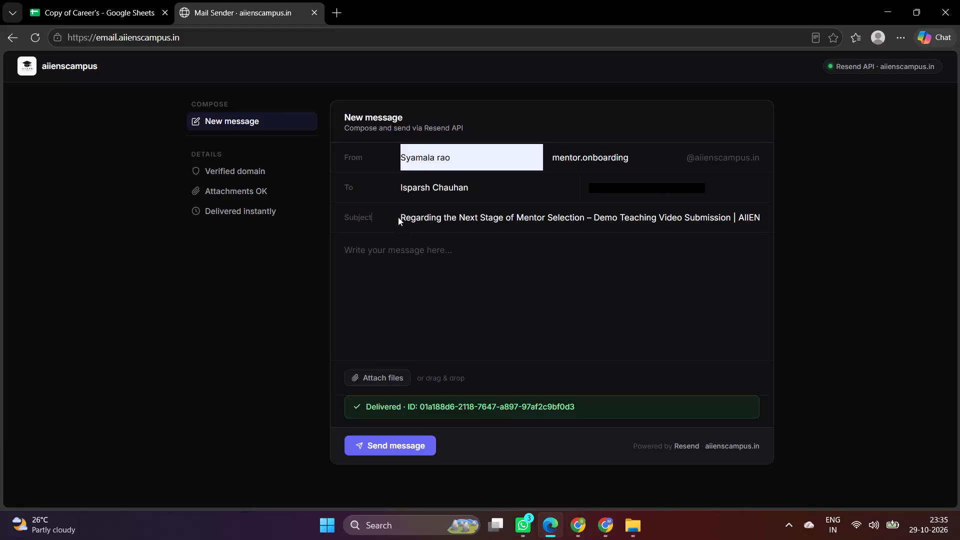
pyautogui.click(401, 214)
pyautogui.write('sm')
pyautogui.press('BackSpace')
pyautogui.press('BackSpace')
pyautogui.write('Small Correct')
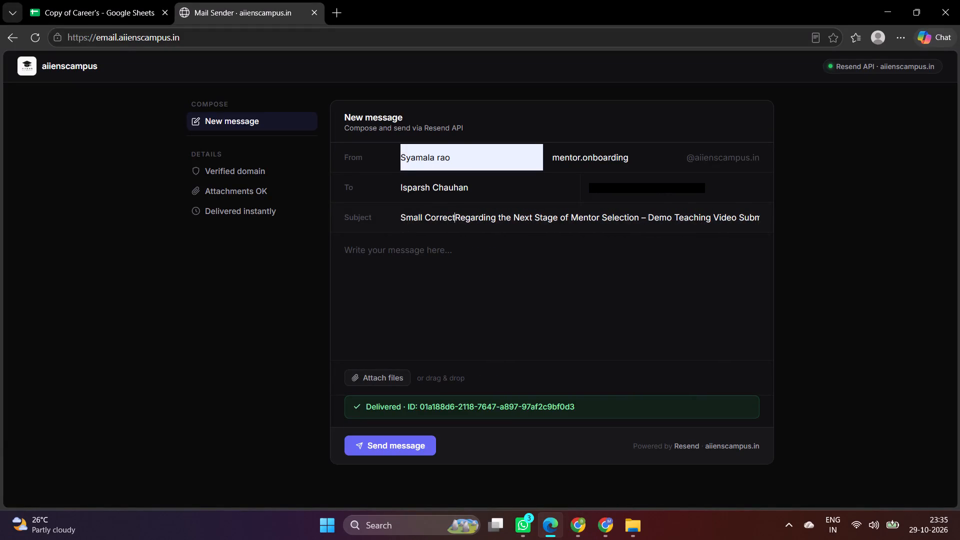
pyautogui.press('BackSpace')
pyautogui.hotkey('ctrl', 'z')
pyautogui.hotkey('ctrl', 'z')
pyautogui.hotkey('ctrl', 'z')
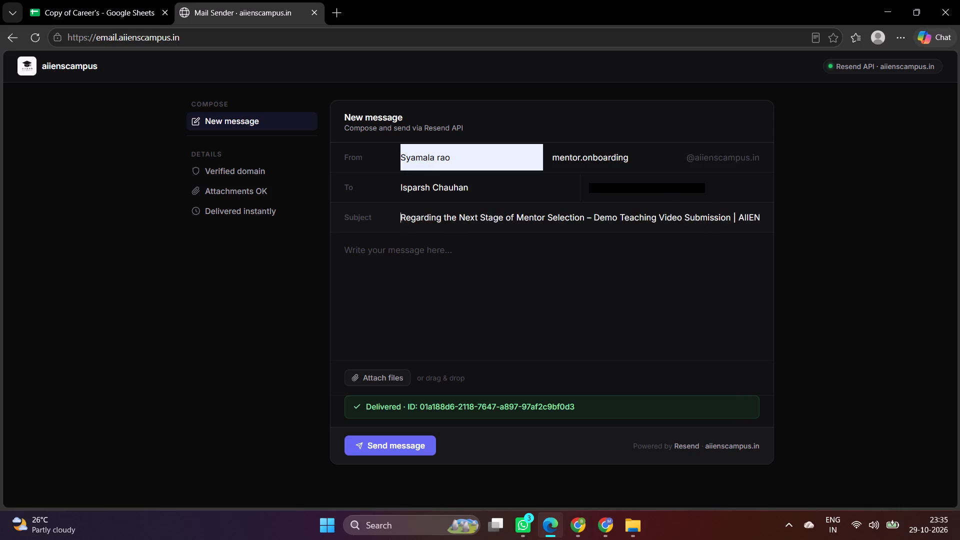
# Paste the mentor selection message with the demo video submission form link into the row 15 applicant's email body.
pyautogui.click(390, 250)
pyautogui.hotkey('ctrl', 'v')
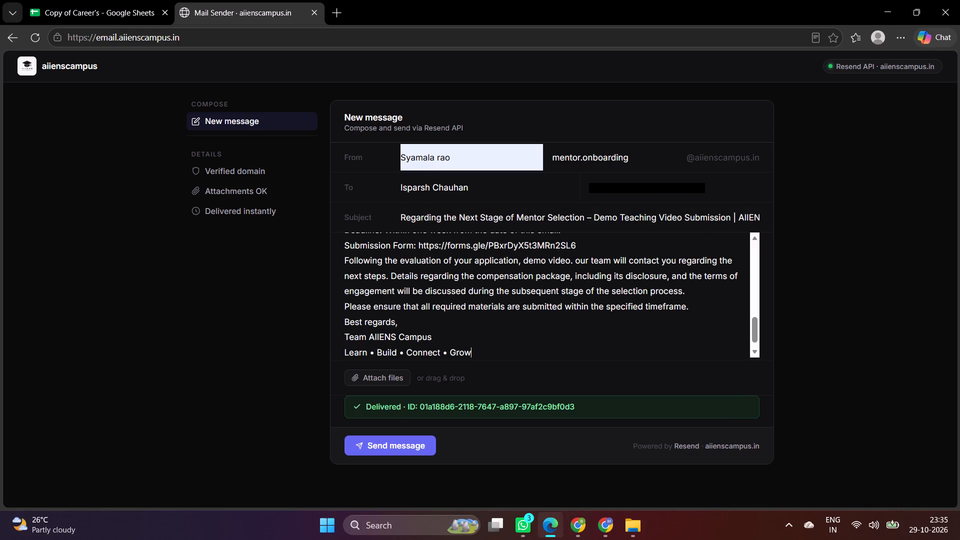
# Attach the AIIENS CAMPUS image from Downloads and send the row 15 applicant's email.
pyautogui.click(375, 372)
pyautogui.click(220, 105)
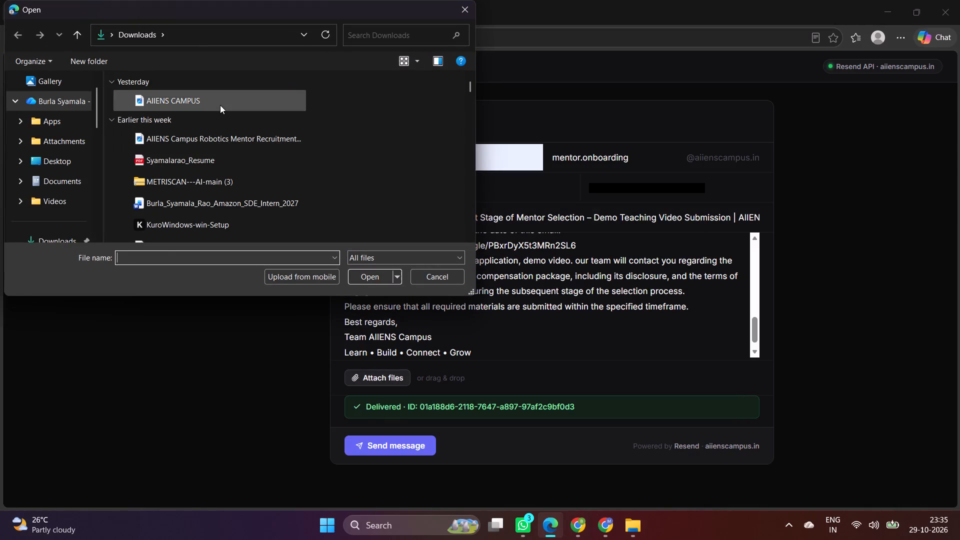
pyautogui.click(362, 272)
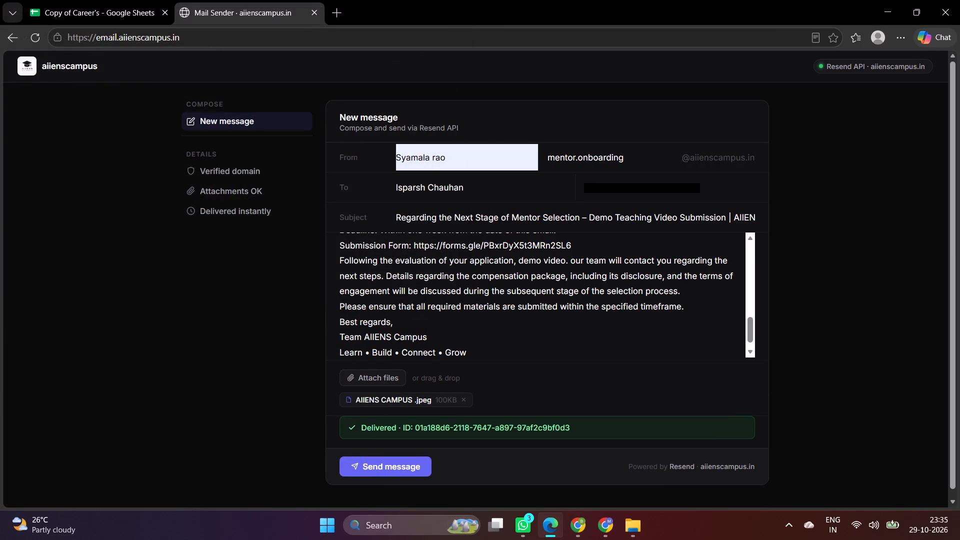
pyautogui.click(380, 467)
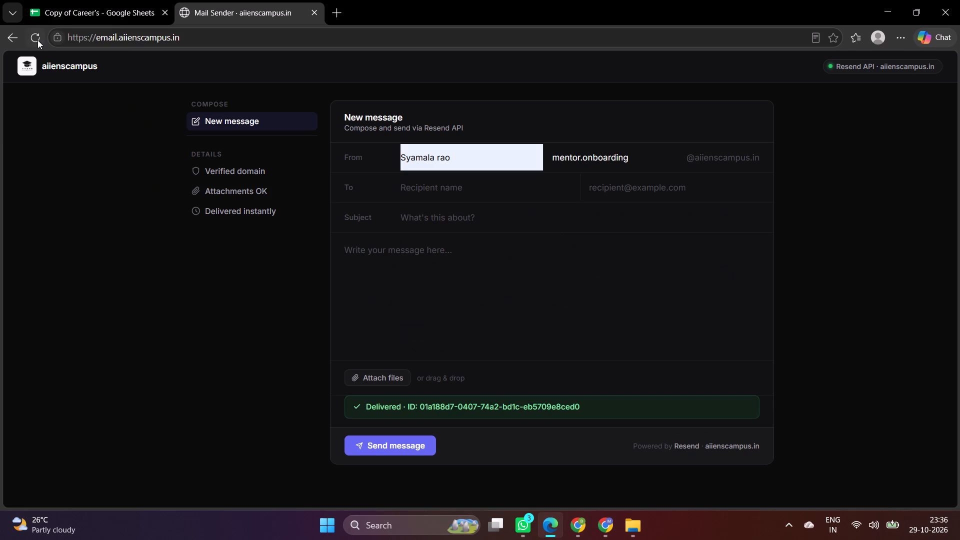
# Look through the applicant rows of the Career's sheet from row 15 down to row 33 for anyone still to contact.
pyautogui.scroll(-2, 178, 274)
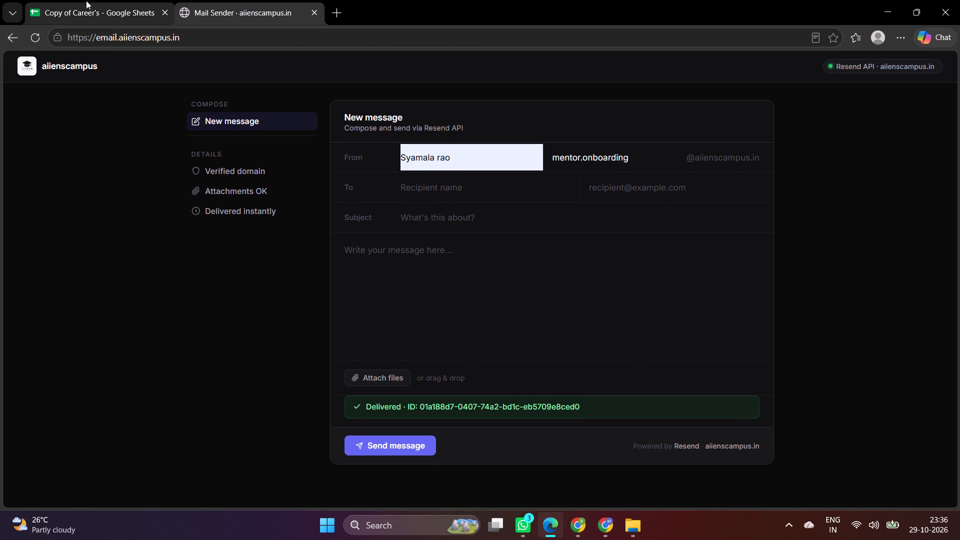
pyautogui.click(86, 0)
pyautogui.scroll(-6, 93, 295)
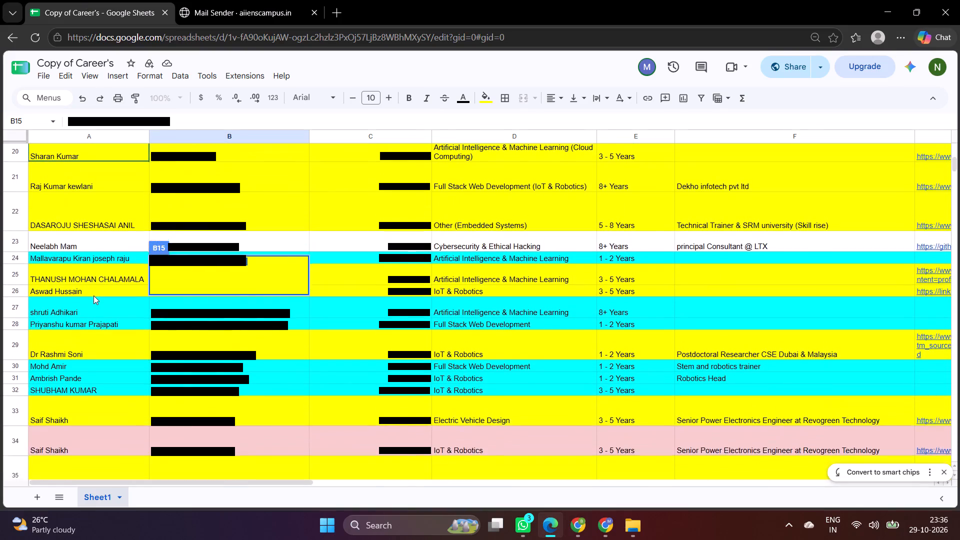
pyautogui.scroll(6, 93, 295)
pyautogui.click(59, 365)
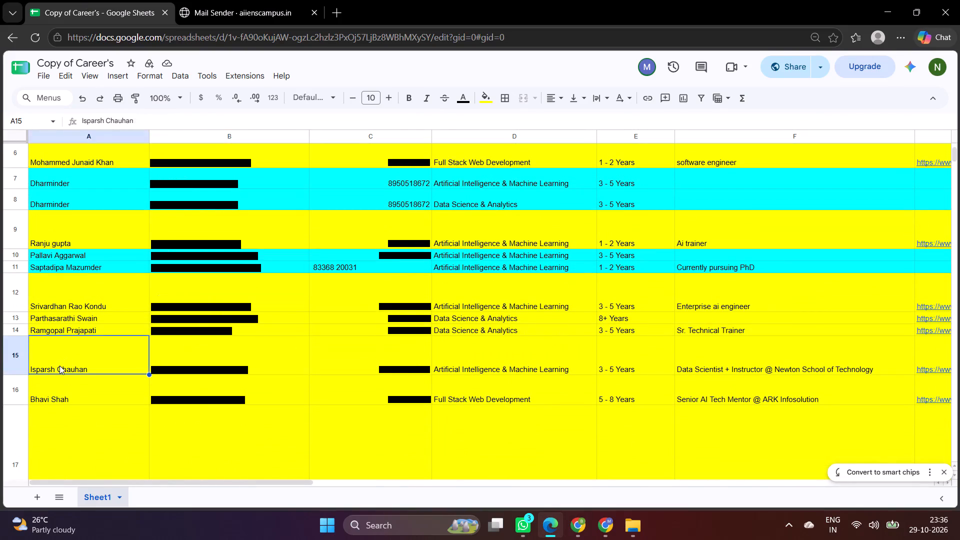
pyautogui.scroll(-1, 59, 365)
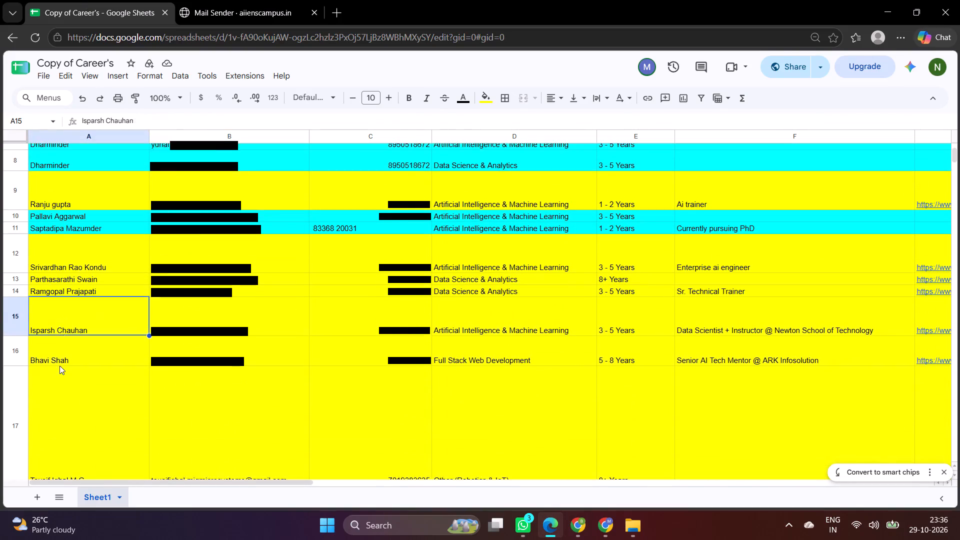
pyautogui.scroll(-2, 59, 365)
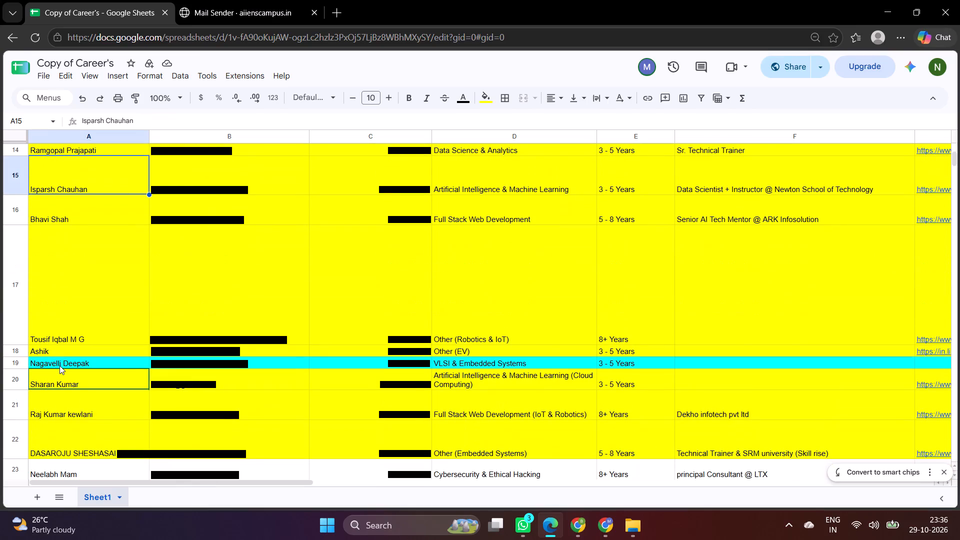
pyautogui.scroll(-1, 59, 365)
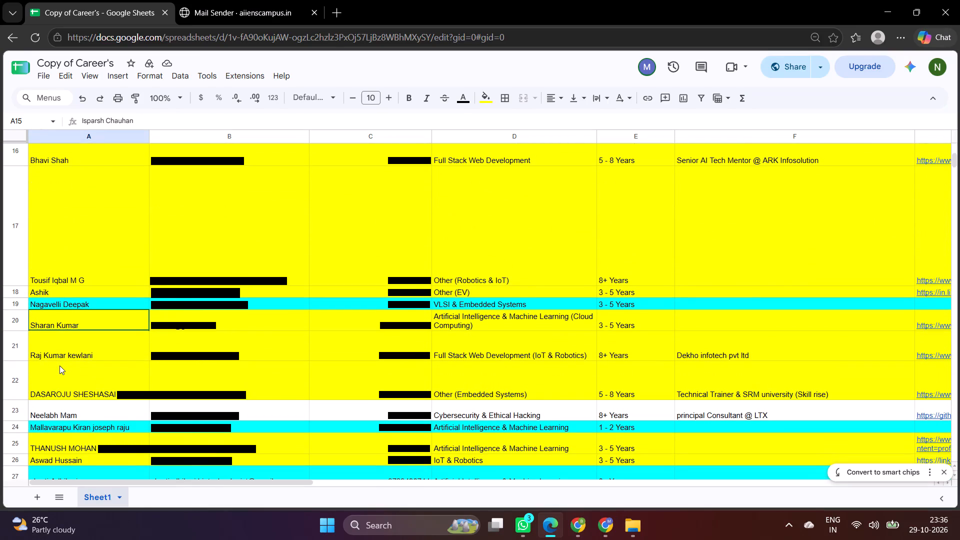
pyautogui.scroll(-1, 59, 365)
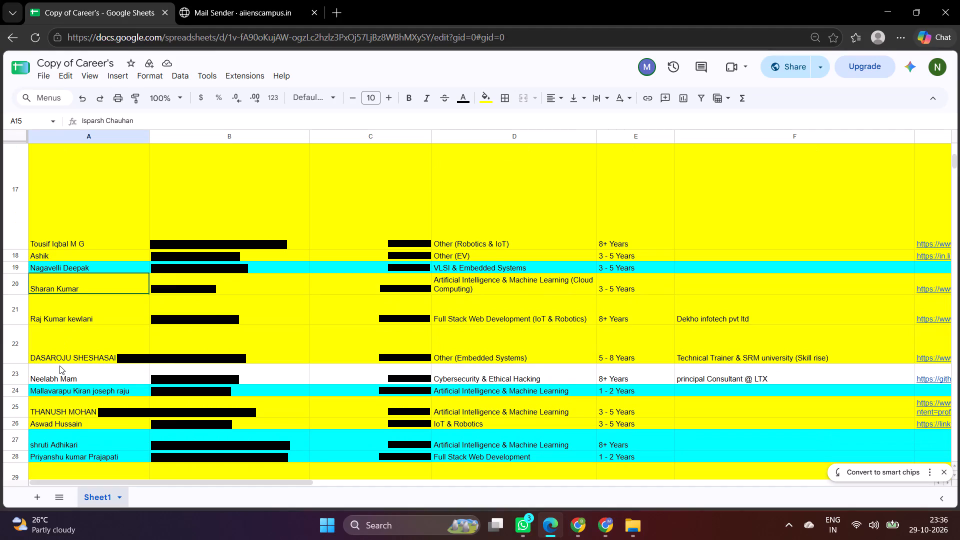
pyautogui.scroll(-1, 85, 415)
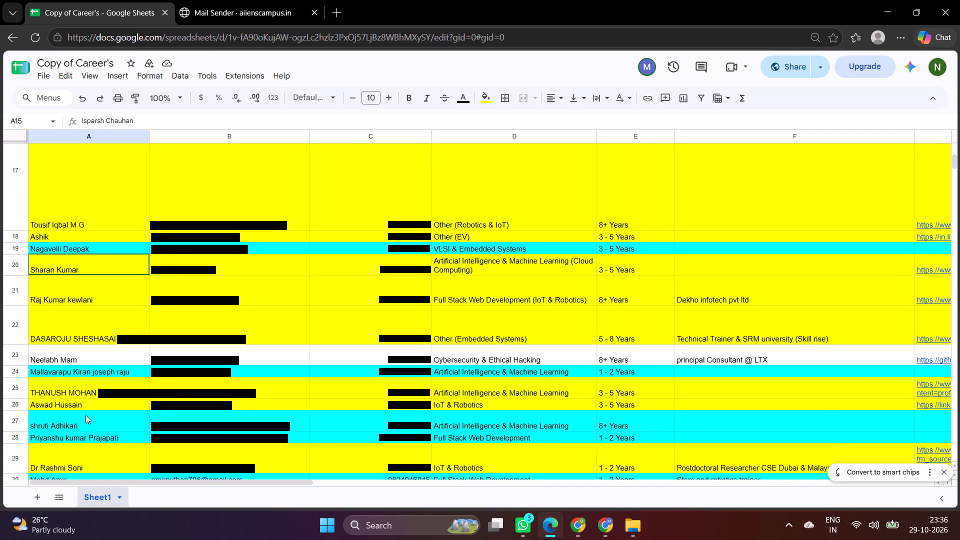
pyautogui.scroll(-3, 85, 415)
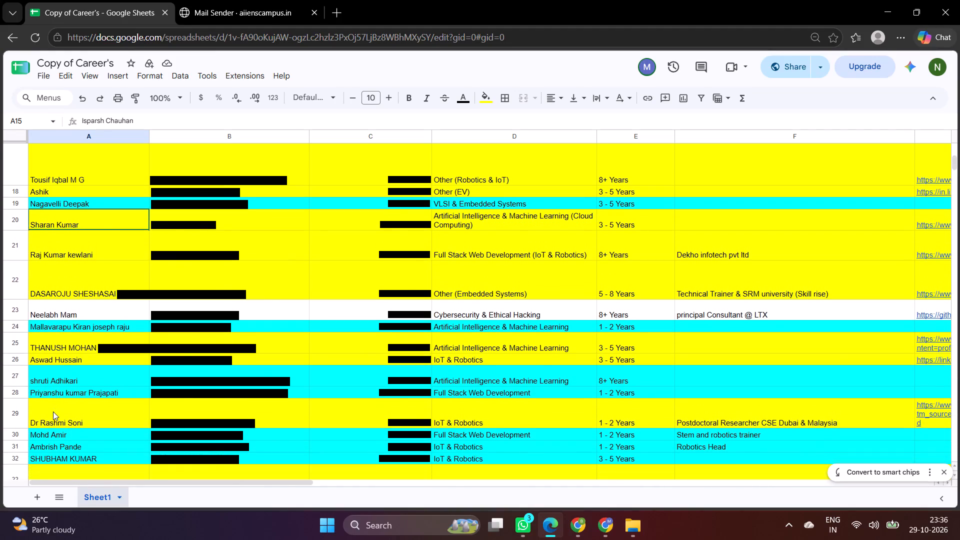
pyautogui.scroll(-1, 53, 411)
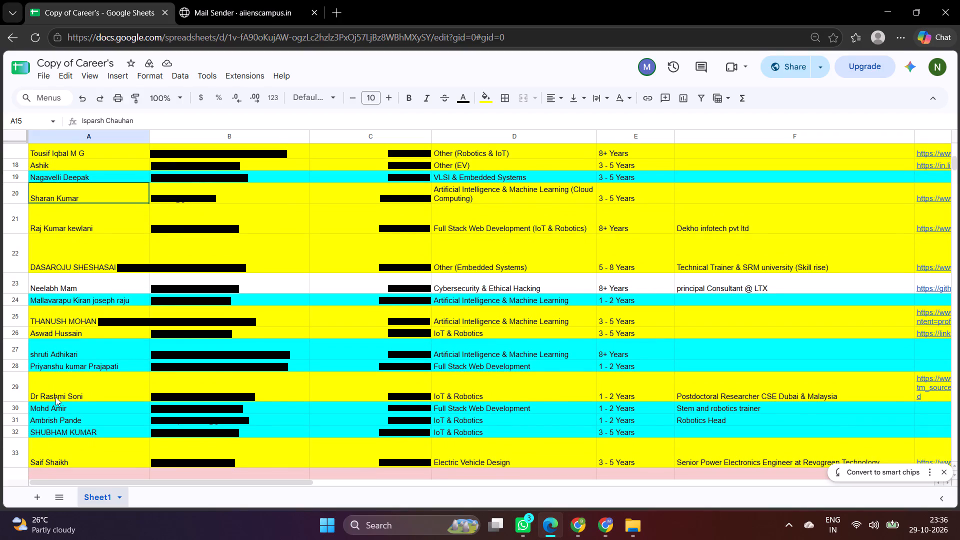
# Close Mail Sender, minimise Edge and return to Google Drive in Chrome.
pyautogui.click(234, 17)
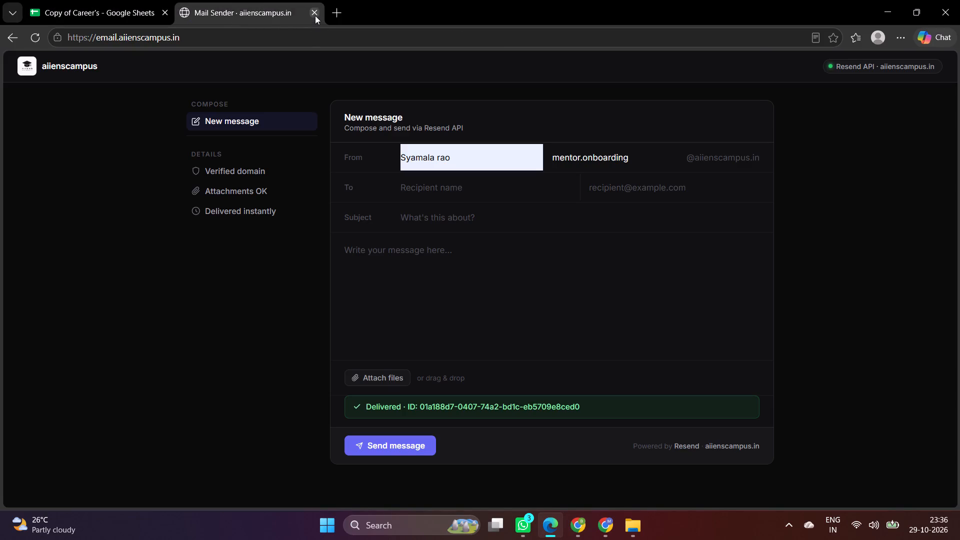
pyautogui.click(315, 15)
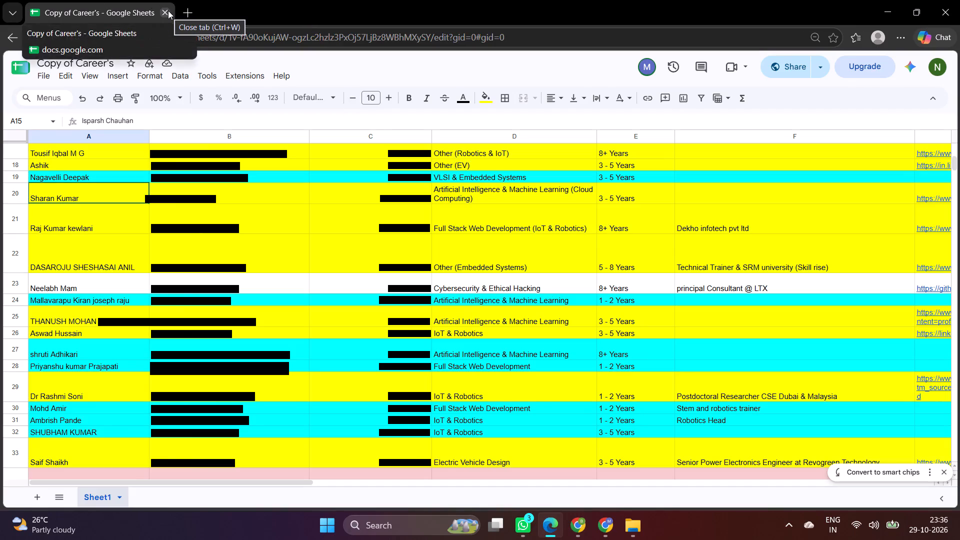
pyautogui.click(889, 13)
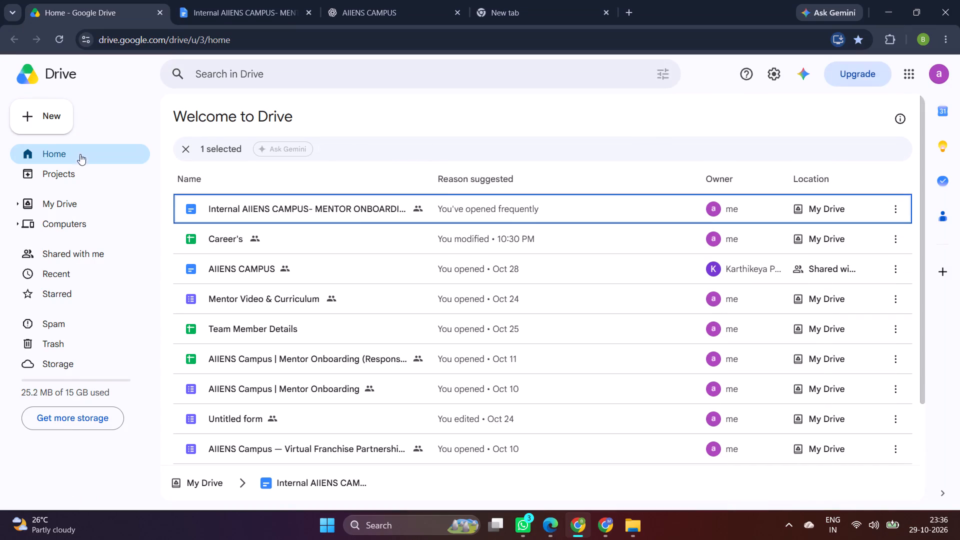
# Create a new blank Google Form from Drive.
pyautogui.click(35, 113)
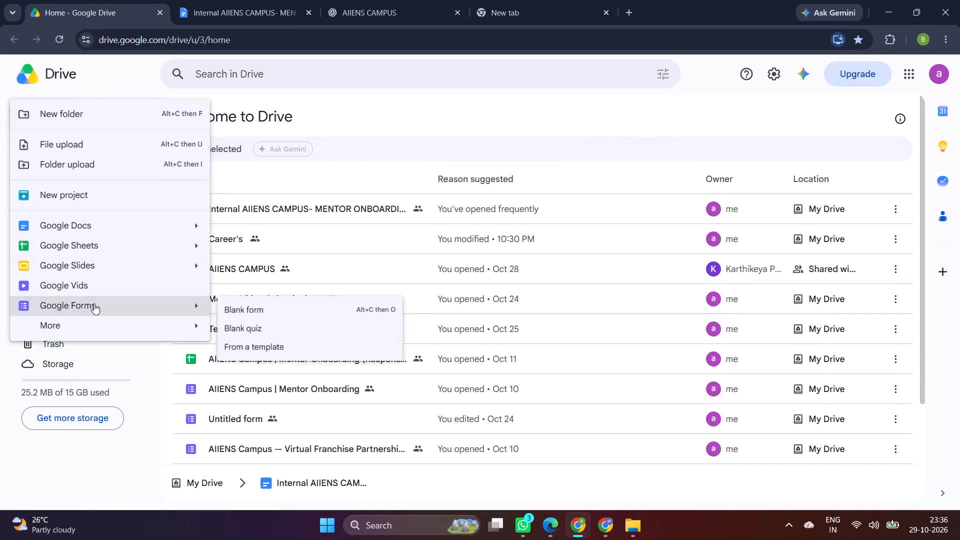
pyautogui.click(94, 303)
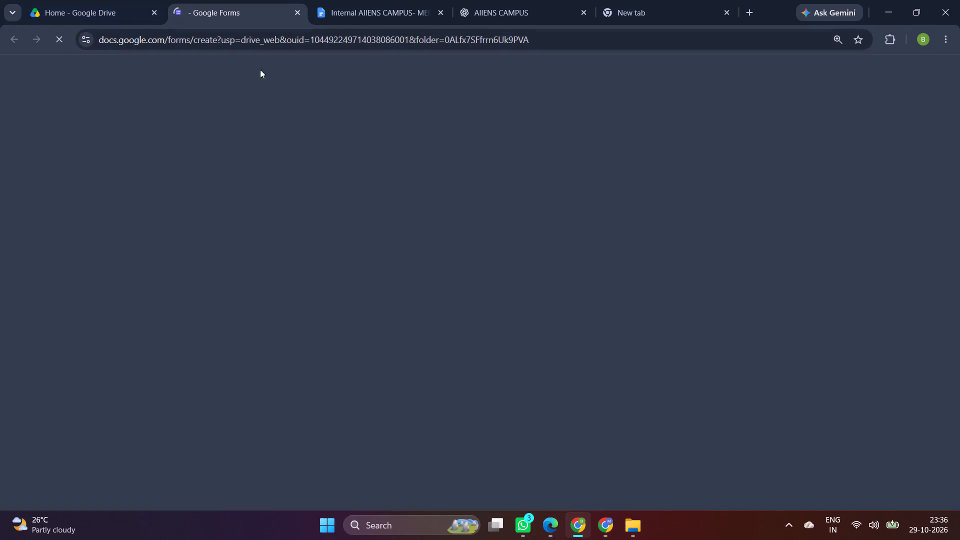
# Replace the new form's default title with AIIENS CAMPUS.
pyautogui.click(302, 163)
pyautogui.doubleClick(302, 163)
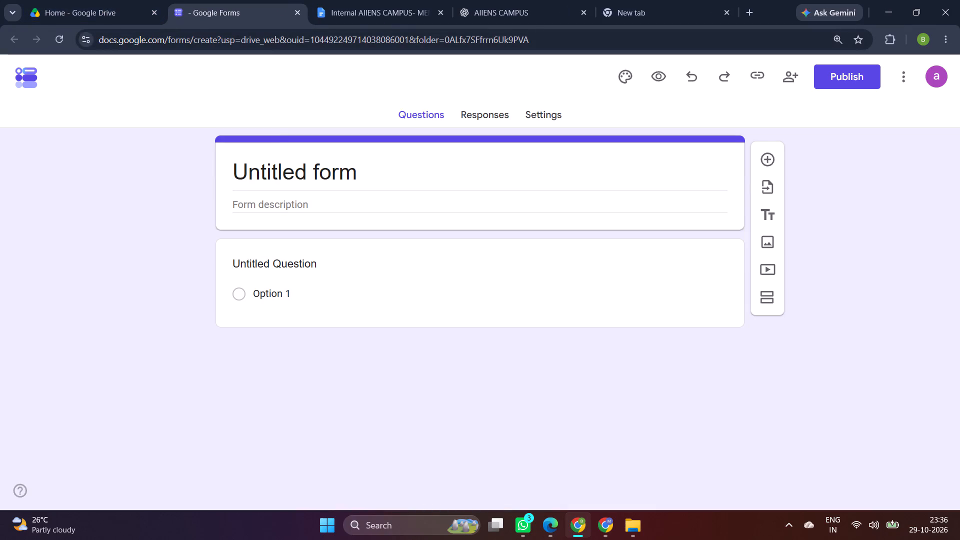
pyautogui.hotkey('ctrl', 'a')
pyautogui.hotkey('ctrl', 'BackSpace')
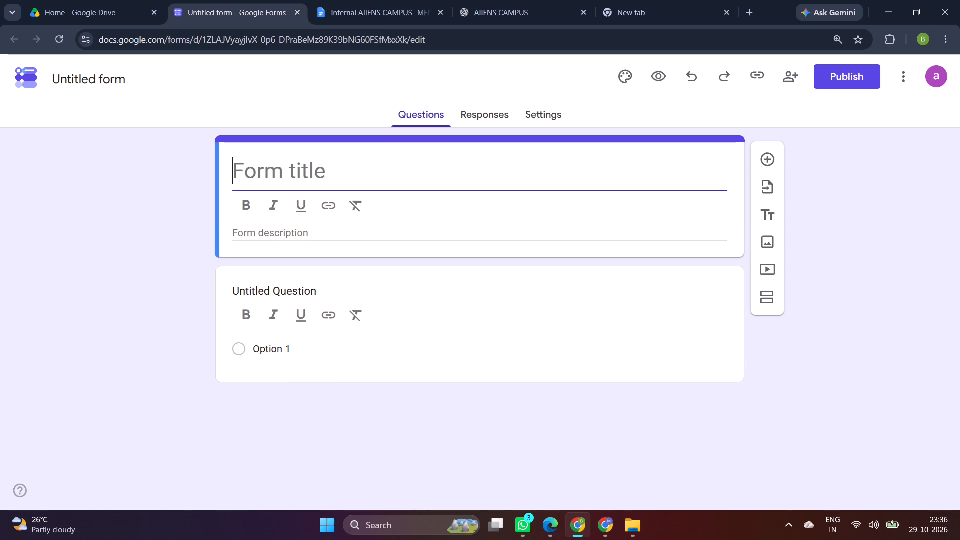
pyautogui.hotkey('ctrl', 'a')
pyautogui.press('BackSpace')
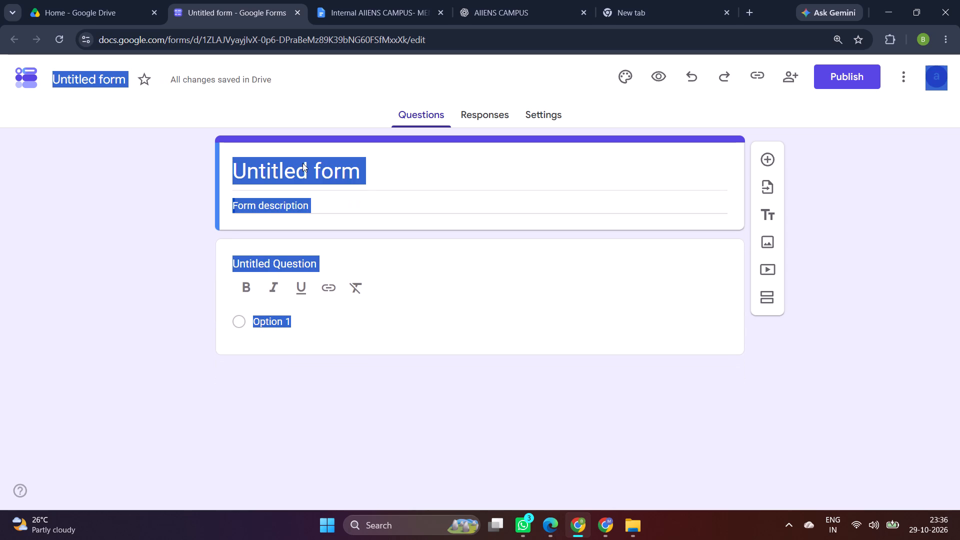
pyautogui.click(390, 175)
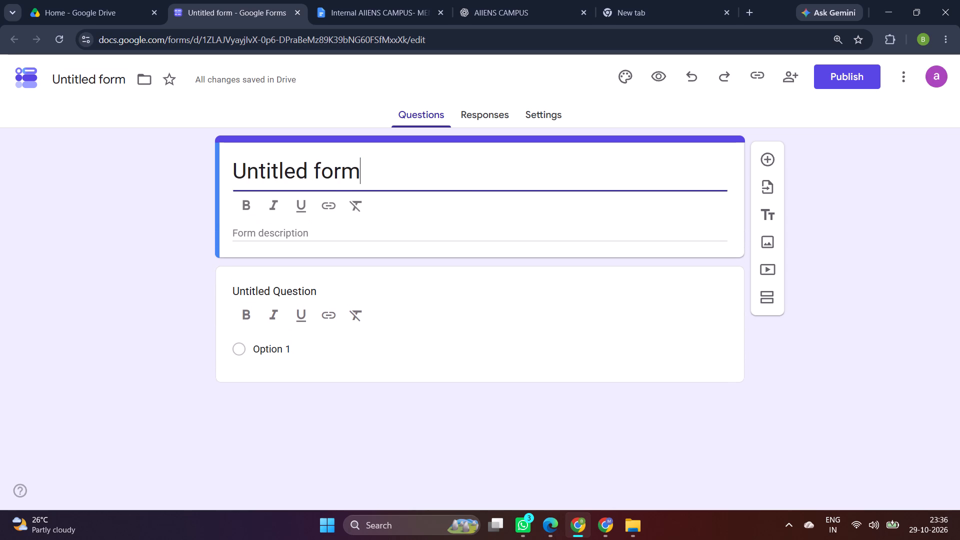
pyautogui.hotkey('ctrl', 'a')
pyautogui.press('BackSpace')
pyautogui.write('AII')
pyautogui.press('shift+super+F23')
pyautogui.press('shift+super+F23')
pyautogui.press('Left')
pyautogui.press('Left')
pyautogui.press('Left')
pyautogui.press('Left')
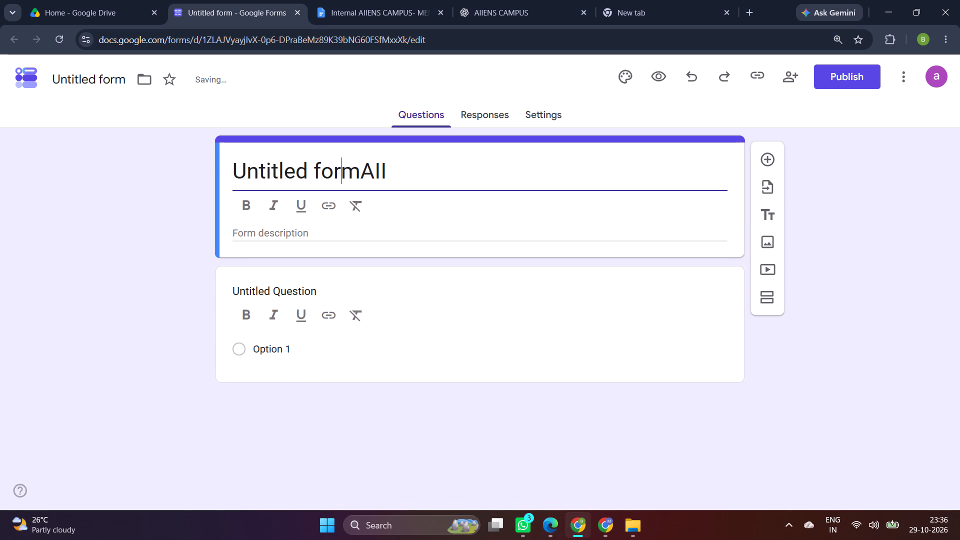
pyautogui.press('Right')
pyautogui.press('BackSpace')
pyautogui.press('BackSpace')
pyautogui.press('BackSpace')
pyautogui.press('BackSpace')
pyautogui.press('BackSpace')
pyautogui.press('BackSpace')
pyautogui.press('BackSpace')
pyautogui.press('BackSpace')
pyautogui.press('BackSpace')
pyautogui.press('BackSpace')
pyautogui.press('BackSpace')
pyautogui.press('BackSpace')
pyautogui.press('BackSpace')
pyautogui.press('BackSpace')
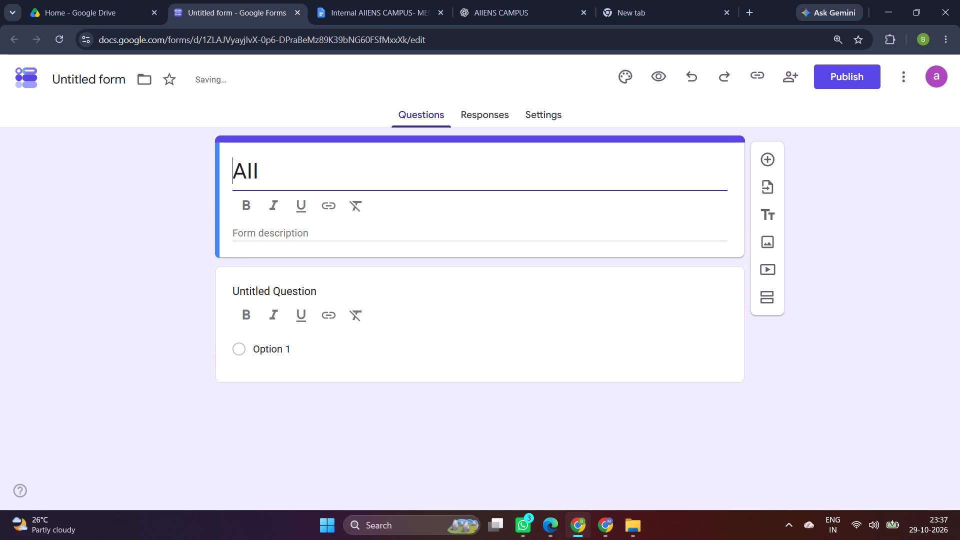
pyautogui.press('Insert')
pyautogui.press('Right')
pyautogui.press('Right')
pyautogui.press('Right')
pyautogui.write('ENS')
pyautogui.press('space')
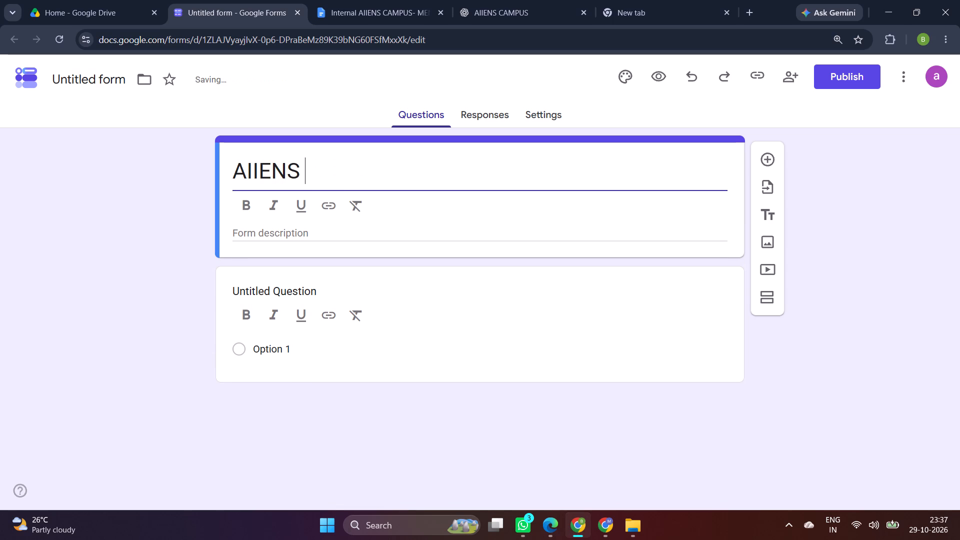
pyautogui.write('CA')
pyautogui.write('MPUS')
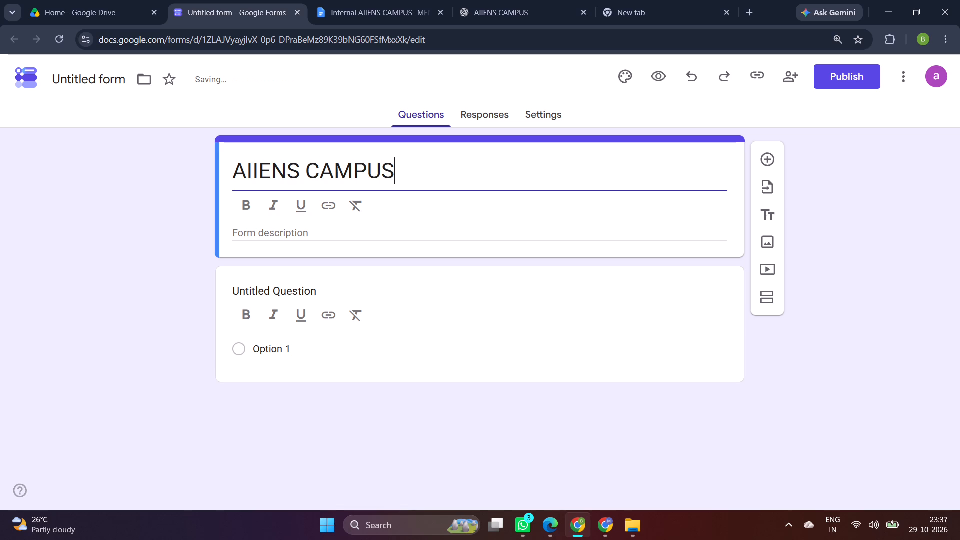
# Replace the first question's default title with Name.
pyautogui.click(291, 301)
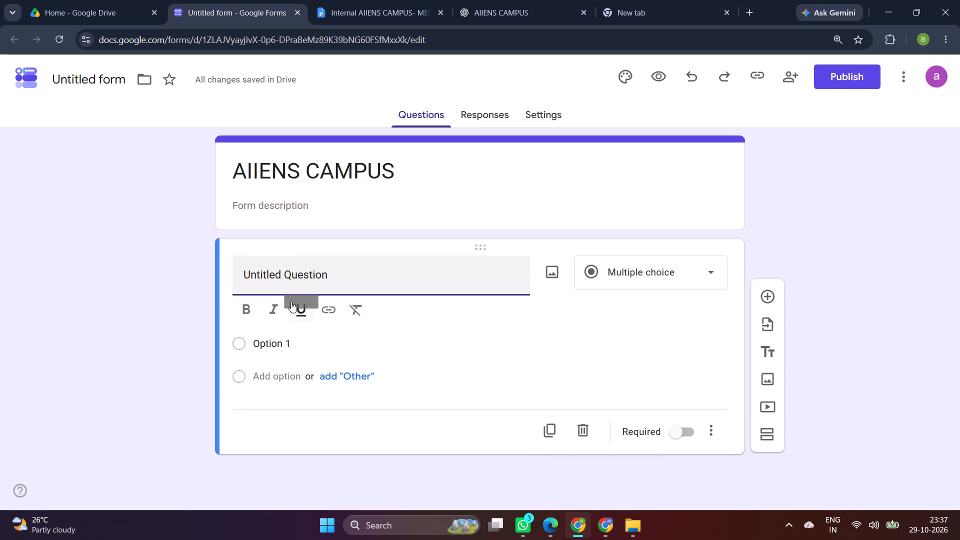
pyautogui.write('Name')
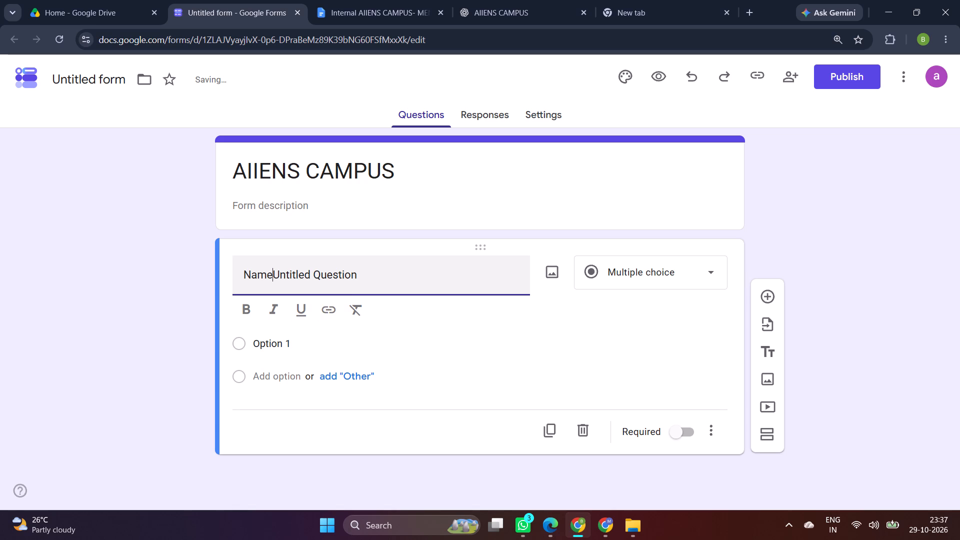
pyautogui.click(359, 264)
pyautogui.hotkey('shift', 'a')
pyautogui.press('BackSpace')
pyautogui.press('BackSpace')
pyautogui.press('BackSpace')
pyautogui.press('BackSpace')
pyautogui.press('BackSpace')
pyautogui.press('BackSpace')
pyautogui.press('BackSpace')
pyautogui.press('BackSpace')
pyautogui.press('BackSpace')
pyautogui.press('BackSpace')
pyautogui.press('BackSpace')
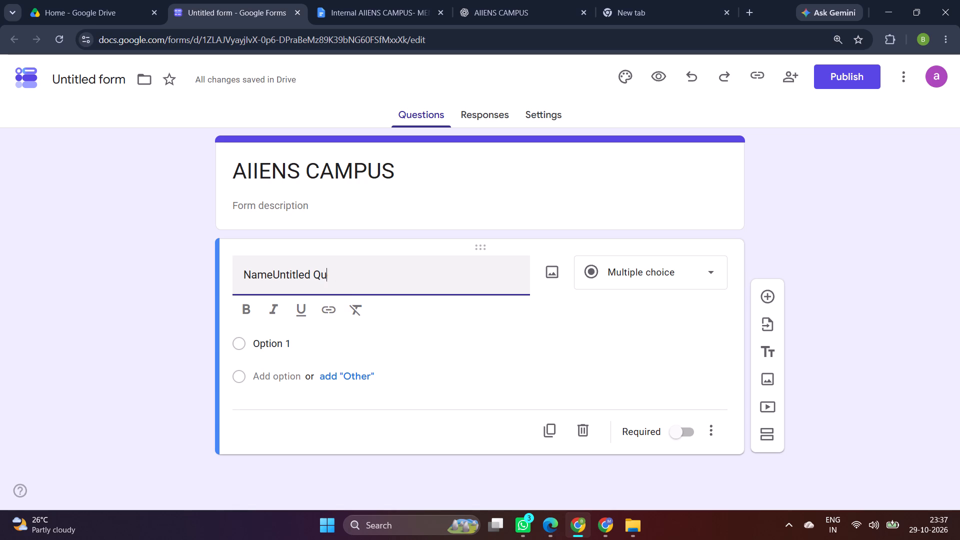
pyautogui.press('BackSpace')
pyautogui.press('BackSpace')
pyautogui.press('BackSpace')
pyautogui.press('BackSpace')
pyautogui.press('BackSpace')
pyautogui.press('BackSpace')
pyautogui.press('BackSpace')
# Make the Name question a short answer and mark it as required.
pyautogui.click(634, 283)
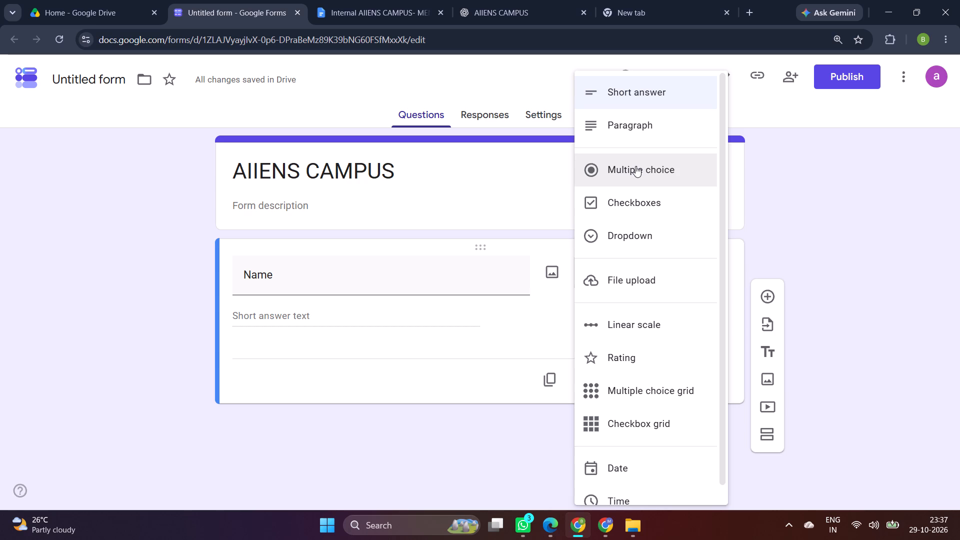
pyautogui.click(622, 89)
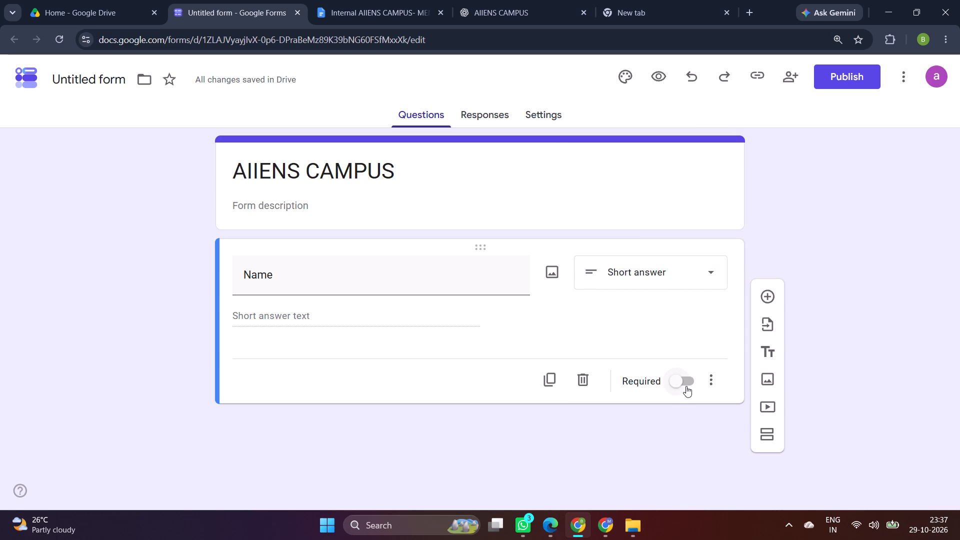
pyautogui.click(686, 386)
# Add a second question titled Email as a required short answer.
pyautogui.click(761, 297)
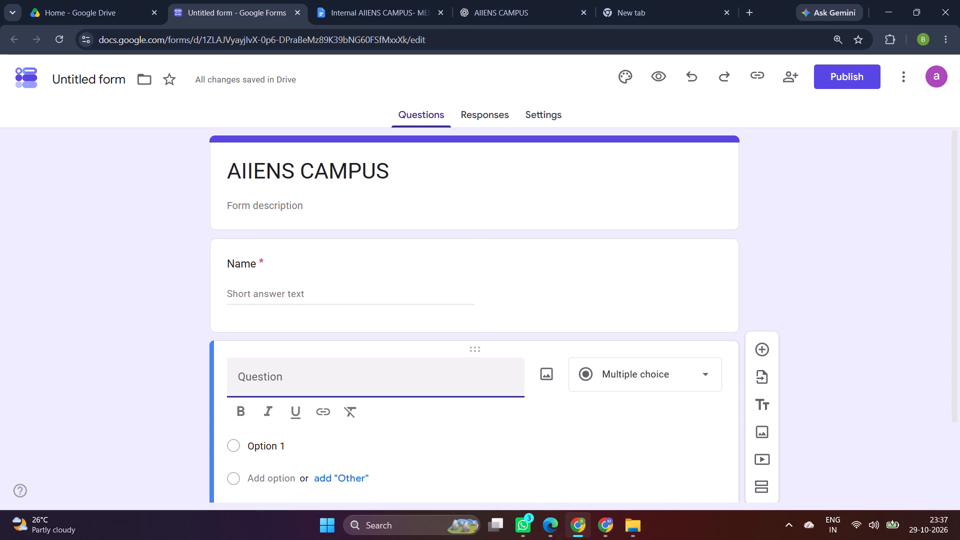
pyautogui.write('Email')
pyautogui.click(650, 384)
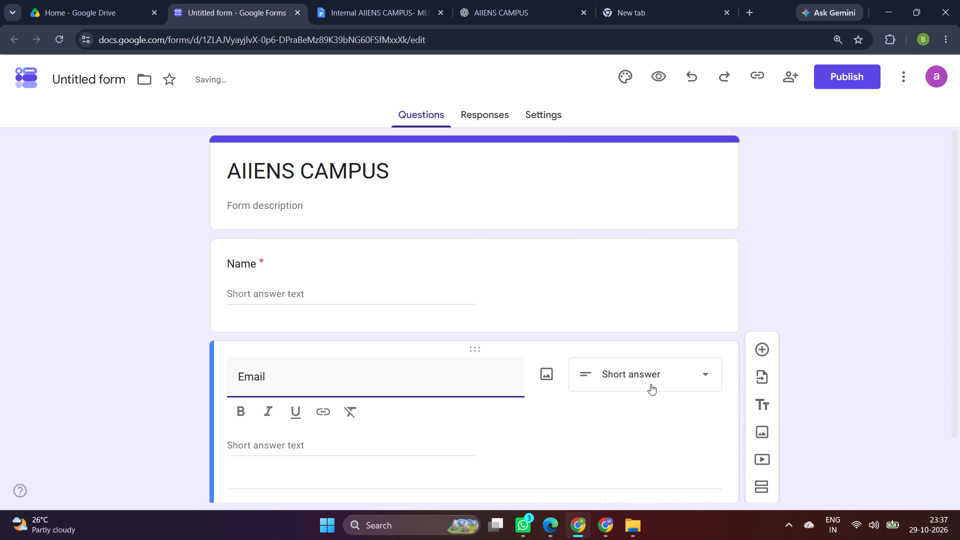
pyautogui.click(638, 85)
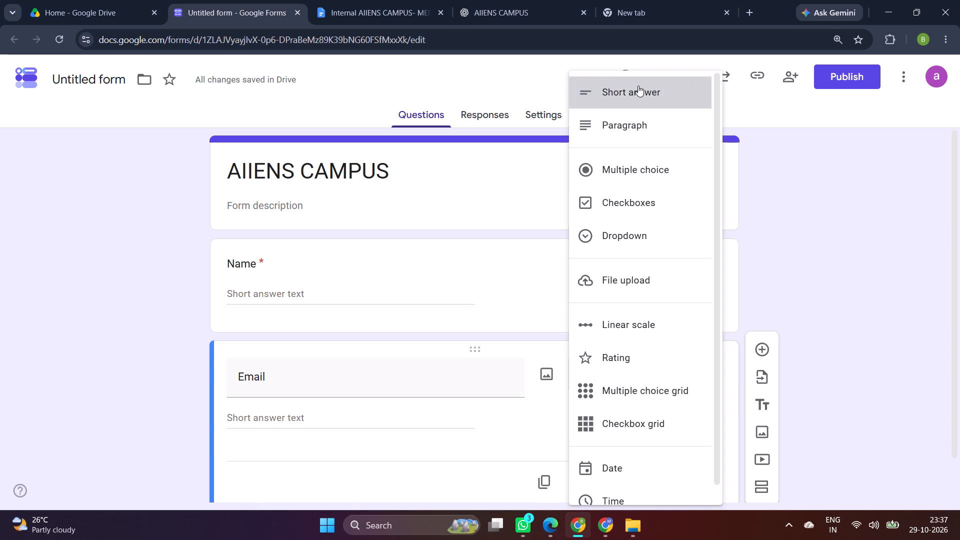
pyautogui.scroll(-1, 665, 428)
pyautogui.click(689, 439)
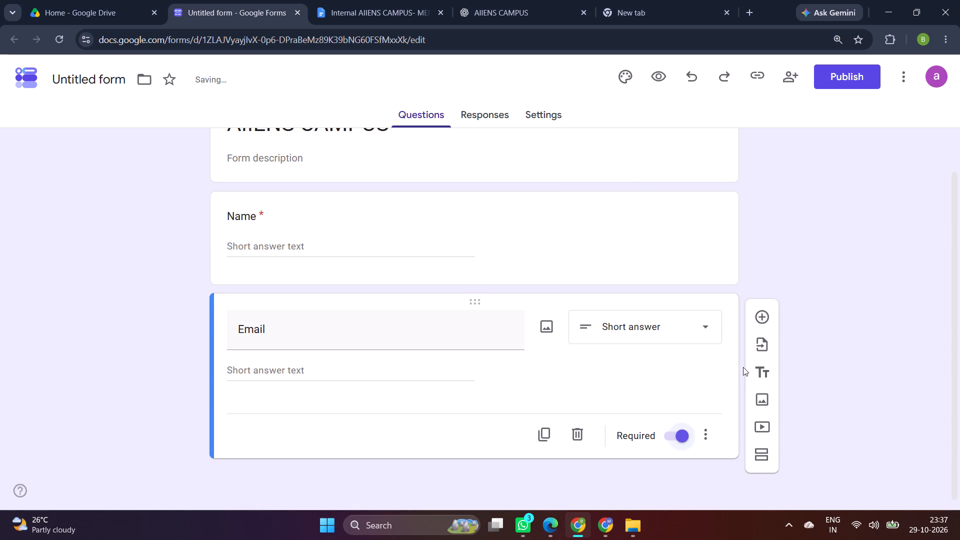
# Add a third question titled Domain as a required short answer.
pyautogui.click(757, 311)
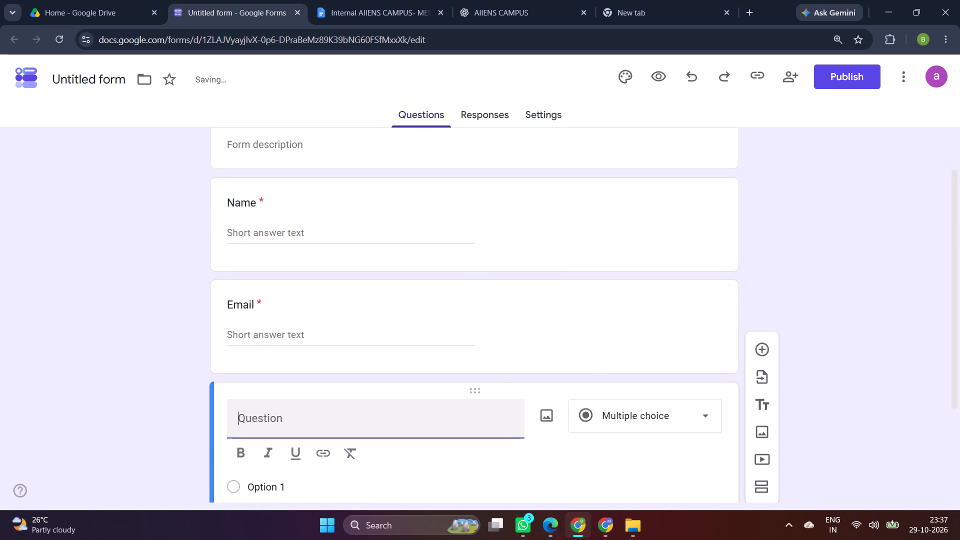
pyautogui.write('Dm')
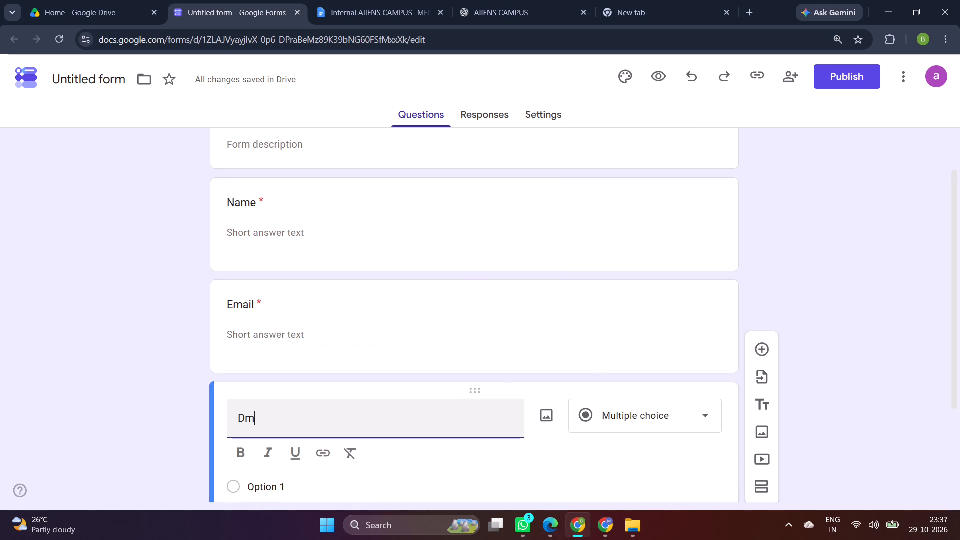
pyautogui.press('BackSpace')
pyautogui.write('omain')
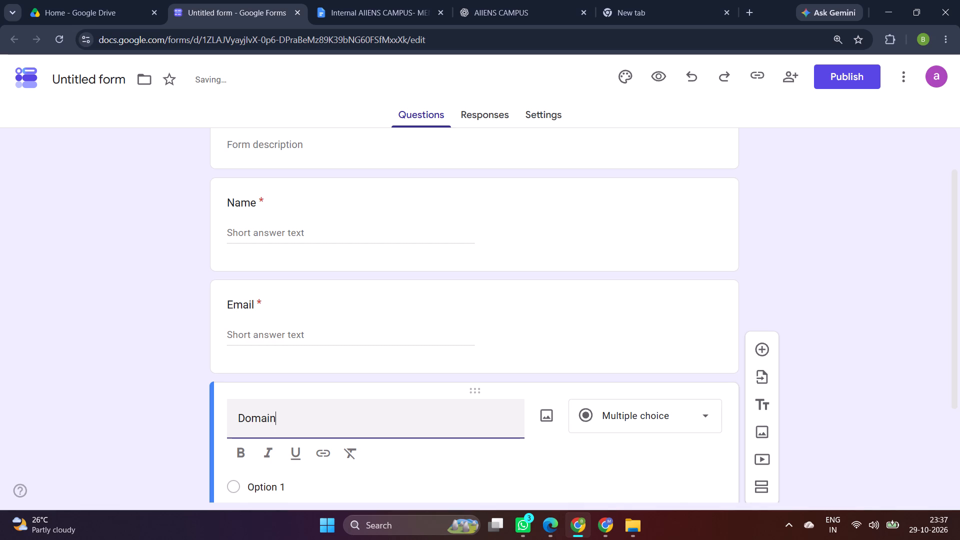
pyautogui.scroll(-1, 600, 409)
pyautogui.click(618, 320)
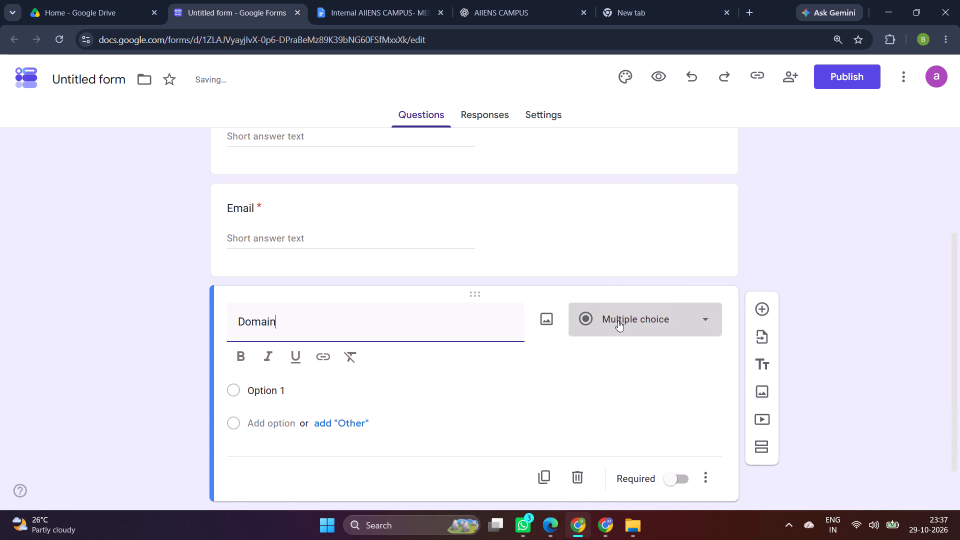
pyautogui.click(629, 93)
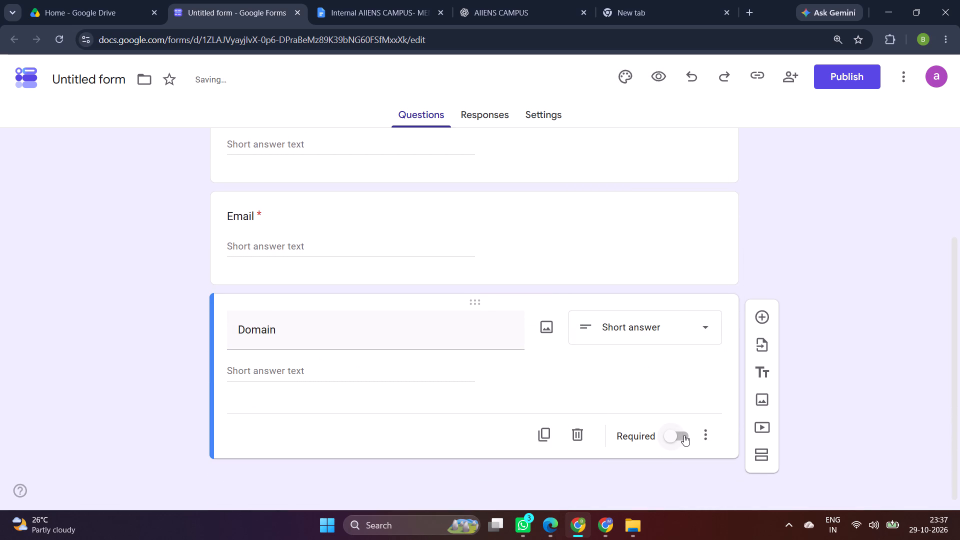
pyautogui.click(684, 435)
pyautogui.scroll(-2, 684, 435)
# Add a fourth question titled Linkedin URL as a required short answer.
pyautogui.click(763, 319)
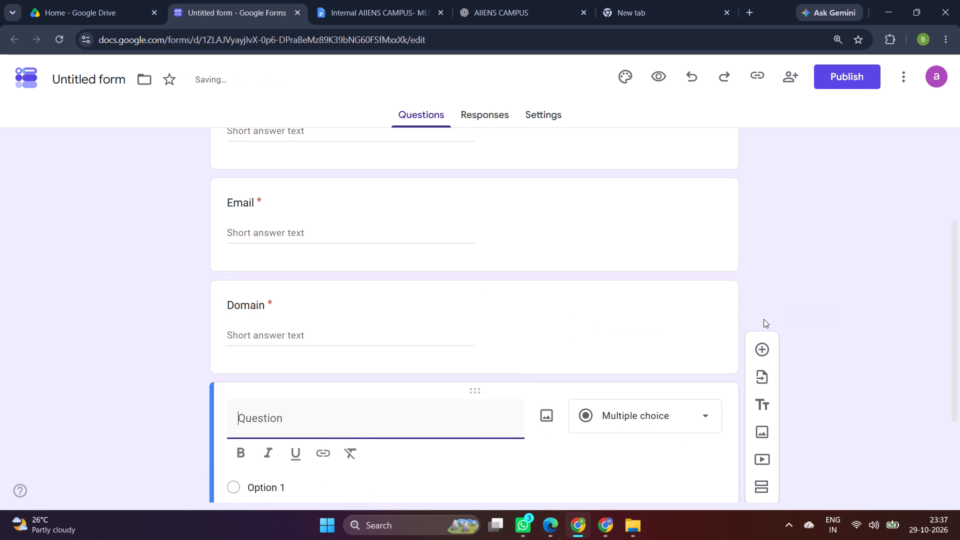
pyautogui.write('Lin')
pyautogui.write('kedin URL')
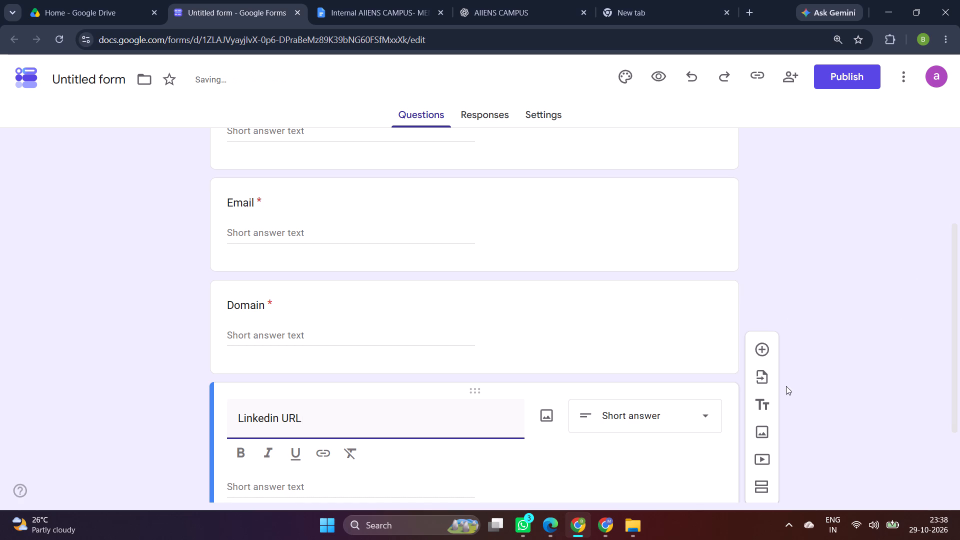
pyautogui.click(660, 408)
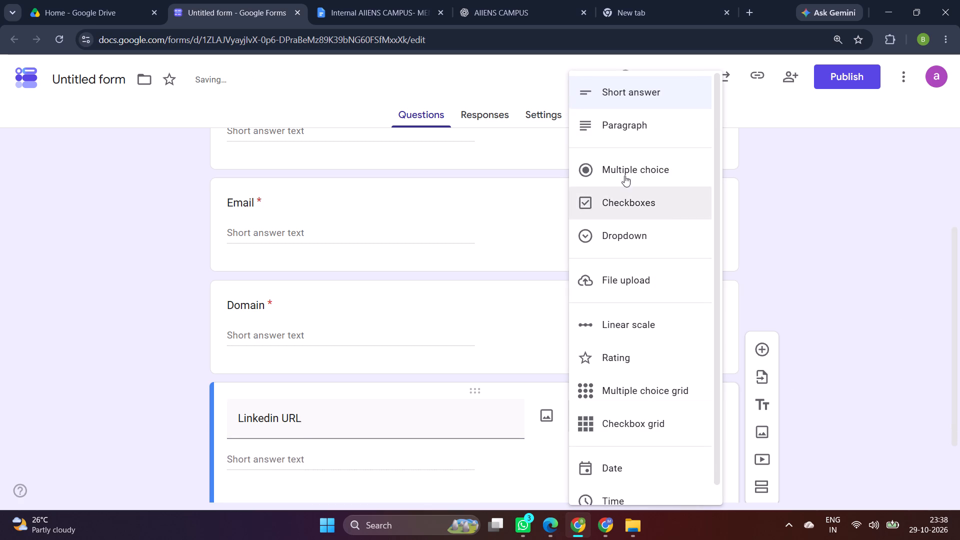
pyautogui.scroll(-2, 627, 110)
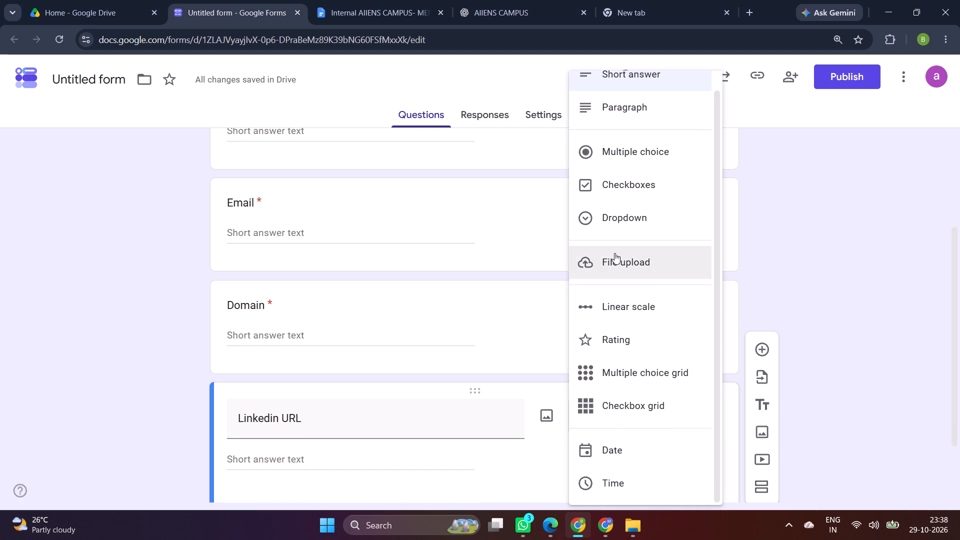
pyautogui.scroll(1, 644, 148)
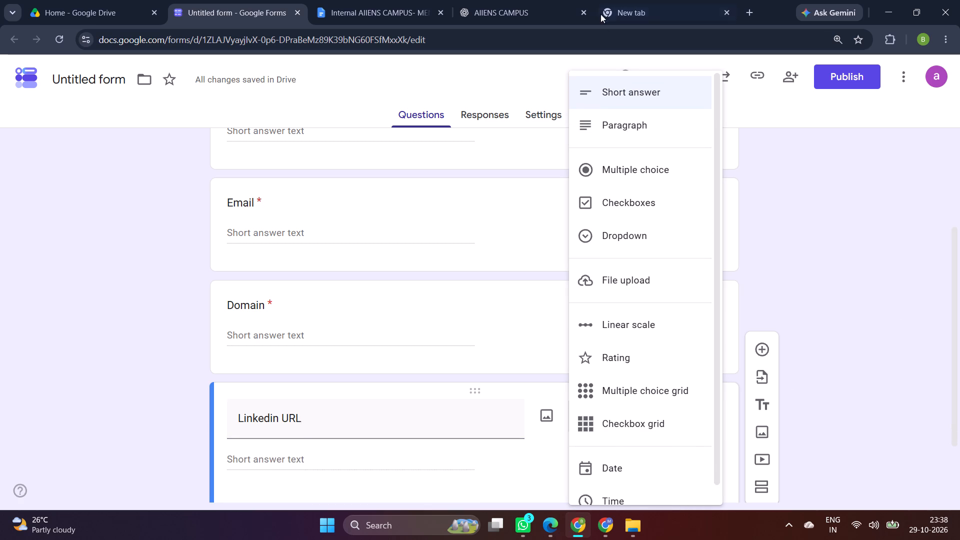
pyautogui.click(621, 111)
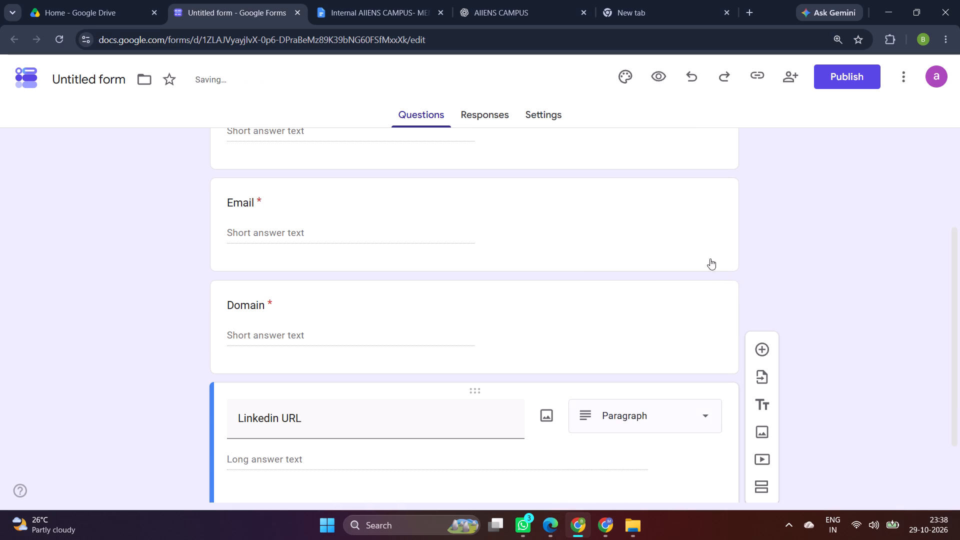
pyautogui.scroll(-2, 643, 351)
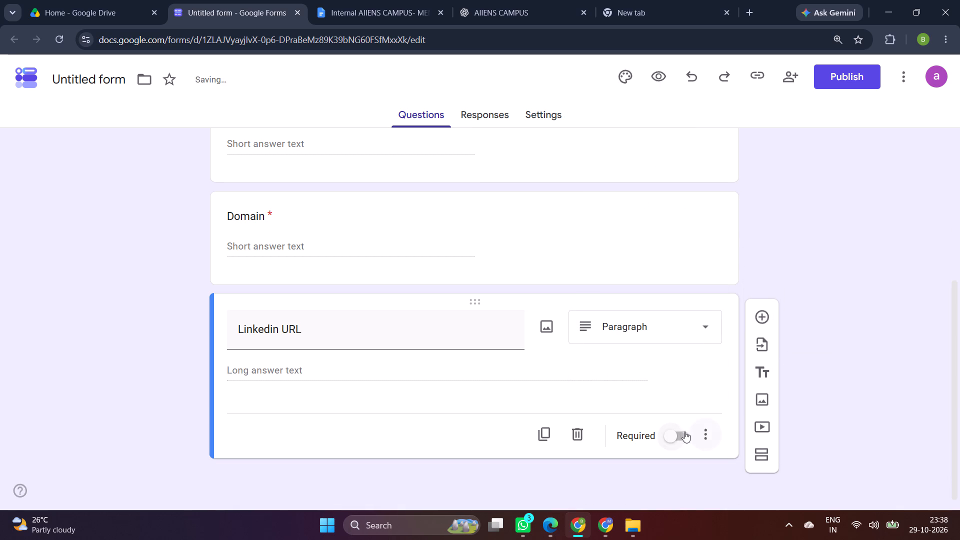
pyautogui.click(651, 336)
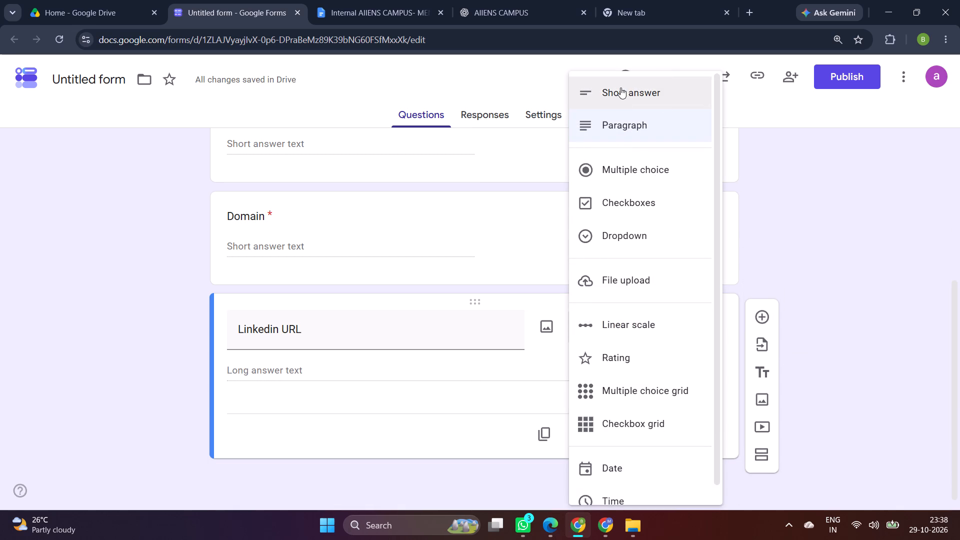
pyautogui.click(620, 87)
pyautogui.click(677, 429)
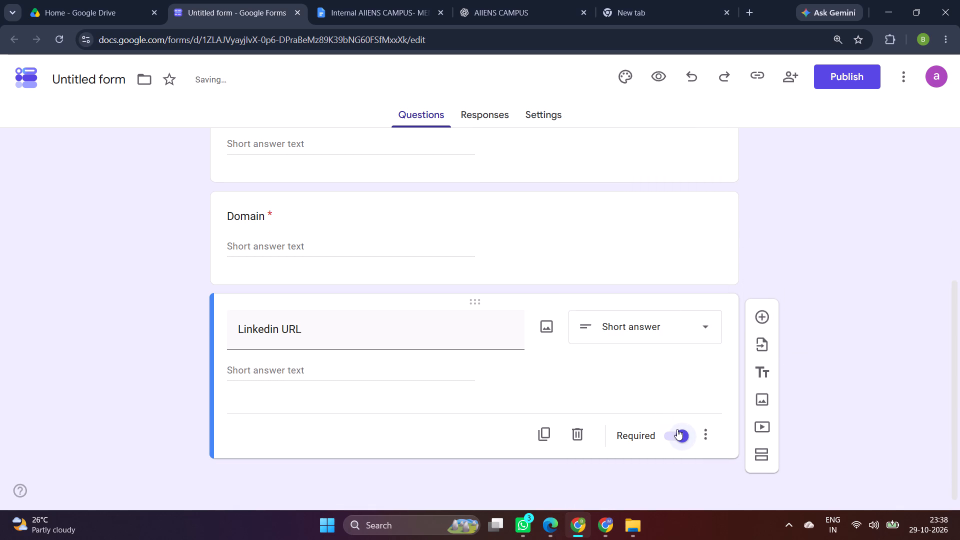
# Add a fifth question titled Resume below the Linkedin URL question.
pyautogui.click(762, 316)
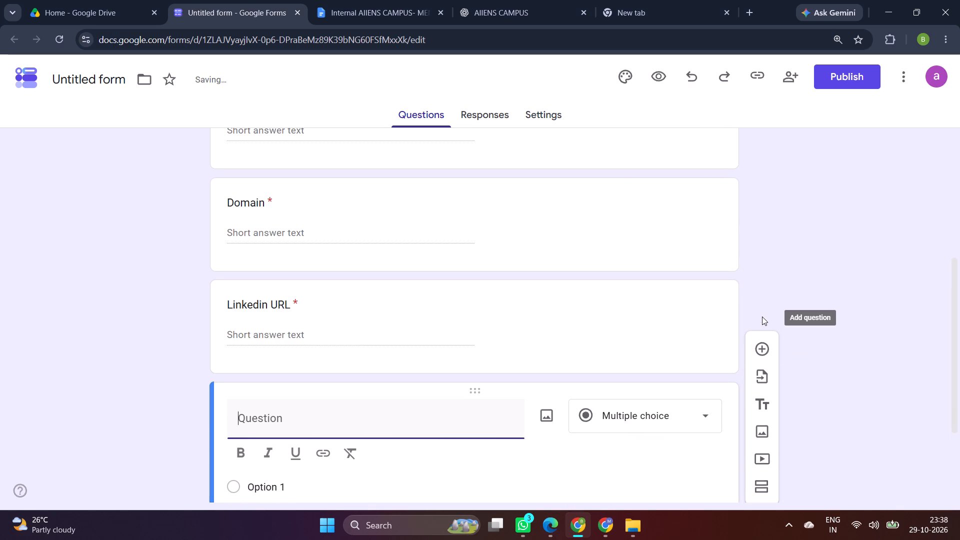
pyautogui.scroll(-2, 456, 370)
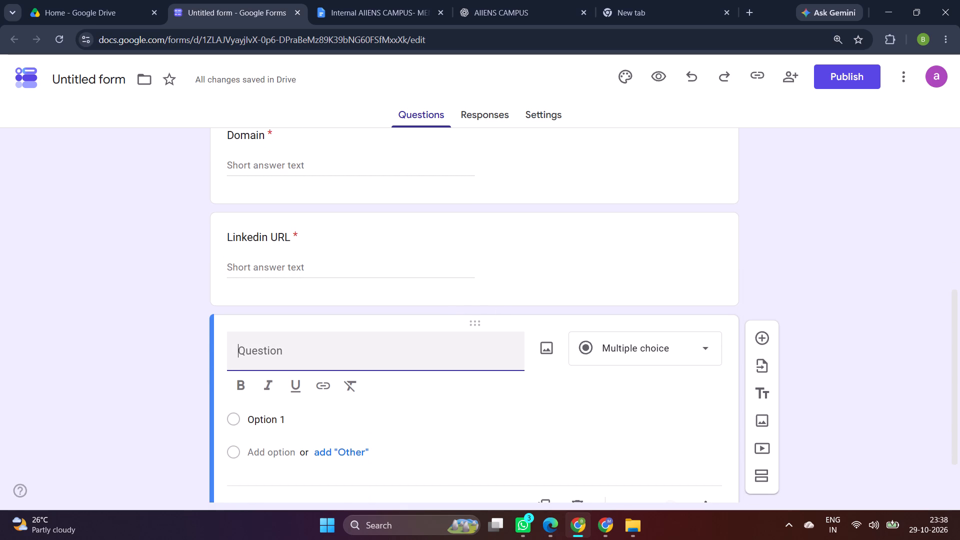
pyautogui.click(332, 362)
pyautogui.write('Resume')
pyautogui.press('space')
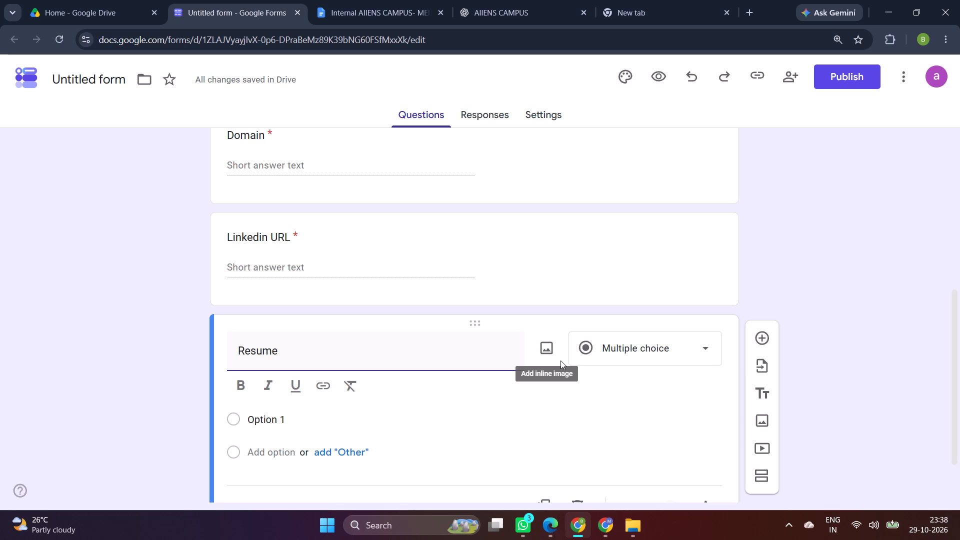
# Make the Linkedin URL question optional instead of required.
pyautogui.click(422, 239)
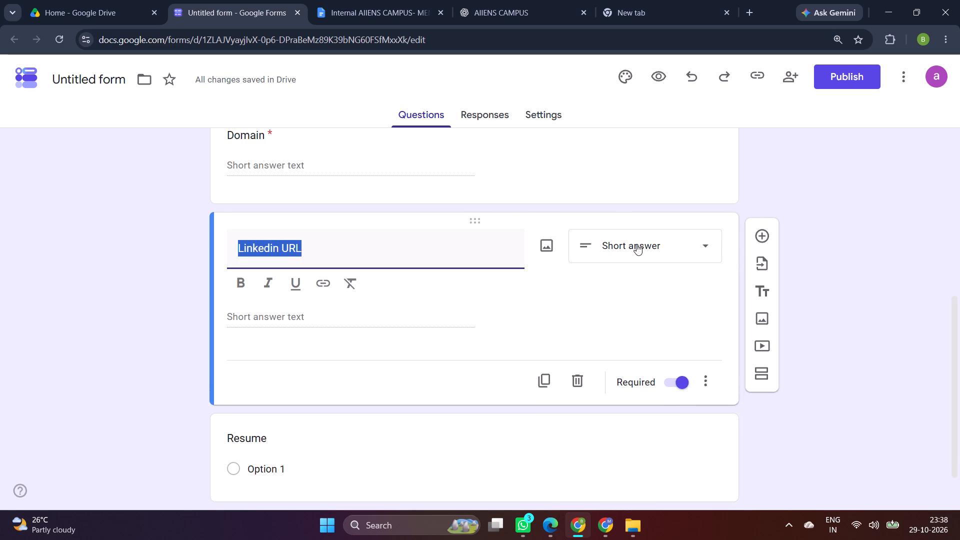
pyautogui.click(674, 379)
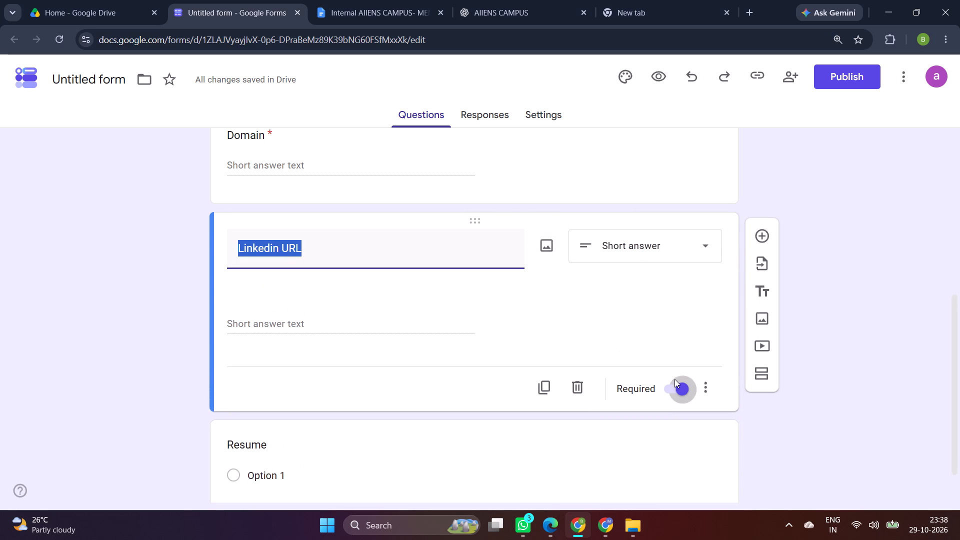
pyautogui.click(670, 356)
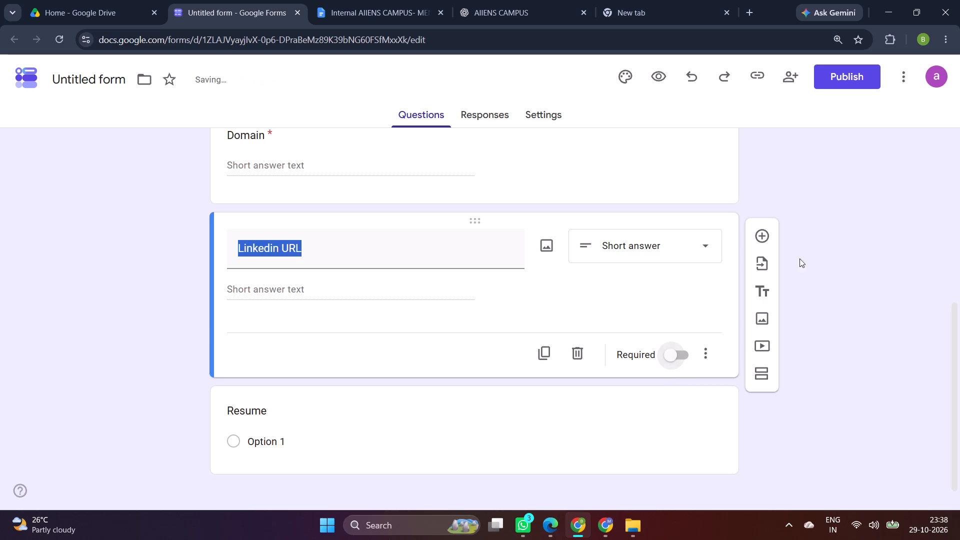
pyautogui.click(819, 235)
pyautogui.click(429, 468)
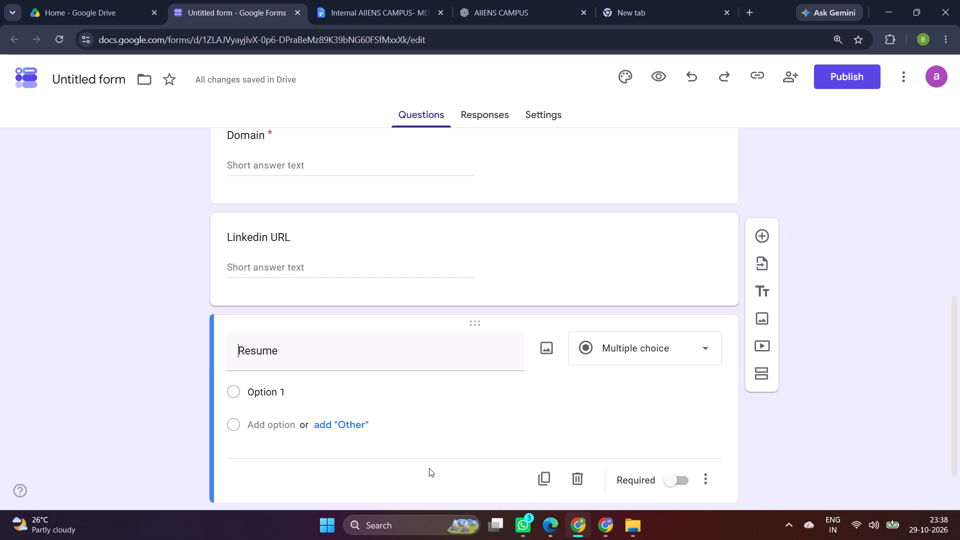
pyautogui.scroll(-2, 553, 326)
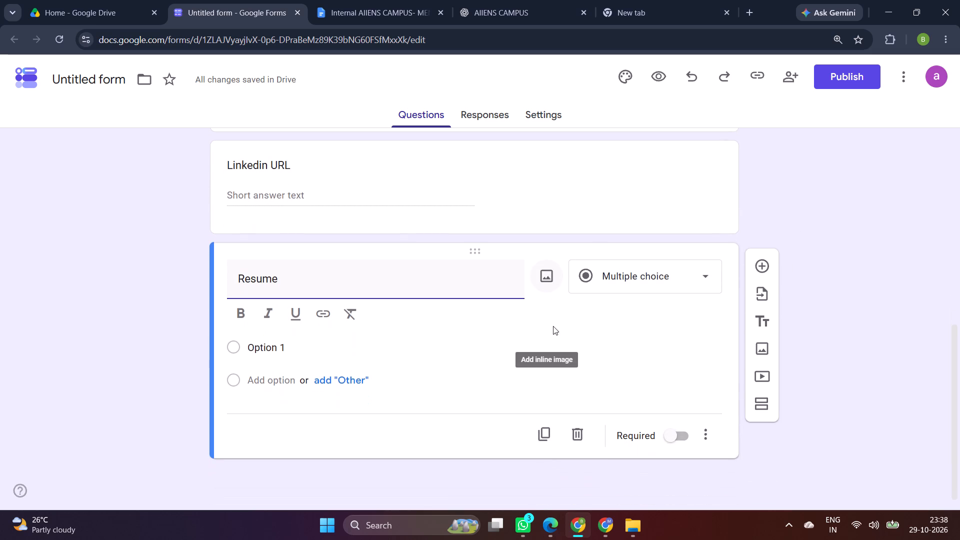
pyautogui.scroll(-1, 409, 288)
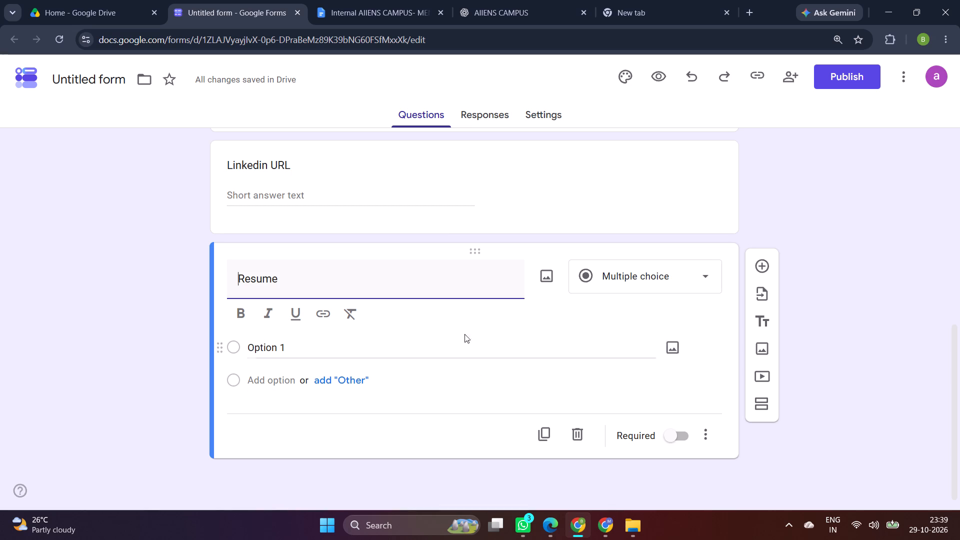
# Extend the title of the Linkedin URL question so it reads "Linkedin URL / Portfolio".
pyautogui.click(448, 182)
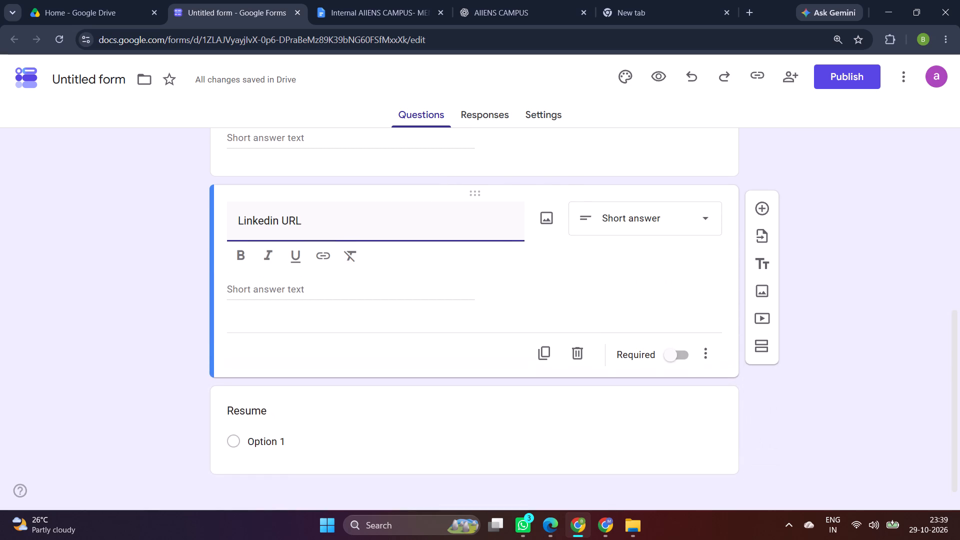
pyautogui.click(401, 216)
pyautogui.press('space')
pyautogui.write('/')
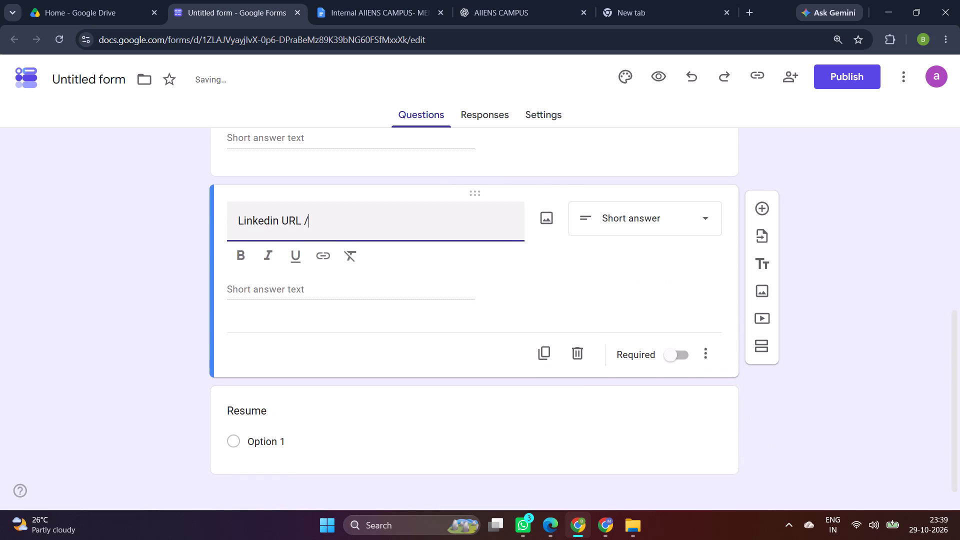
pyautogui.press('space')
pyautogui.press('BackSpace')
pyautogui.press('BackSpace')
pyautogui.write('Or')
pyautogui.press('BackSpace')
pyautogui.press('BackSpace')
pyautogui.hotkey('shift', '(')
pyautogui.press('o')
pyautogui.press('r')
pyautogui.press('BackSpace')
pyautogui.press('BackSpace')
pyautogui.press('BackSpace')
pyautogui.write('/ Pot')
pyautogui.press('BackSpace')
pyautogui.write('rtfolo')
pyautogui.press('BackSpace')
pyautogui.write('io')
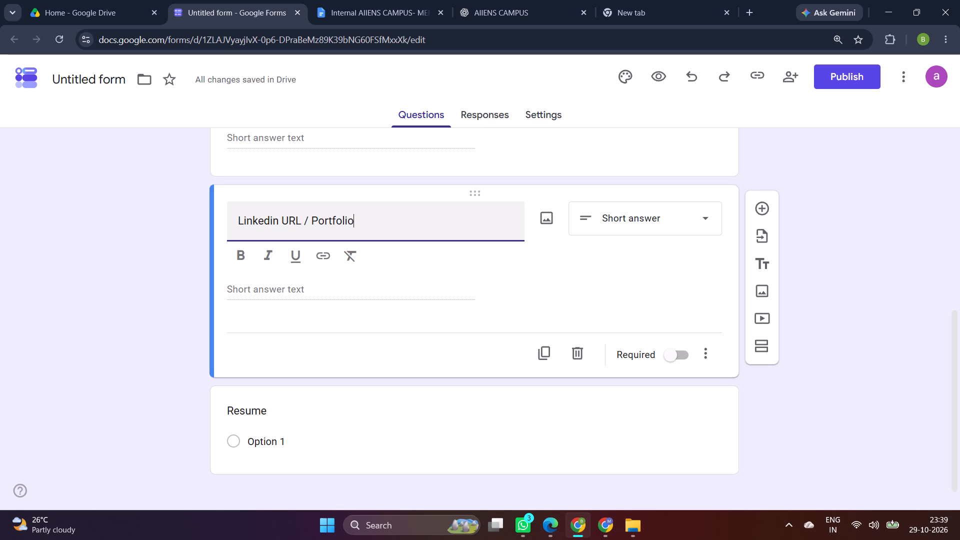
# Search Google for "portfolio website" in the empty browser tab.
pyautogui.click(681, 4)
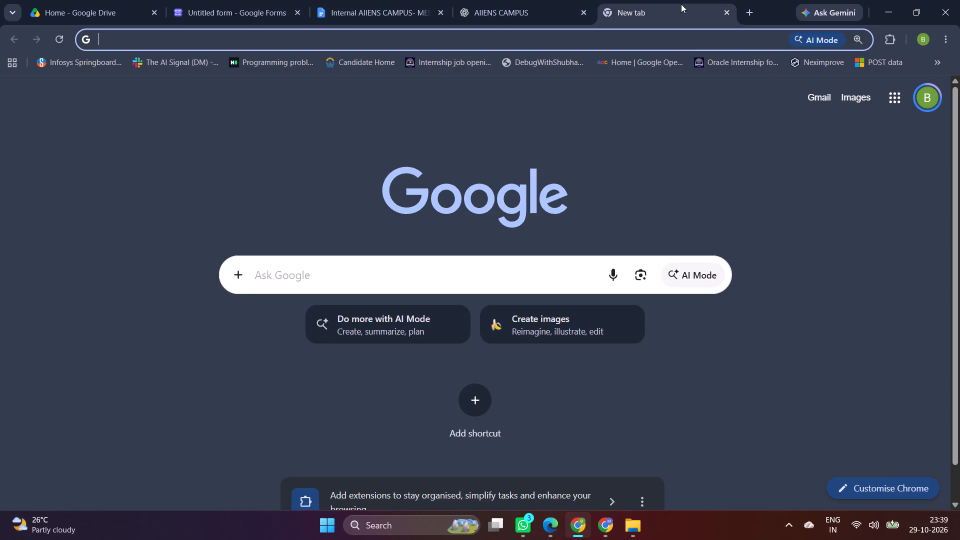
pyautogui.press('p')
pyautogui.write('ortfol')
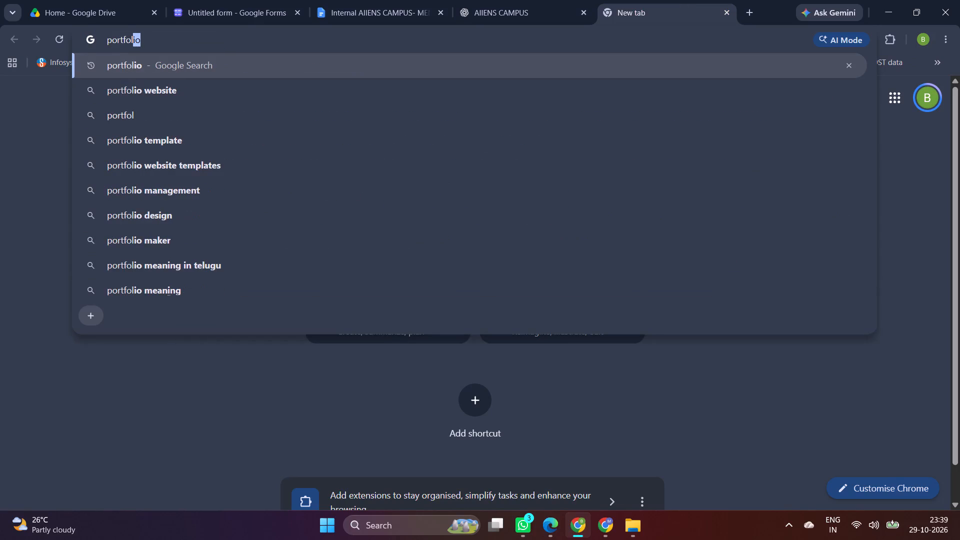
pyautogui.press('Down')
pyautogui.press('Down')
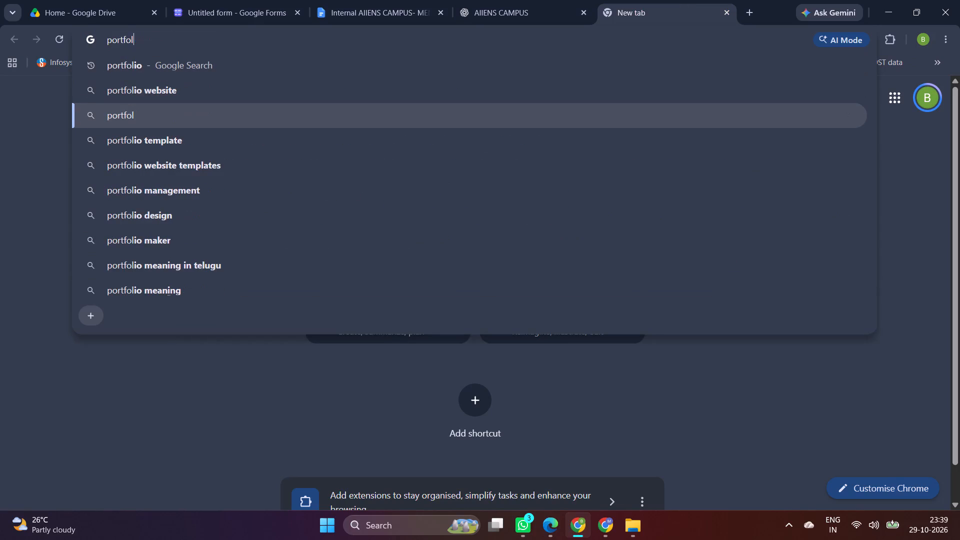
pyautogui.press('Down')
pyautogui.press('Up')
pyautogui.press('Up')
pyautogui.press('Up')
pyautogui.press('Down')
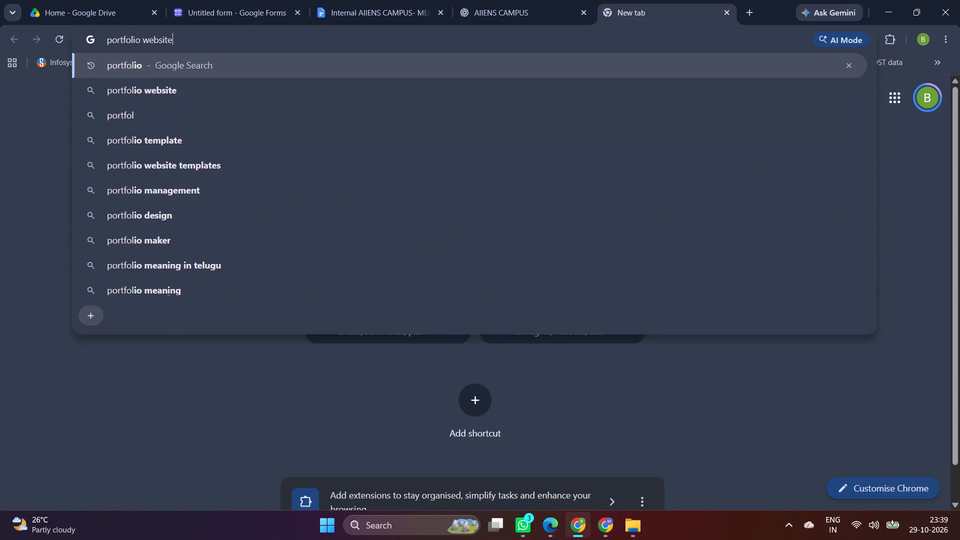
pyautogui.press('Return')
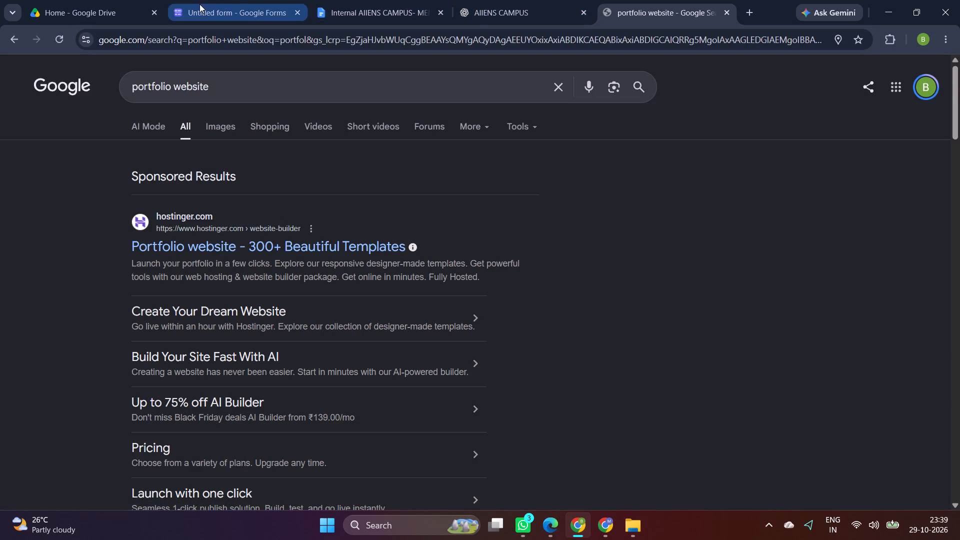
# Return to the form and change the Resume question to a File upload, allowing respondents to upload files to Drive.
pyautogui.click(221, 13)
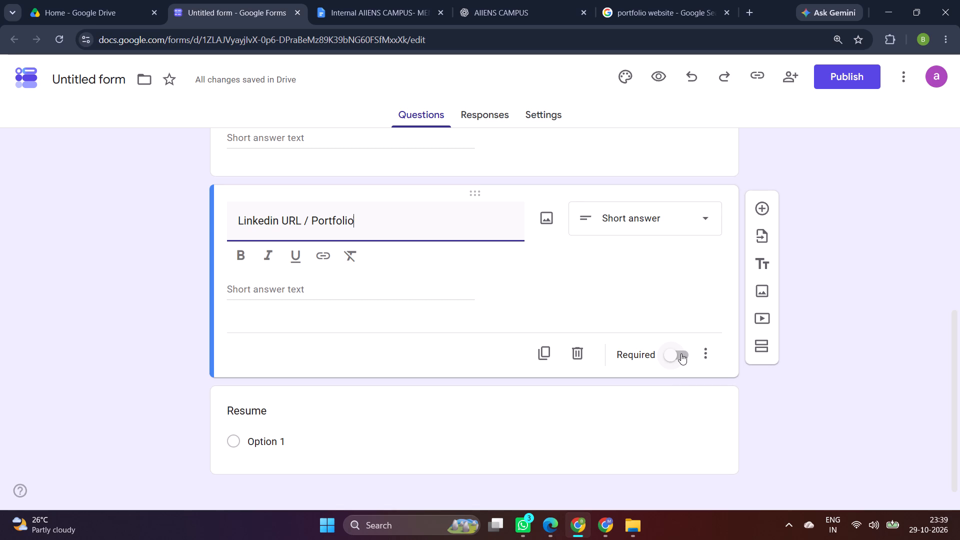
pyautogui.click(585, 412)
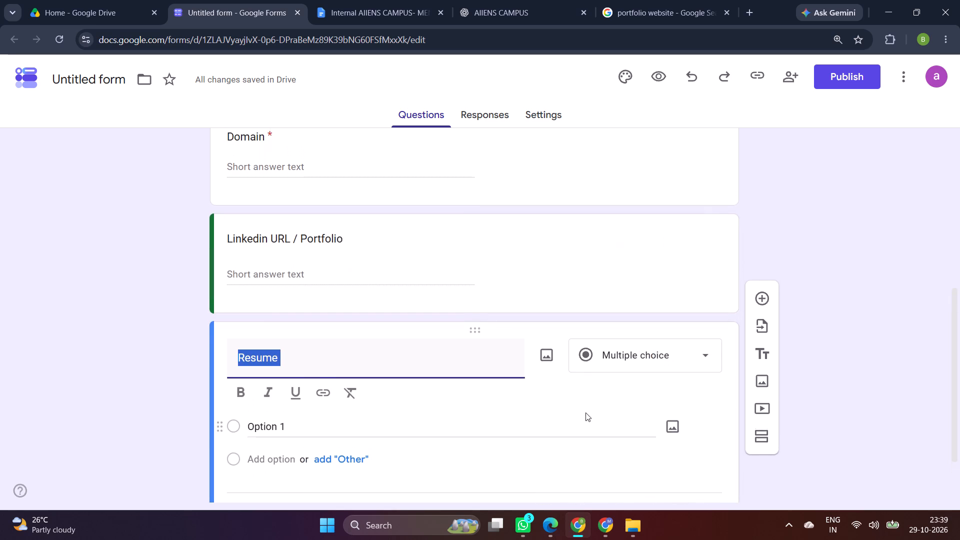
pyautogui.click(582, 359)
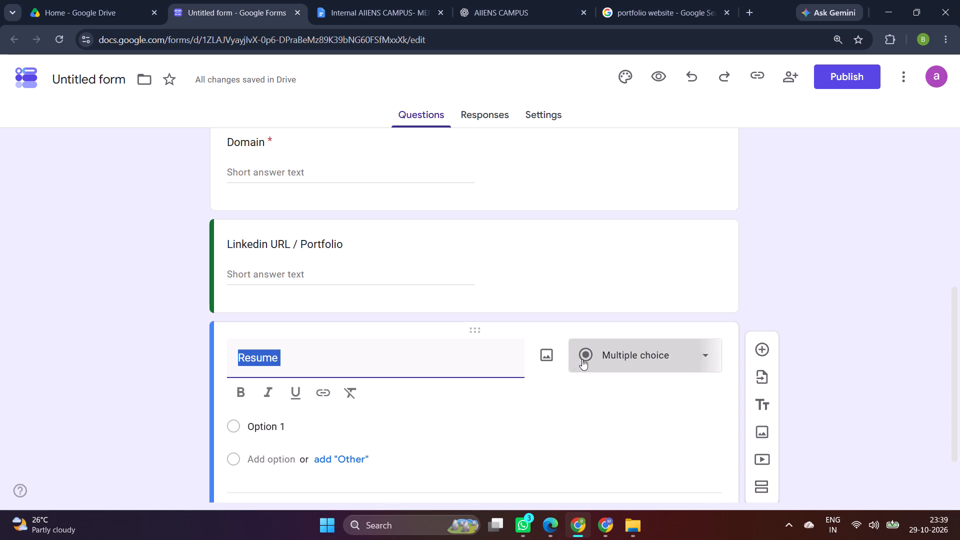
pyautogui.click(636, 279)
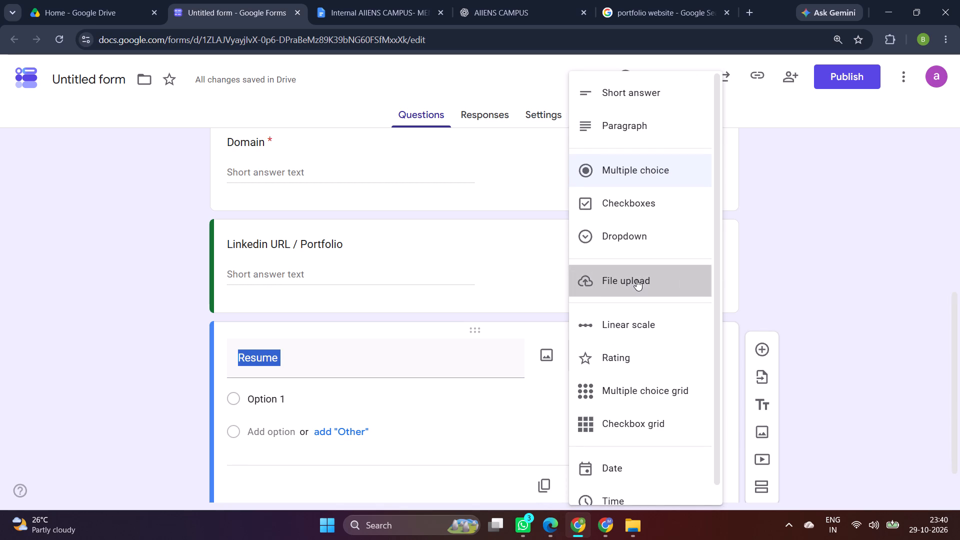
pyautogui.scroll(-1, 448, 294)
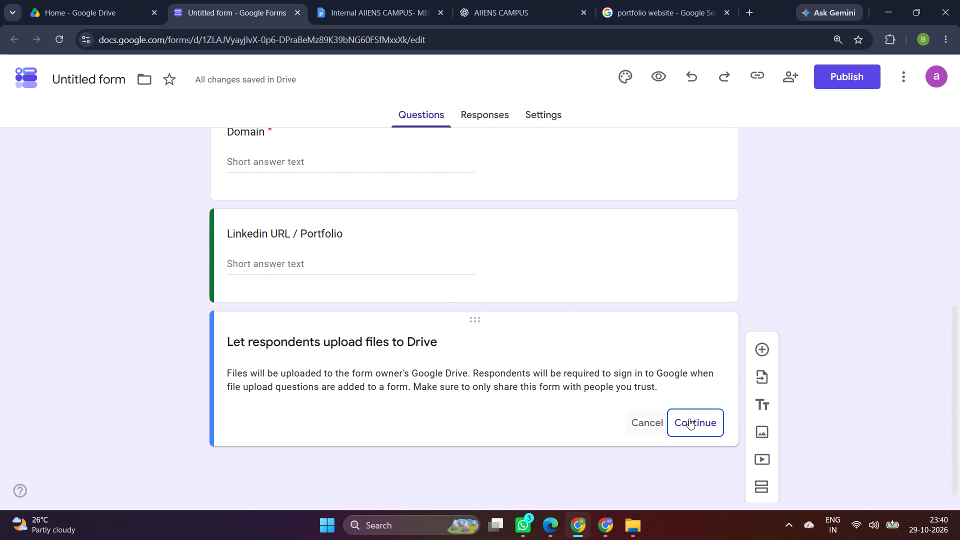
pyautogui.click(689, 418)
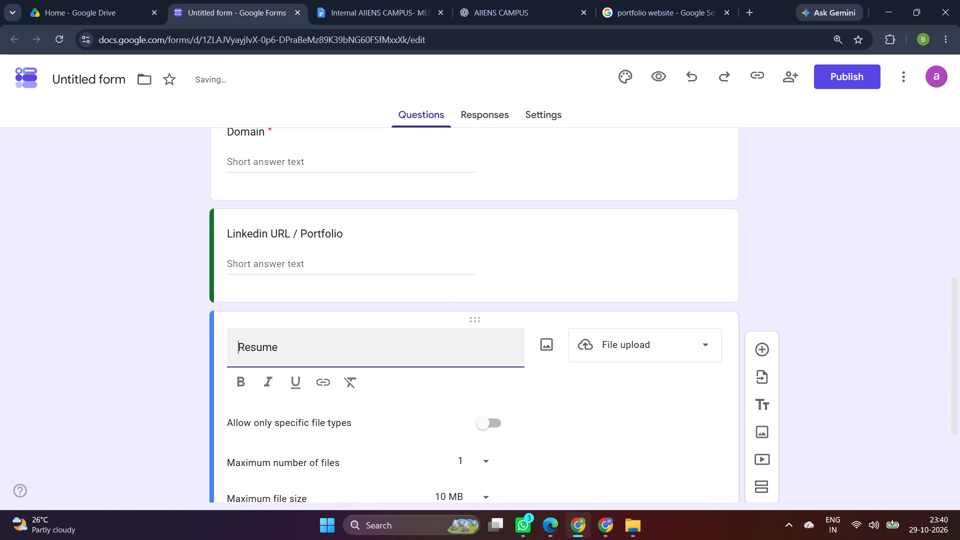
# Restrict the Resume upload to specific file types, allowing only Document and PDF.
pyautogui.scroll(-2, 377, 366)
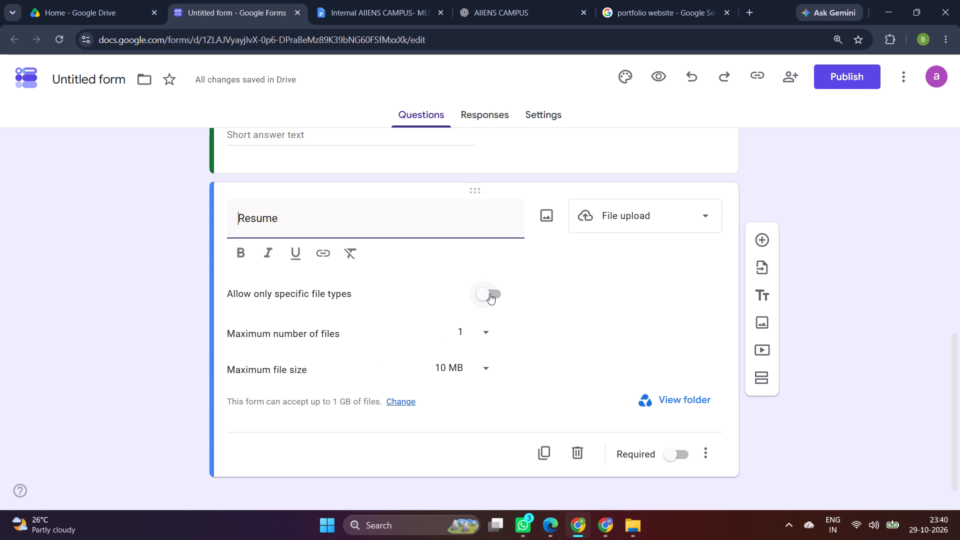
pyautogui.click(489, 293)
pyautogui.click(501, 276)
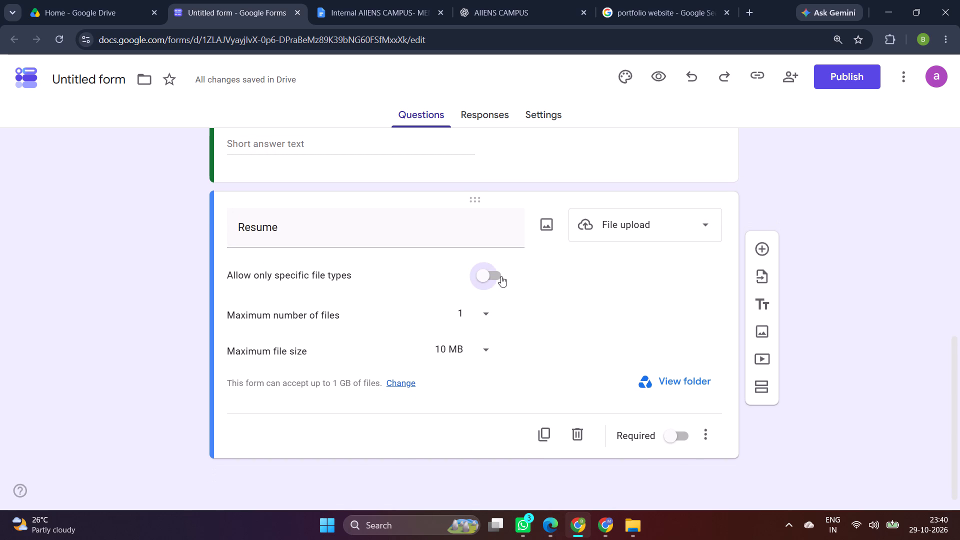
pyautogui.click(238, 349)
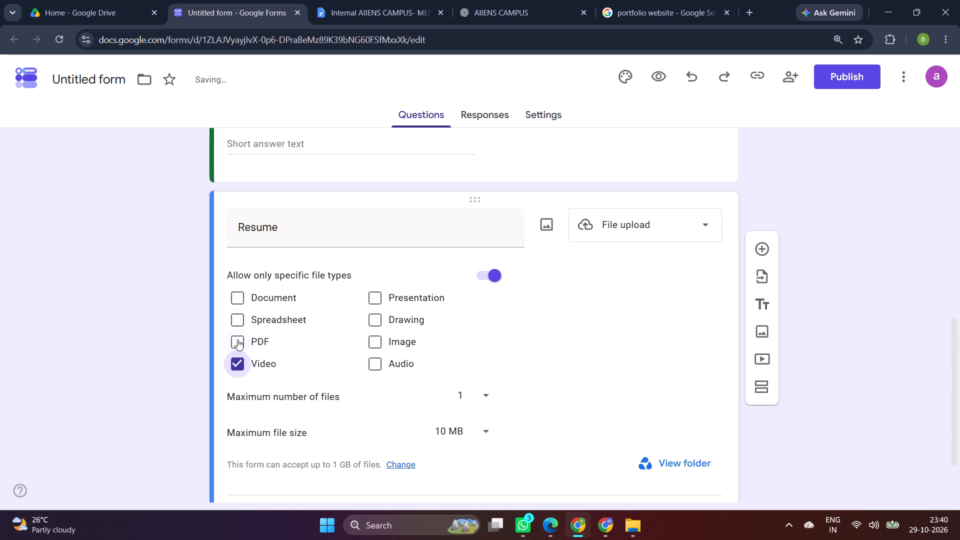
pyautogui.click(237, 337)
pyautogui.click(237, 363)
pyautogui.click(244, 298)
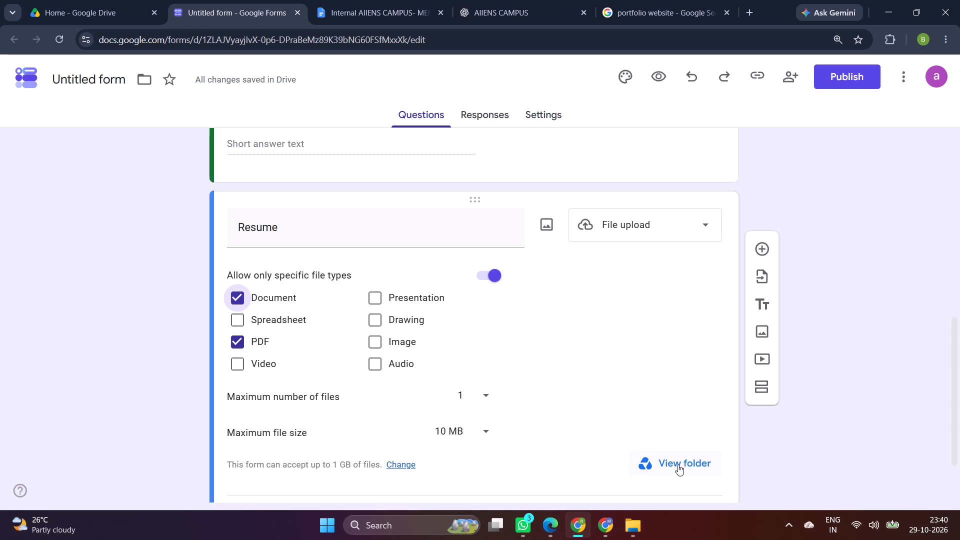
# Make the Resume question required.
pyautogui.scroll(-3, 678, 464)
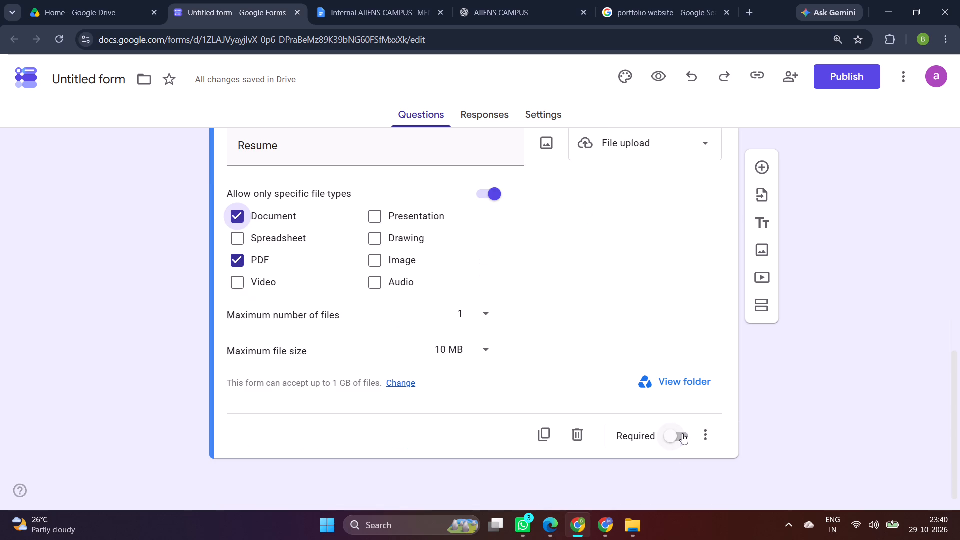
pyautogui.click(682, 433)
# Add a new blank question below the Resume question.
pyautogui.click(765, 170)
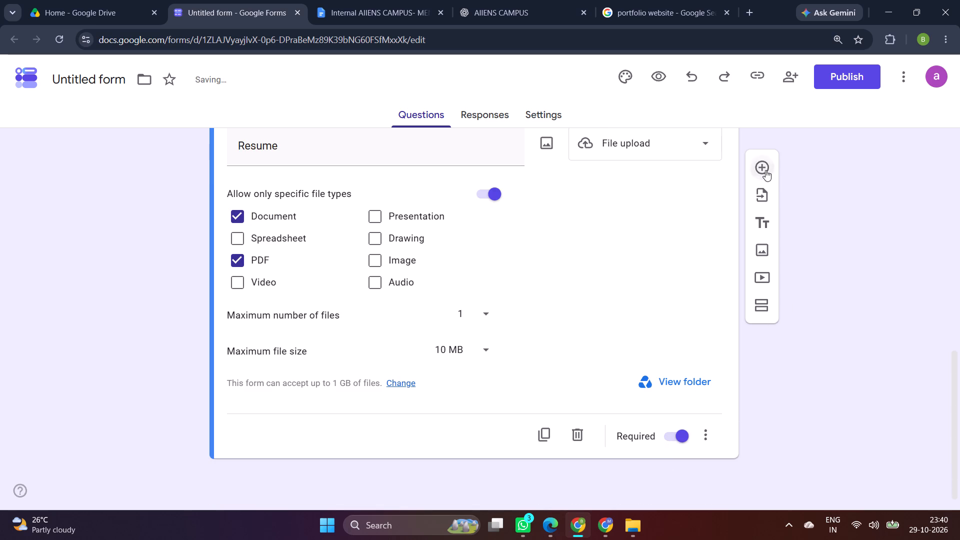
# Copy the title of the "Linkedin URL / Portfolio" question above Resume and delete that question.
pyautogui.scroll(3, 370, 261)
pyautogui.click(311, 264)
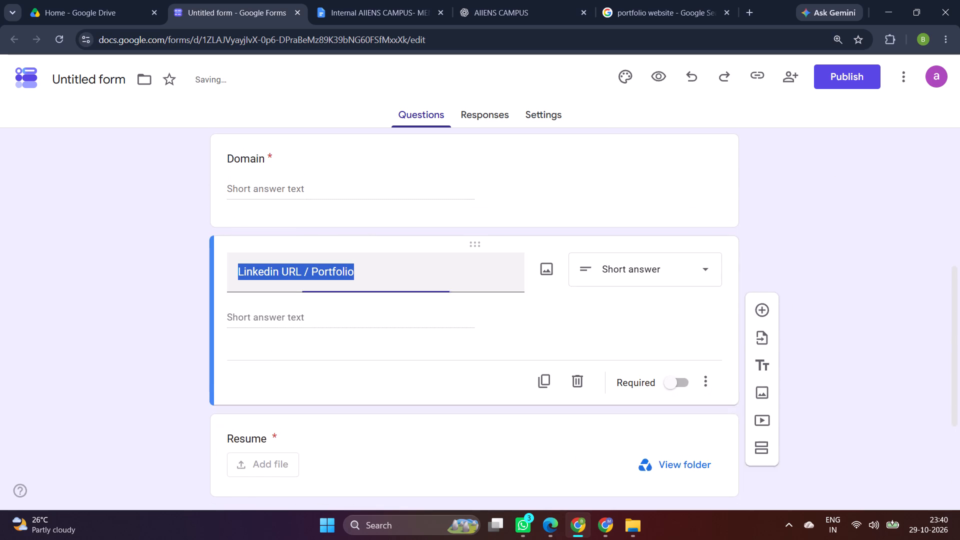
pyautogui.hotkey('ctrl', 'c')
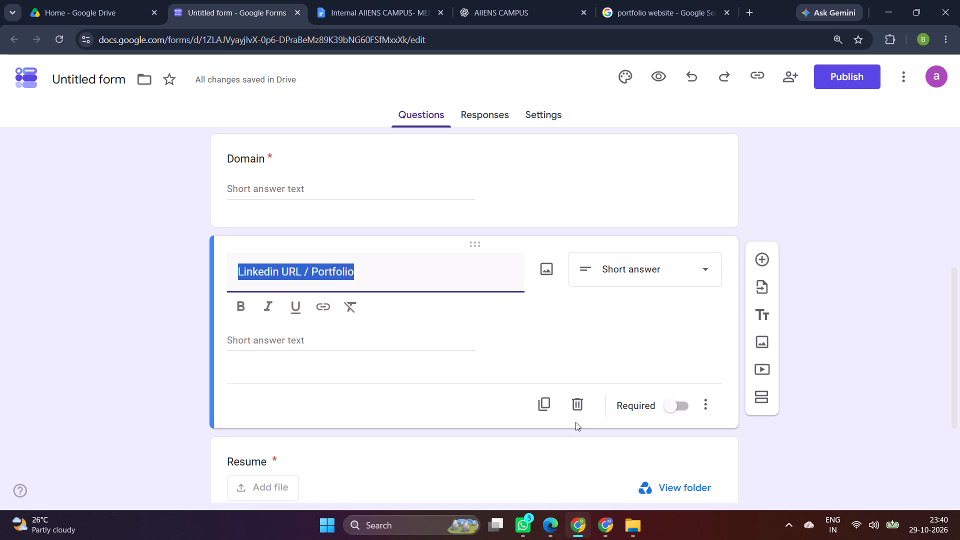
pyautogui.click(576, 411)
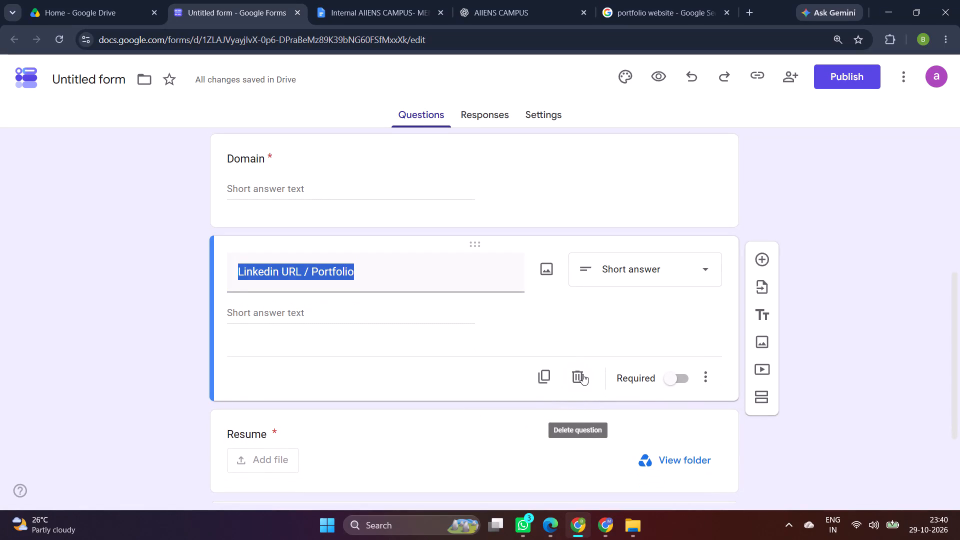
pyautogui.click(580, 376)
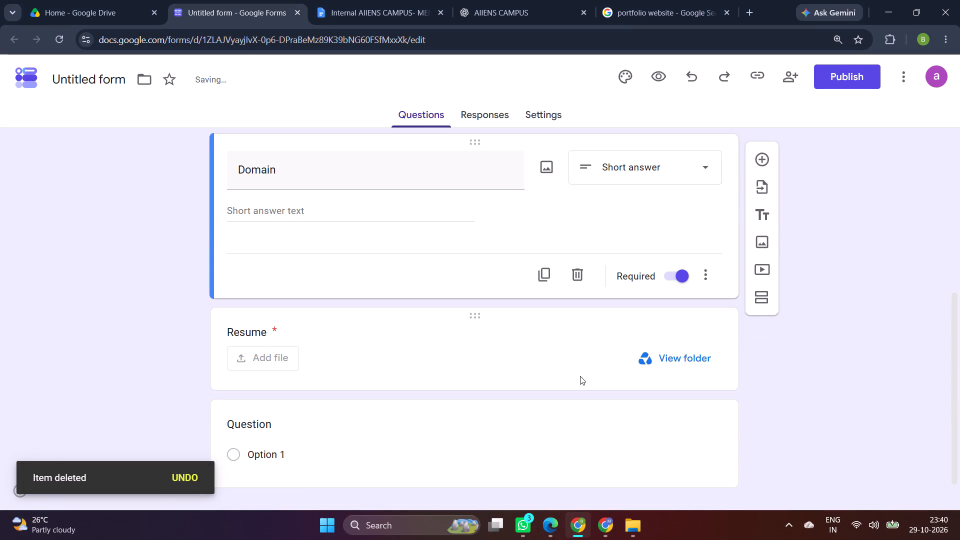
# Paste the copied title "Linkedin URL / Portfolio" into the blank question below Resume.
pyautogui.scroll(-2, 580, 376)
pyautogui.scroll(5, 646, 358)
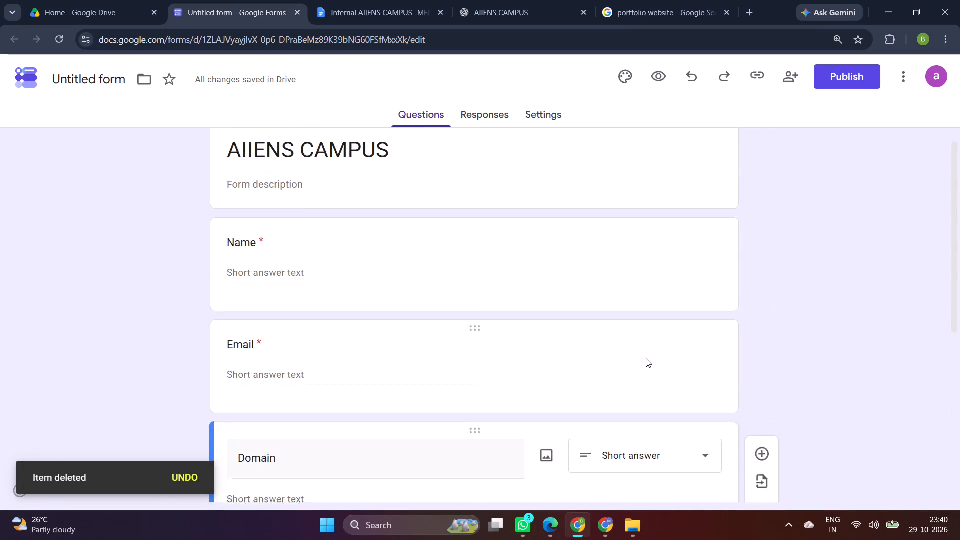
pyautogui.scroll(-5, 646, 358)
pyautogui.click(348, 400)
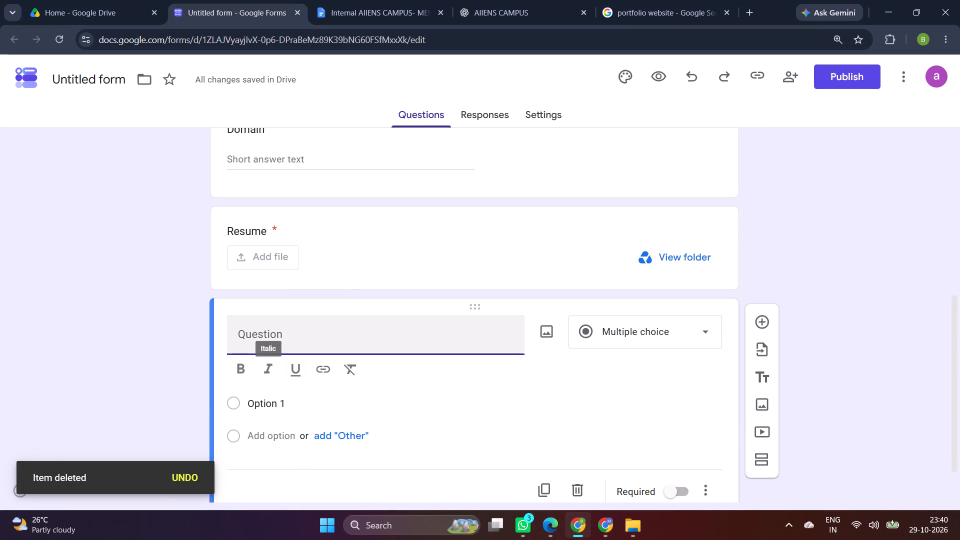
pyautogui.hotkey('ctrl', 'v')
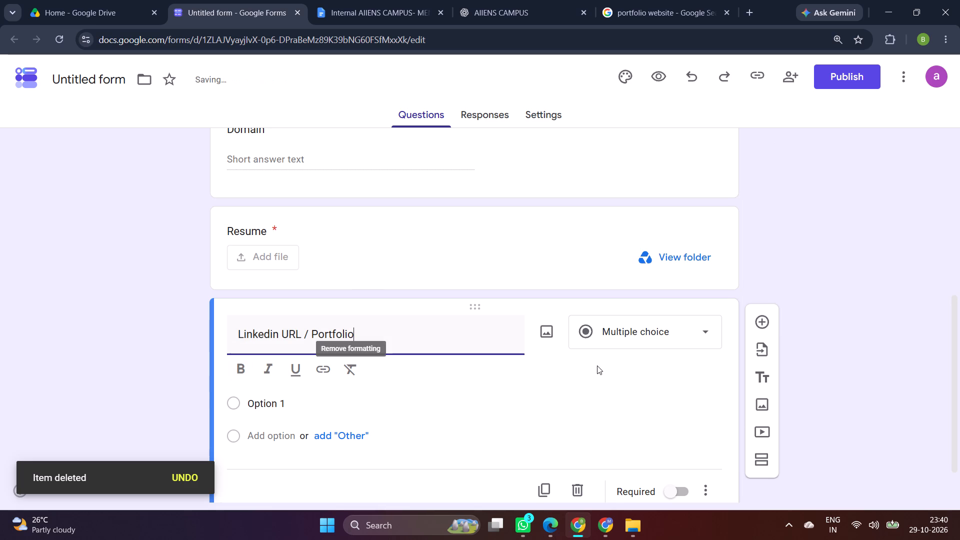
# Change the "Linkedin URL / Portfolio" question from multiple choice to the Short answer type.
pyautogui.click(619, 340)
pyautogui.click(642, 93)
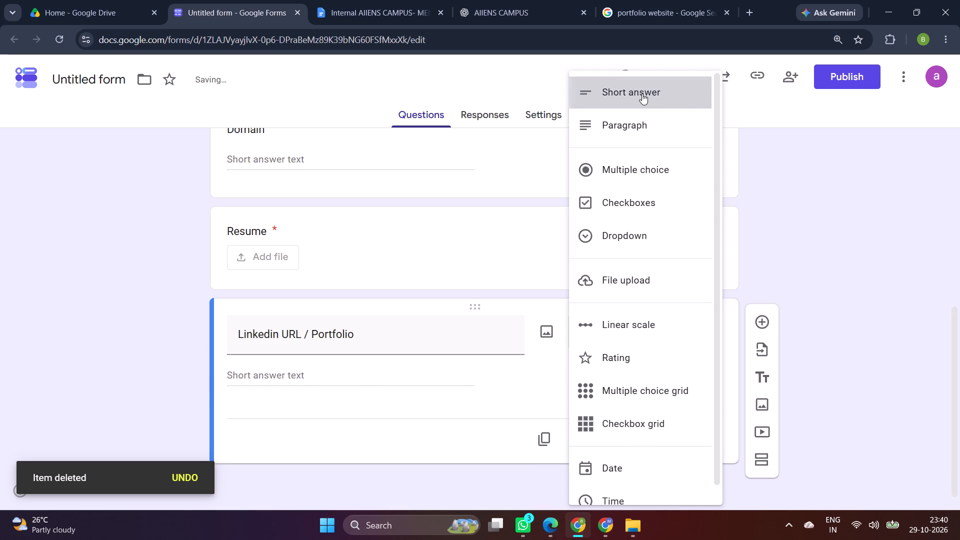
pyautogui.click(810, 264)
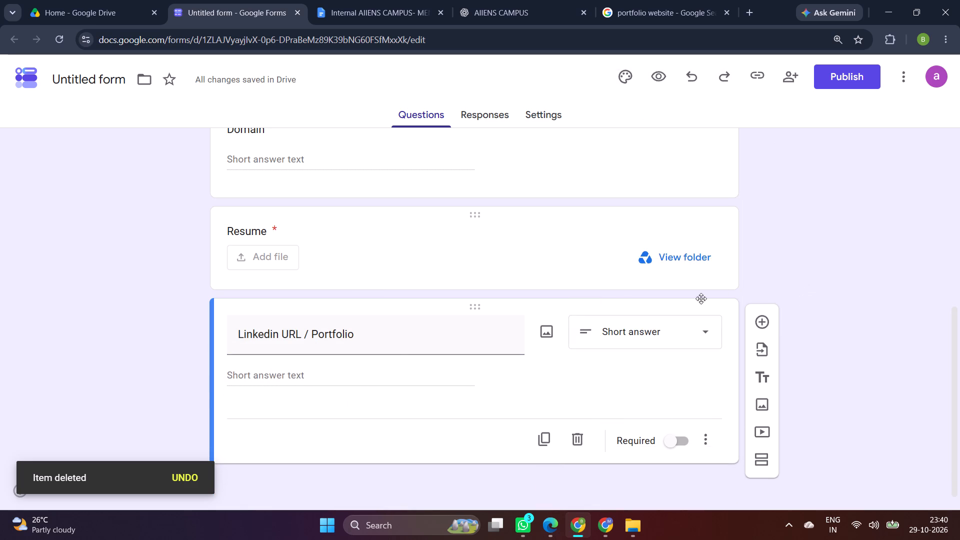
pyautogui.click(120, 411)
pyautogui.click(495, 482)
# Review the form's responder access and publish the AIIENS CAMPUS form for anyone with the link.
pyautogui.scroll(7, 521, 297)
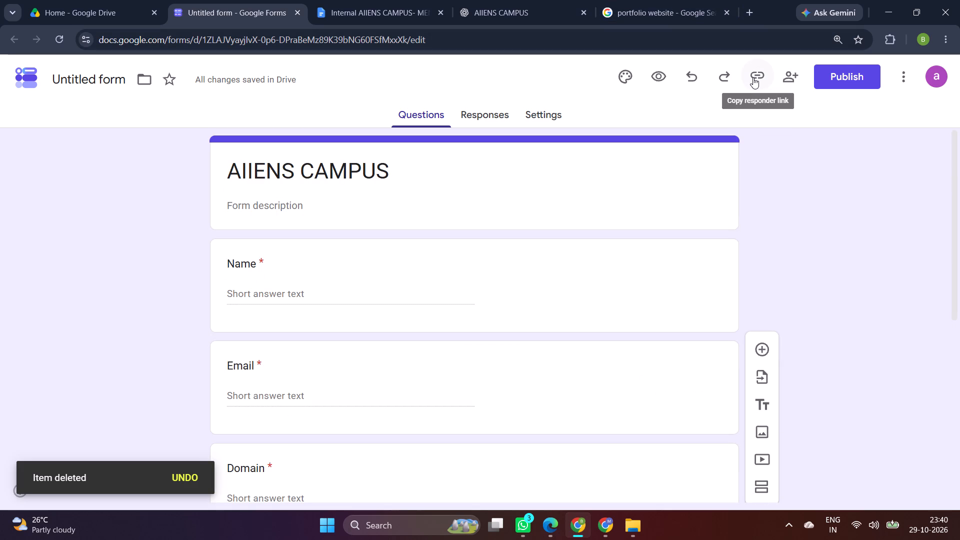
pyautogui.click(849, 78)
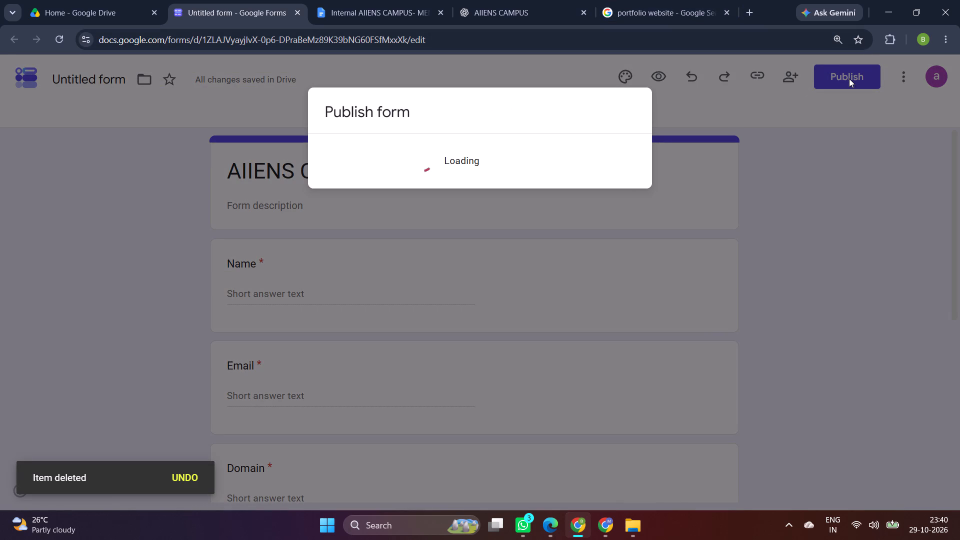
pyautogui.click(623, 182)
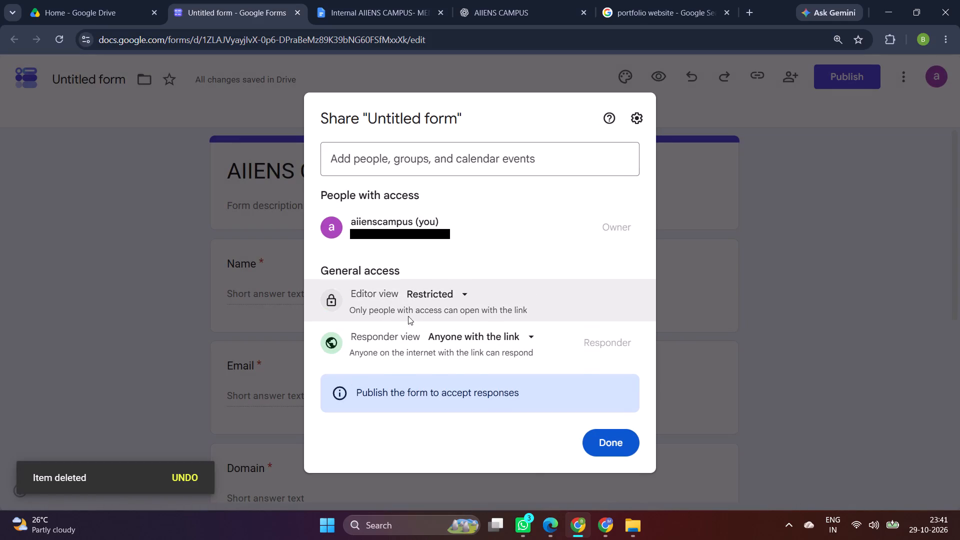
pyautogui.click(625, 446)
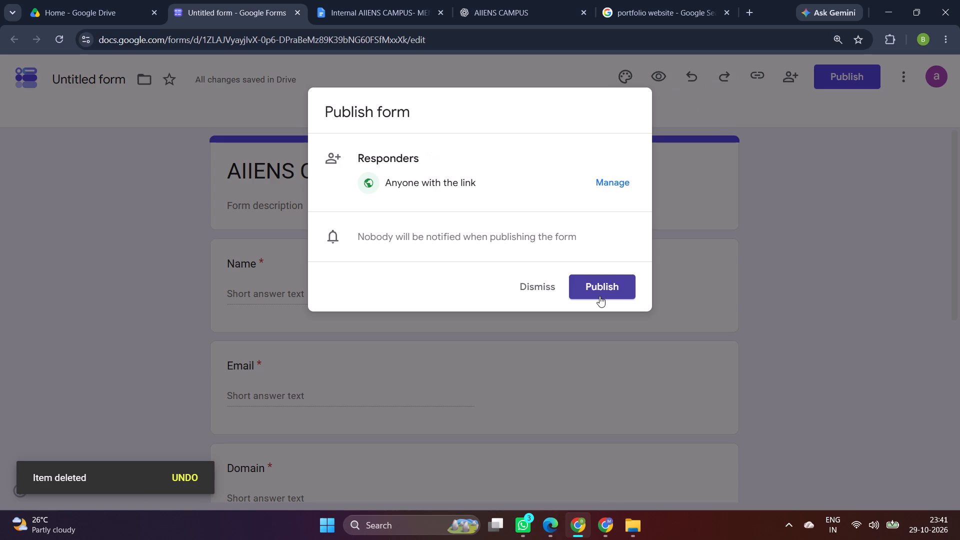
pyautogui.click(599, 296)
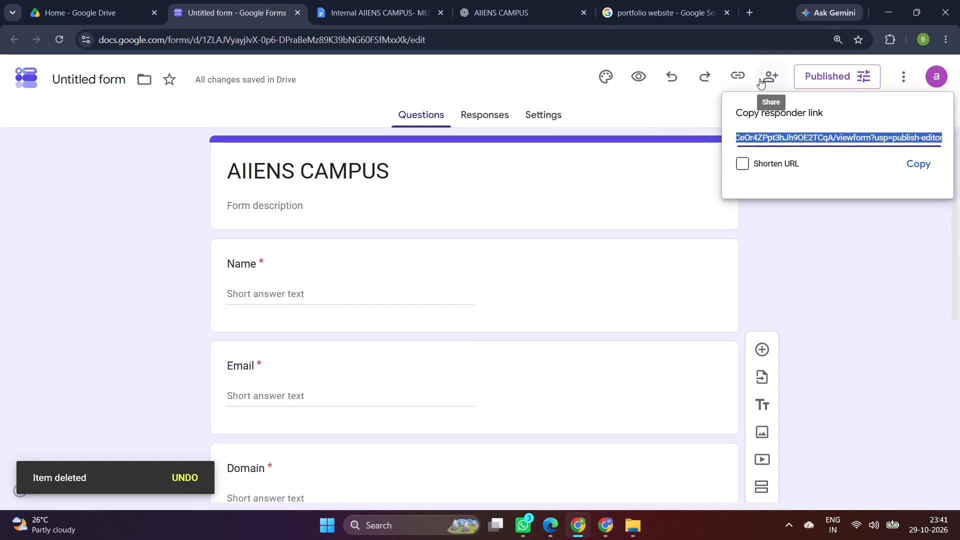
# Shorten the published form's responder URL and copy the shortened link.
pyautogui.click(740, 165)
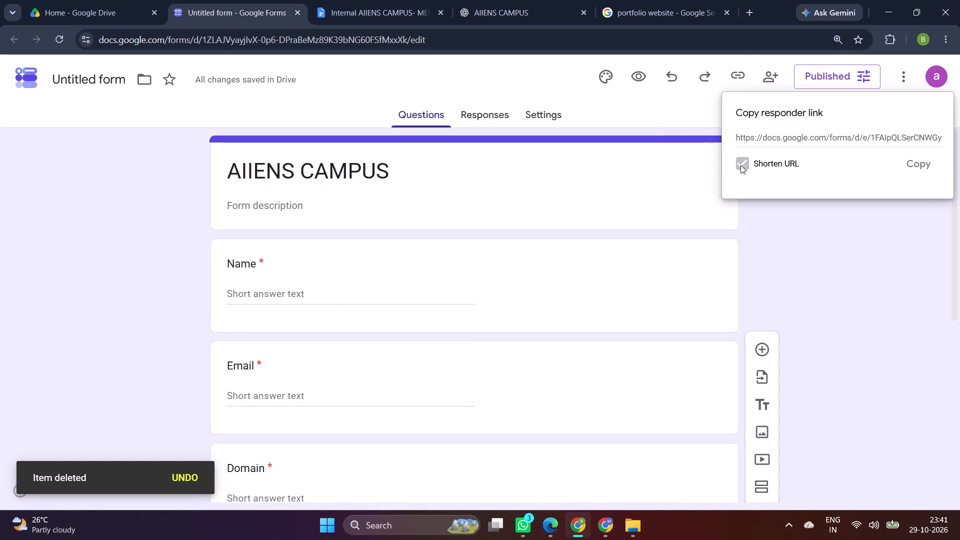
pyautogui.click(926, 163)
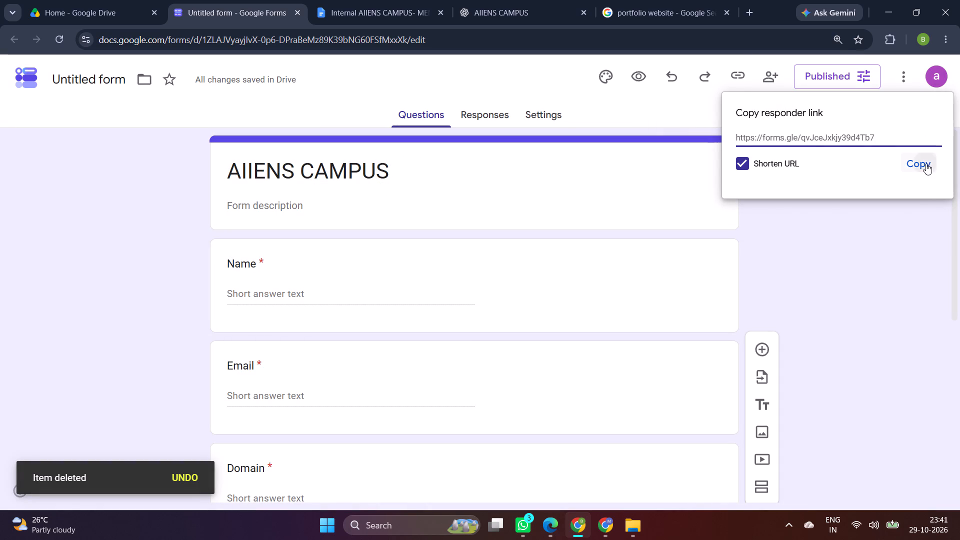
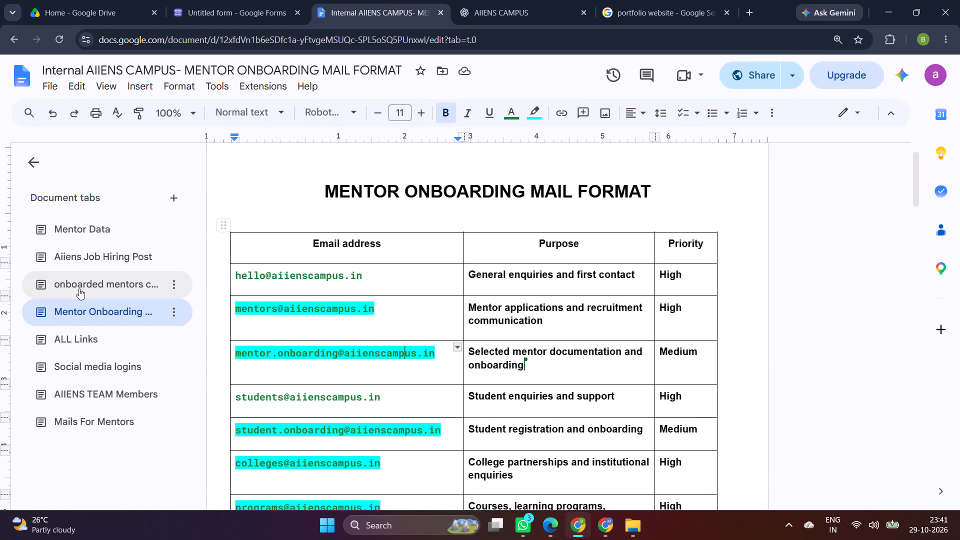
# Add five blank lines after the PCB design feedback form entry at the end of the ALL Links document tab.
pyautogui.click(85, 343)
pyautogui.scroll(-5, 381, 330)
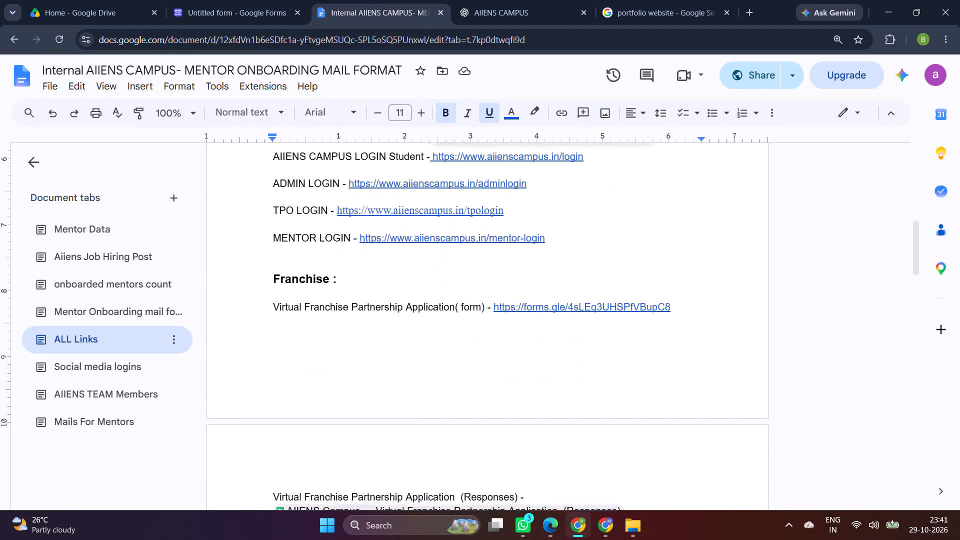
pyautogui.scroll(-10, 381, 330)
pyautogui.scroll(6, 381, 330)
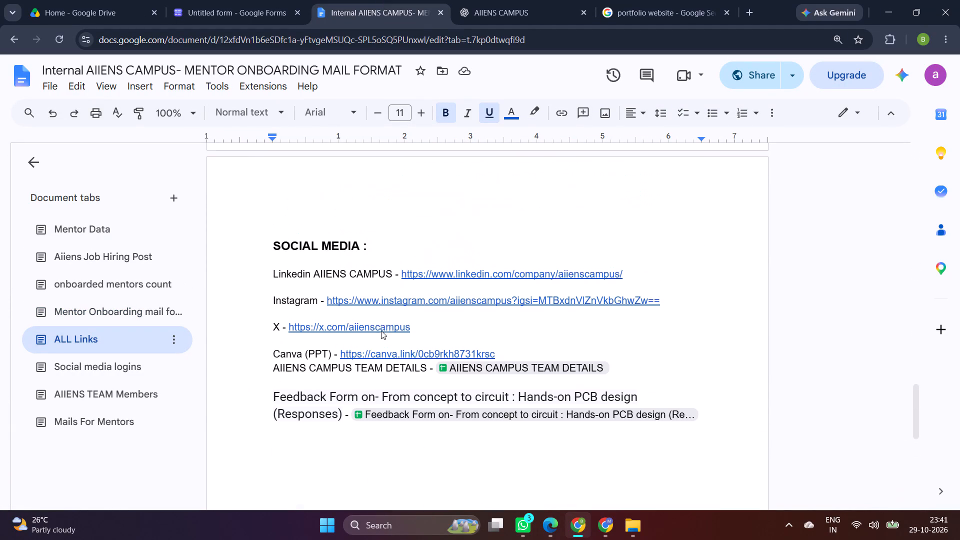
pyautogui.scroll(2, 381, 330)
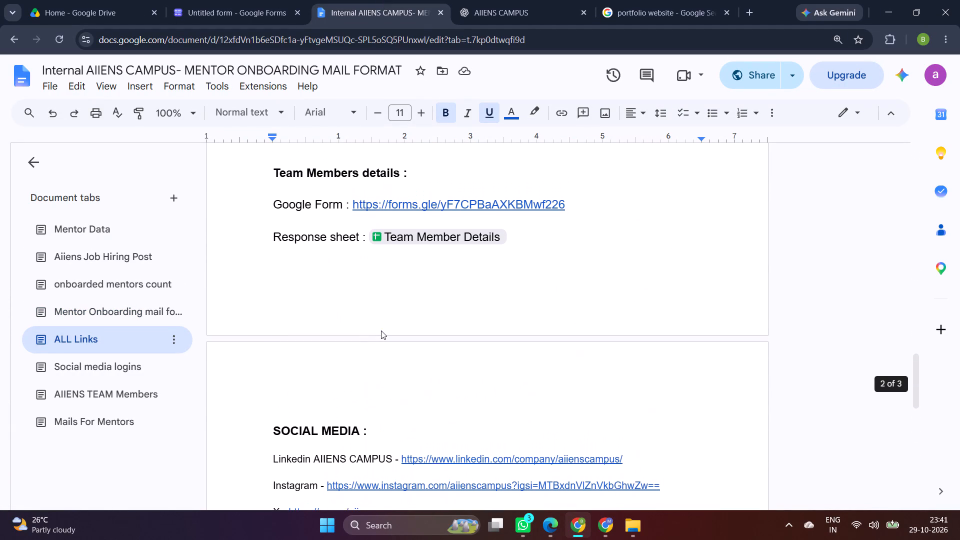
pyautogui.scroll(1, 381, 330)
pyautogui.scroll(-3, 381, 330)
pyautogui.click(308, 231)
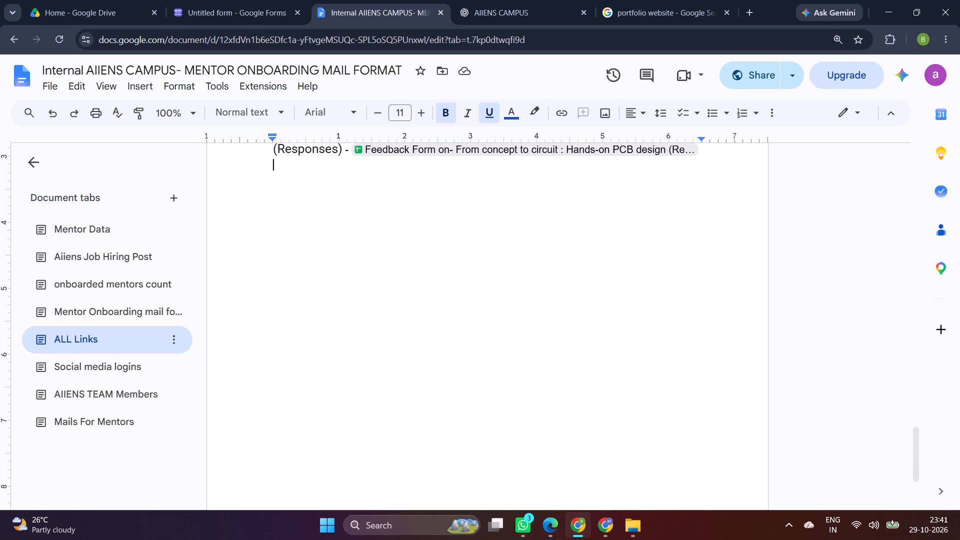
pyautogui.press('Return')
pyautogui.press('Return')
pyautogui.press('Return')
pyautogui.press('Return')
pyautogui.press('Return')
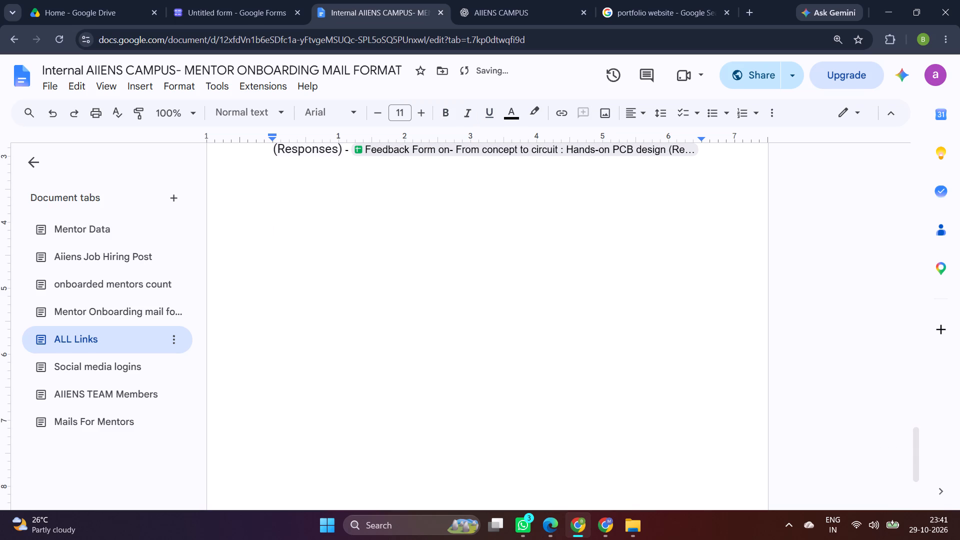
# Enter the label "Mentor Who didn't submit Linked url form : " on the new line at the end of ALL Links.
pyautogui.write('Mentor')
pyautogui.press('space')
pyautogui.write('Who dod')
pyautogui.press('BackSpace')
pyautogui.press('BackSpace')
pyautogui.write('id')
pyautogui.press('space')
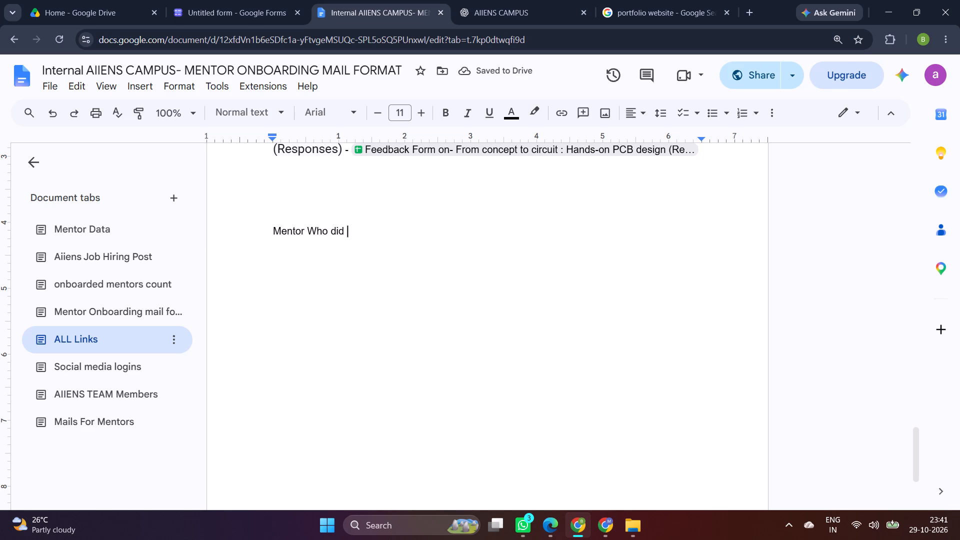
pyautogui.press('r')
pyautogui.press('BackSpace')
pyautogui.press('BackSpace')
pyautogui.press('BackSpace')
pyautogui.press('BackSpace')
pyautogui.press('BackSpace')
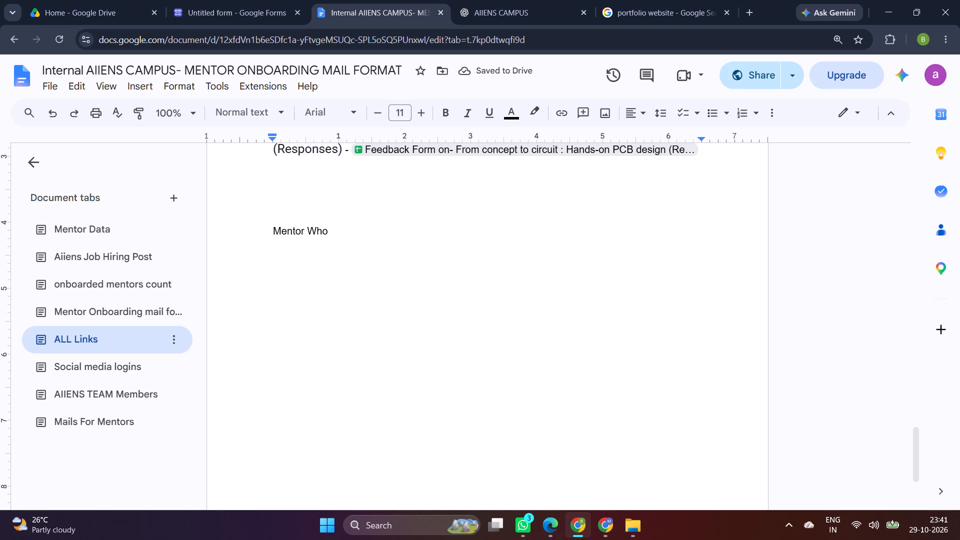
pyautogui.write('did')
pyautogui.press('space')
pyautogui.press('BackSpace')
pyautogui.write("n't")
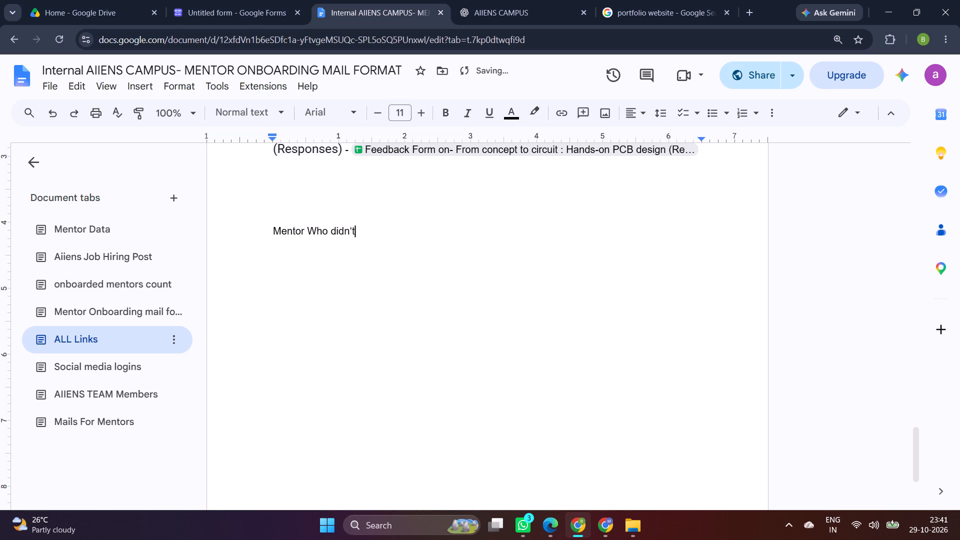
pyautogui.press('space')
pyautogui.write('Linke')
pyautogui.press('BackSpace')
pyautogui.press('BackSpace')
pyautogui.press('BackSpace')
pyautogui.press('BackSpace')
pyautogui.press('BackSpace')
pyautogui.write('submit Linked url for')
pyautogui.press('space')
pyautogui.press('BackSpace')
pyautogui.write('m :')
pyautogui.press('space')
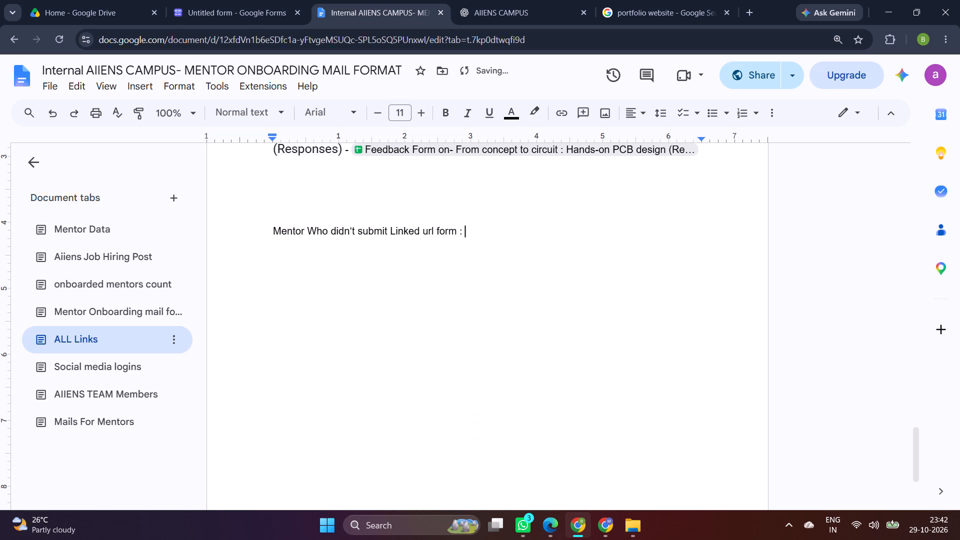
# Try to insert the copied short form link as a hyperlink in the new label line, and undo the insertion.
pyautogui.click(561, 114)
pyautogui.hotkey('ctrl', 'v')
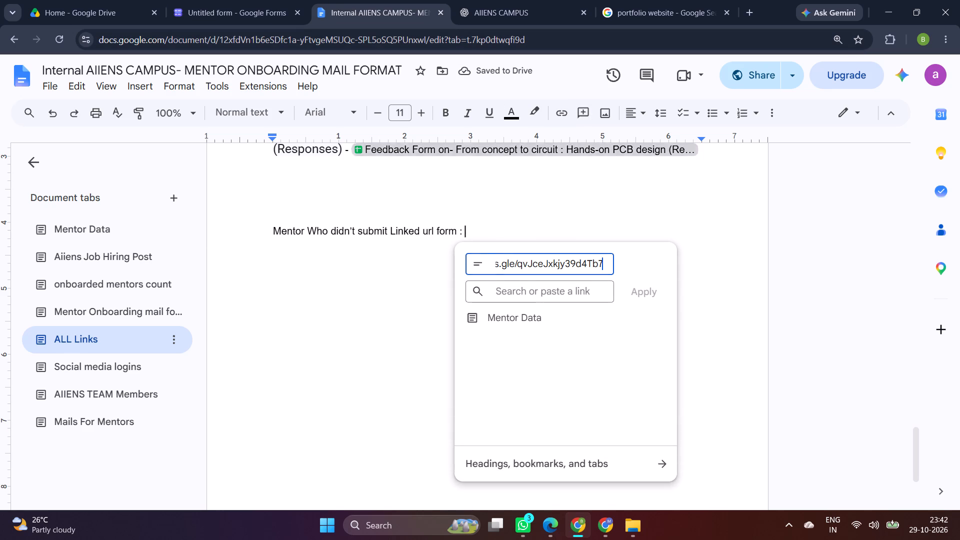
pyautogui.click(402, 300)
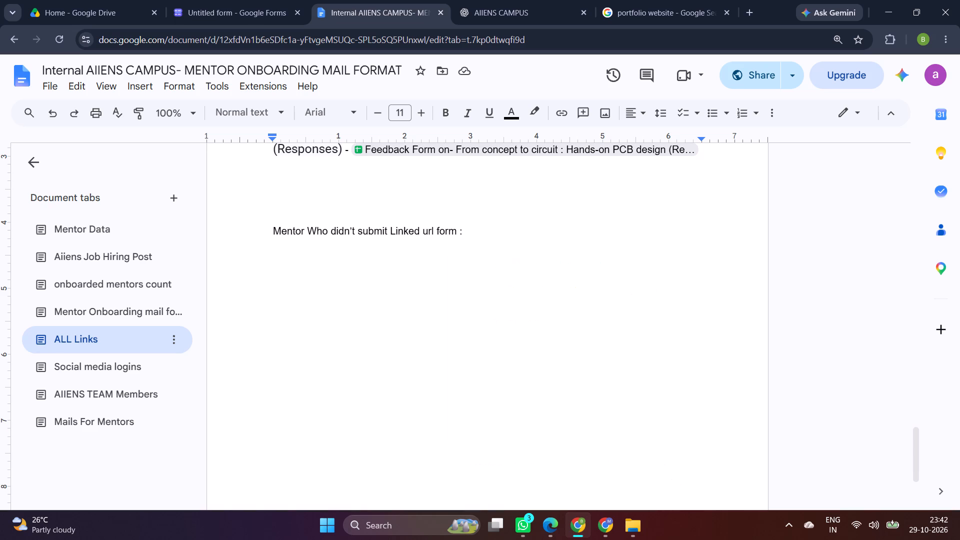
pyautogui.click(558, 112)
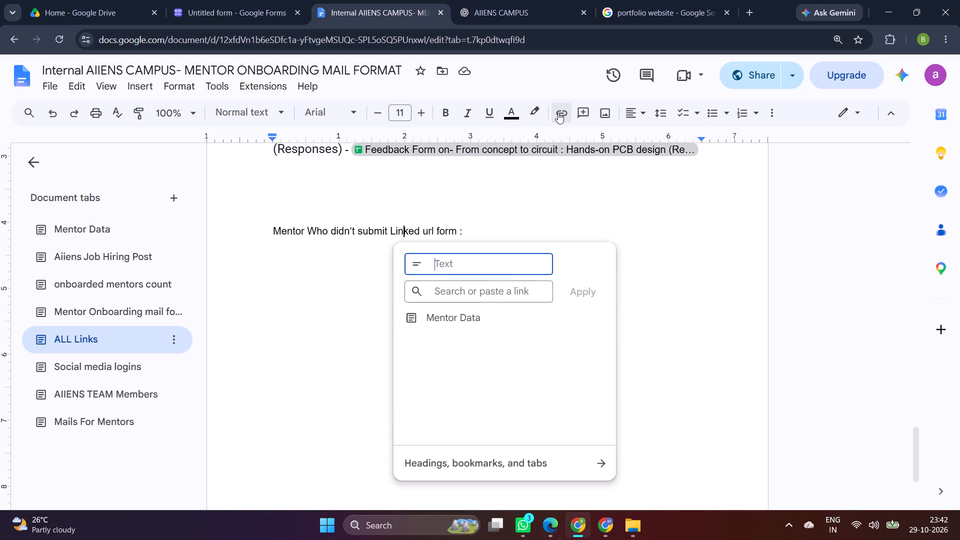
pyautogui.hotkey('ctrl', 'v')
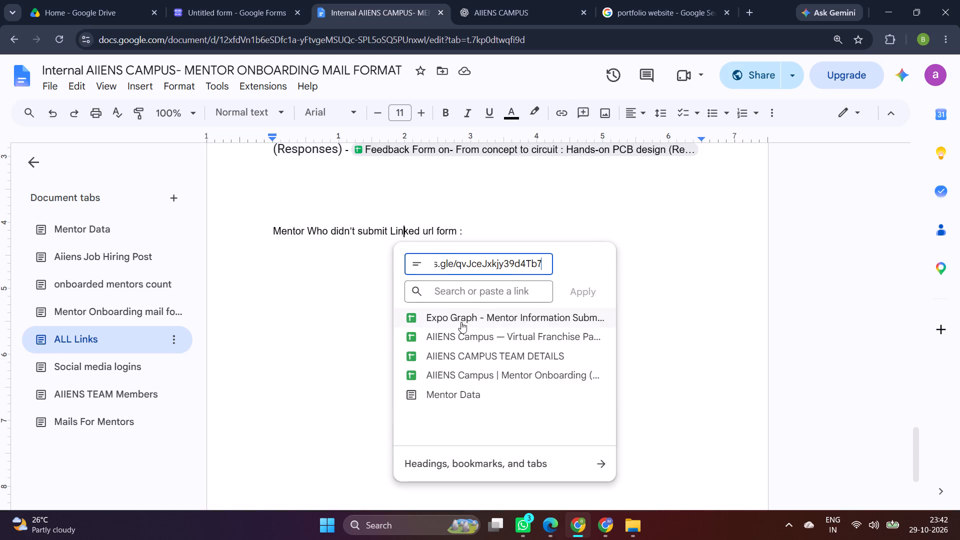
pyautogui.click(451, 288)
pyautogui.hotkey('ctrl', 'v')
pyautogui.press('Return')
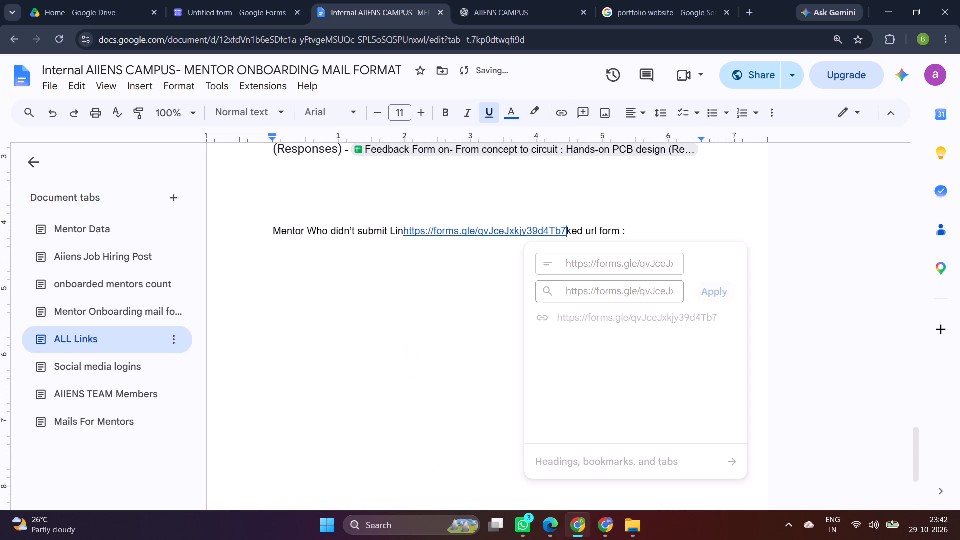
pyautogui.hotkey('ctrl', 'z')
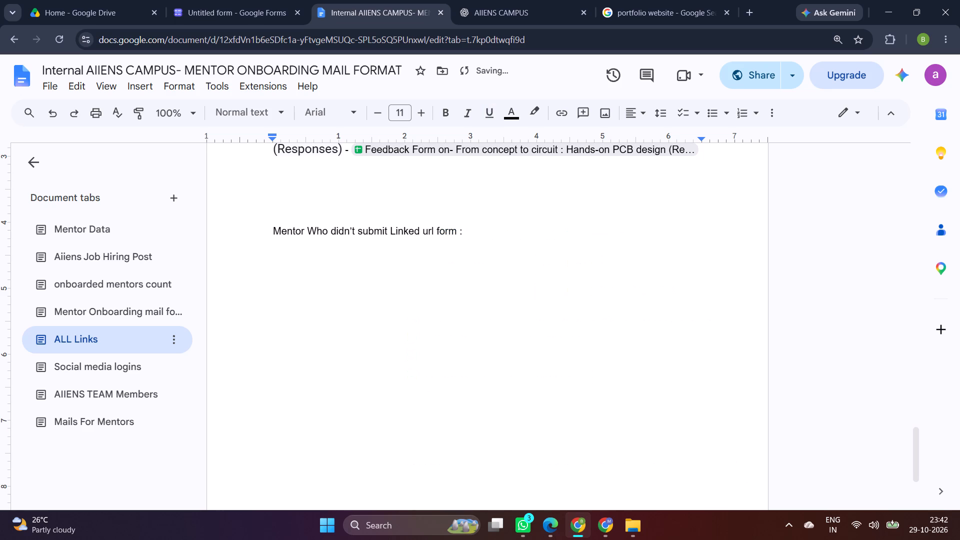
pyautogui.press('Insert')
pyautogui.press('Right')
pyautogui.press('Right')
pyautogui.press('Right')
pyautogui.press('Right')
pyautogui.press('Right')
pyautogui.press('Right')
pyautogui.press('Right')
pyautogui.press('Right')
pyautogui.press('Right')
pyautogui.press('Right')
pyautogui.press('Right')
pyautogui.press('Right')
pyautogui.press('Right')
pyautogui.press('Right')
pyautogui.press('Right')
pyautogui.hotkey('ctrl', 'v')
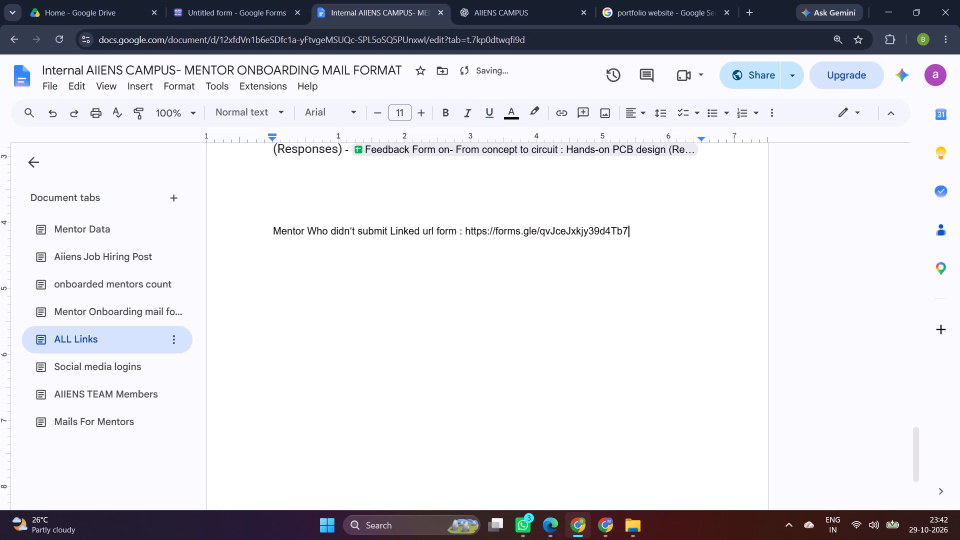
# Turn the pasted forms.gle address in the new label line into a hyperlink.
pyautogui.click(474, 312)
pyautogui.press('Left')
pyautogui.press('Left')
pyautogui.hotkey('shift', 'Right')
pyautogui.hotkey('shift', 'Right')
pyautogui.hotkey('shift', 'Right')
pyautogui.hotkey('shift', 'Right')
pyautogui.hotkey('shift', 'Right')
pyautogui.hotkey('shift', 'Right')
pyautogui.hotkey('shift', 'Right')
pyautogui.hotkey('shift', 'Right')
pyautogui.hotkey('shift', 'Right')
pyautogui.hotkey('shift', 'Right')
pyautogui.hotkey('shift', 'Right')
pyautogui.hotkey('shift', 'Right')
pyautogui.hotkey('shift', 'Right')
pyautogui.hotkey('shift', 'Right')
pyautogui.hotkey('shift', 'Right')
pyautogui.hotkey('shift', 'Right')
pyautogui.hotkey('shift', 'Right')
pyautogui.hotkey('shift', 'Right')
pyautogui.hotkey('shift', 'Right')
pyautogui.hotkey('shift', 'Right')
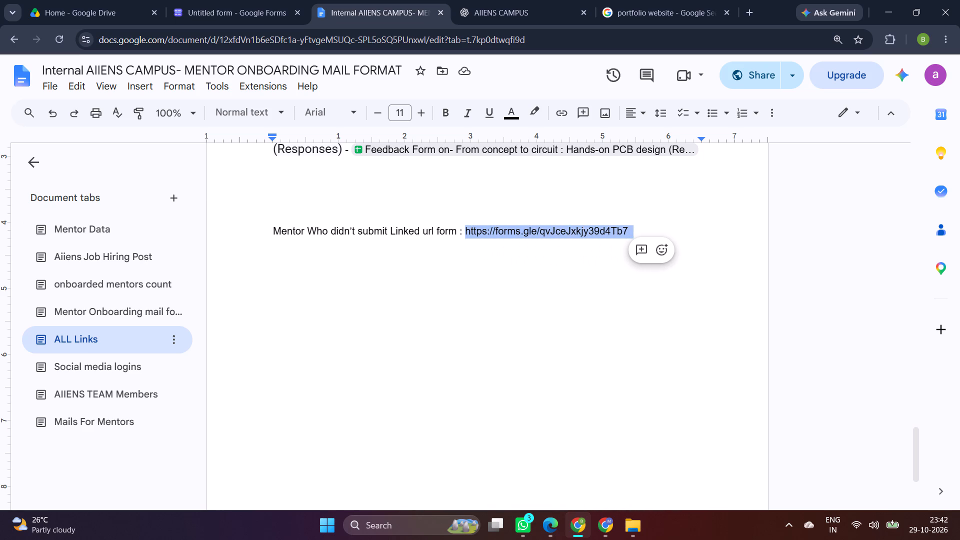
pyautogui.click(558, 112)
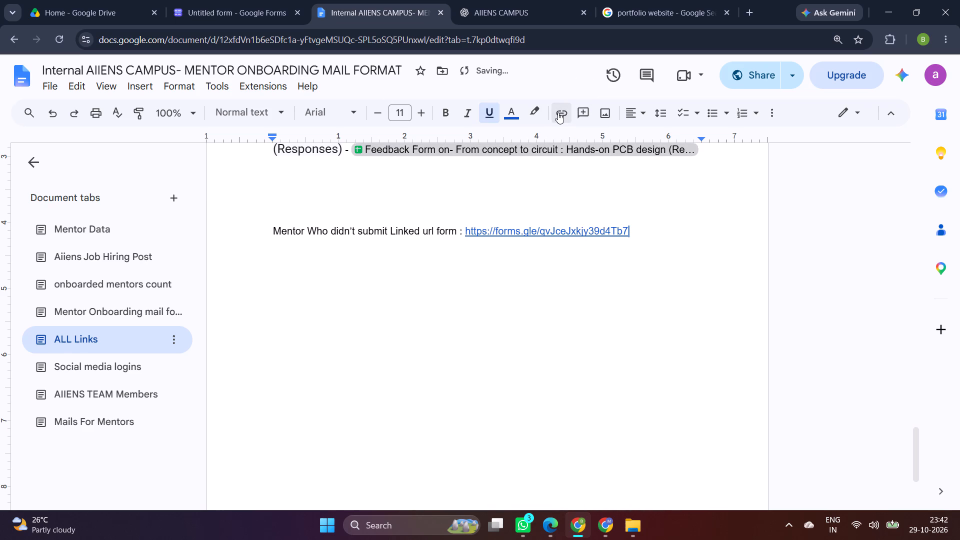
# Link the form's responses to a new spreadsheet named with the label copied from the document, "Mentor Who didn't submit Linked url form".
pyautogui.click(256, 1)
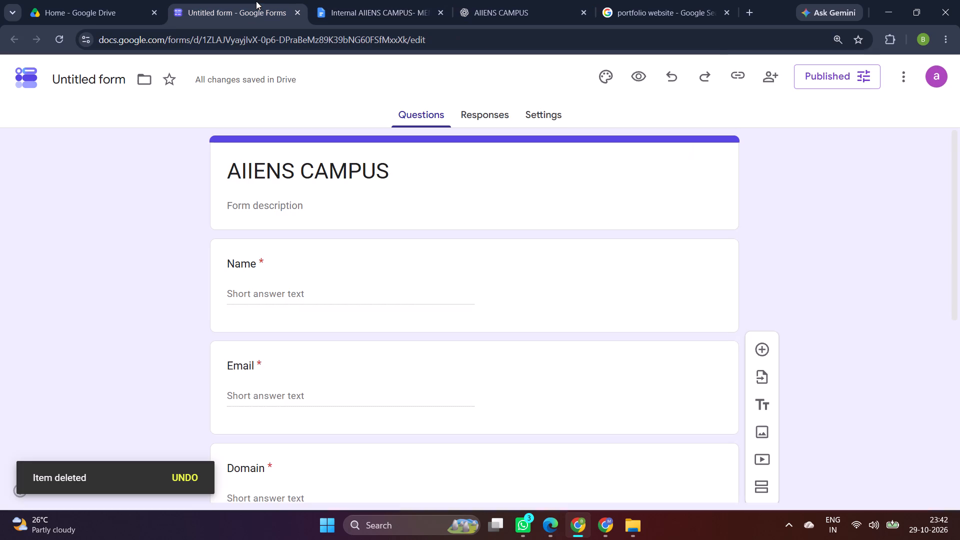
pyautogui.click(472, 119)
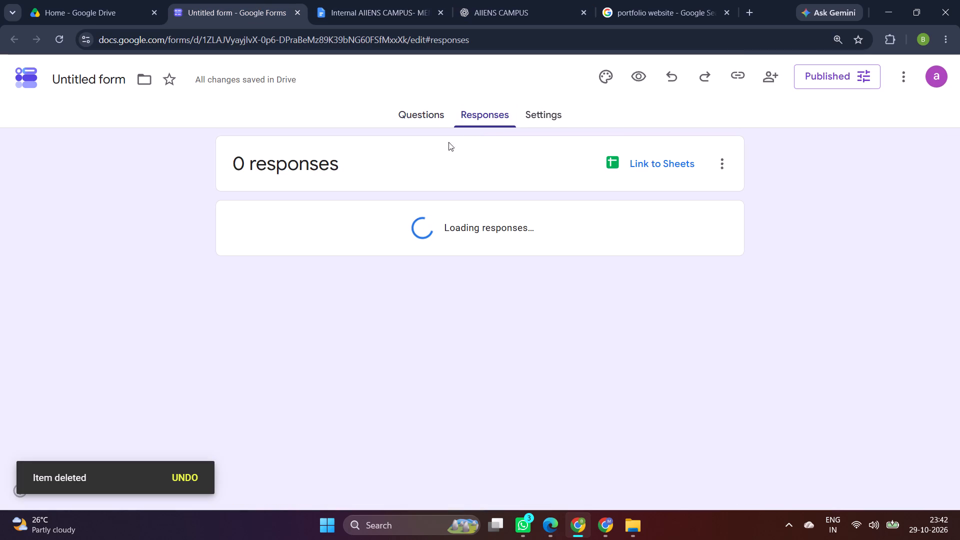
pyautogui.click(662, 166)
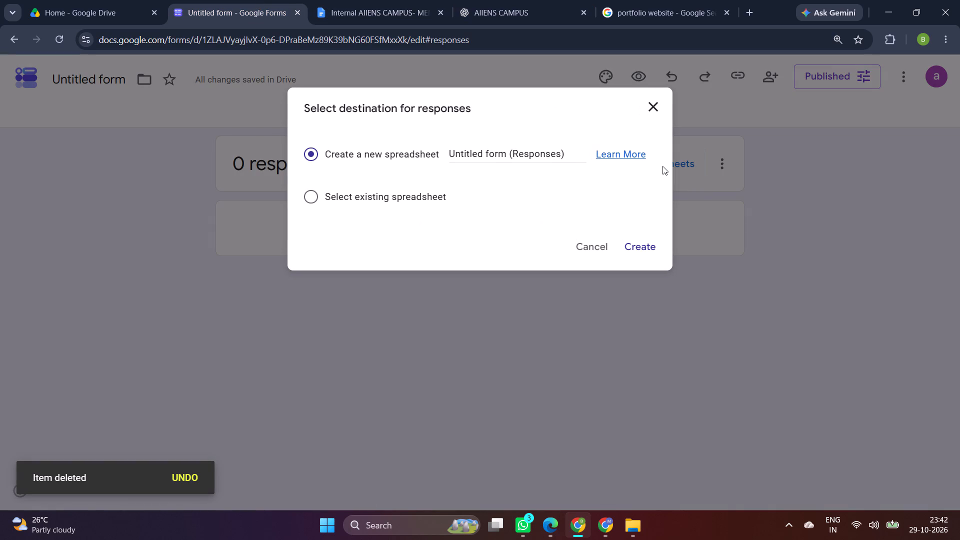
pyautogui.click(559, 154)
pyautogui.hotkey('ctrl', 'a')
pyautogui.press('BackSpace')
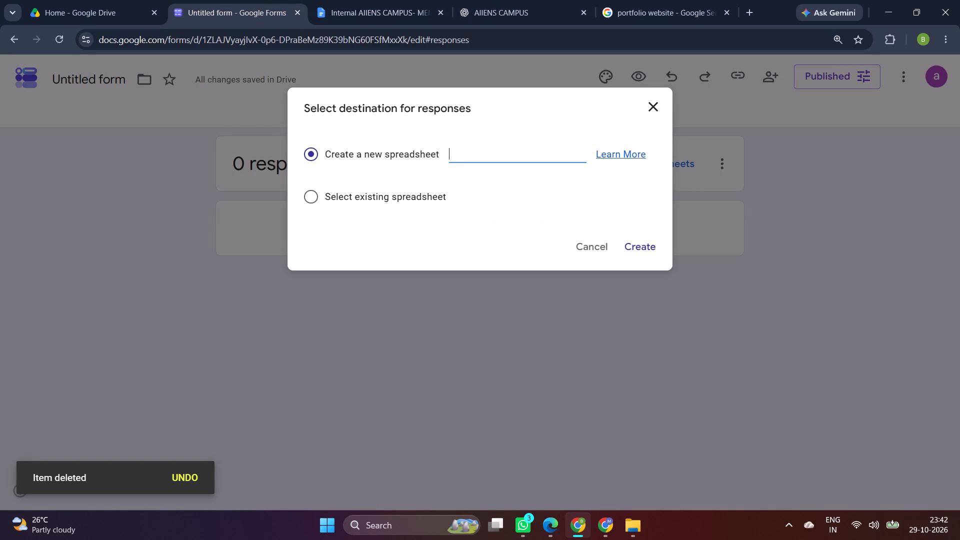
pyautogui.click(376, 0)
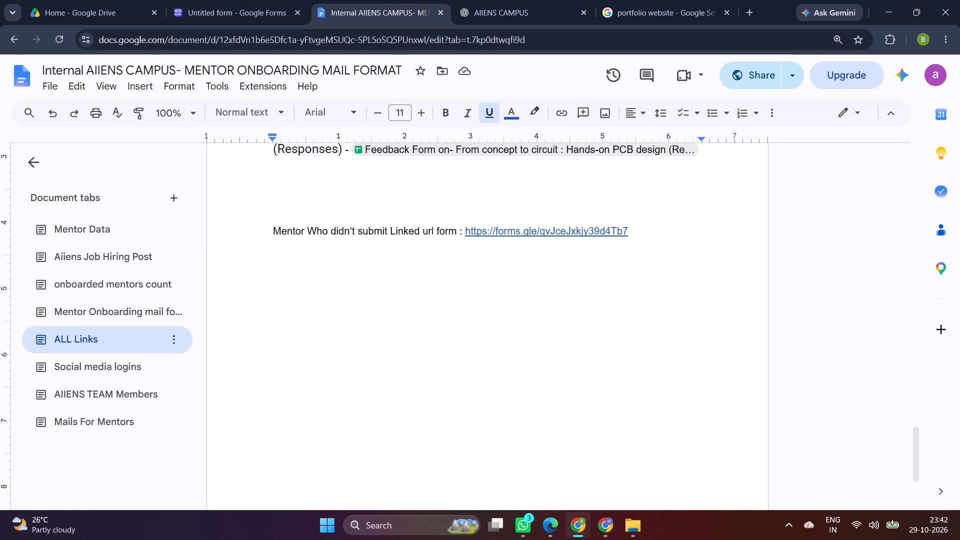
pyautogui.click(249, 254)
pyautogui.moveTo(249, 254); pyautogui.dragTo(451, 253)
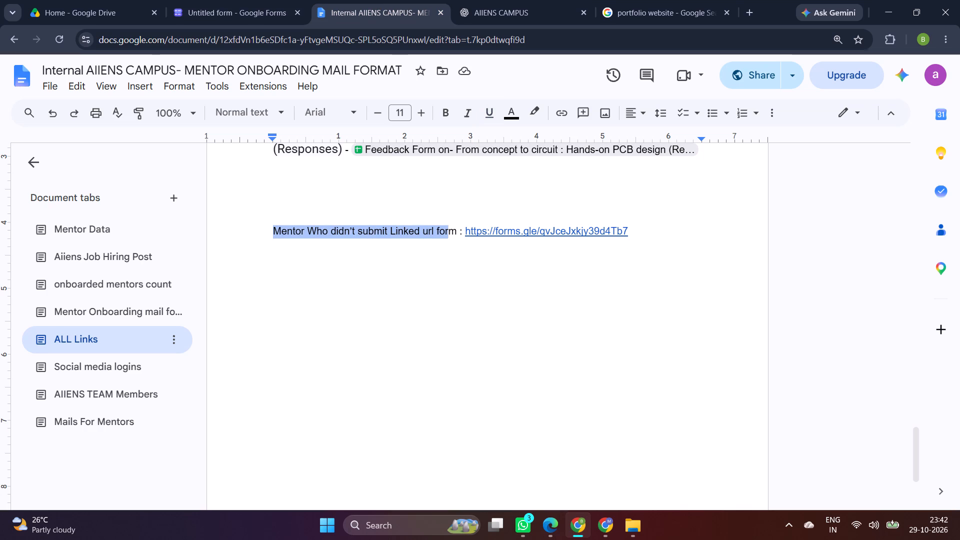
pyautogui.moveTo(451, 253); pyautogui.dragTo(458, 252)
pyautogui.hotkey('ctrl', 'c')
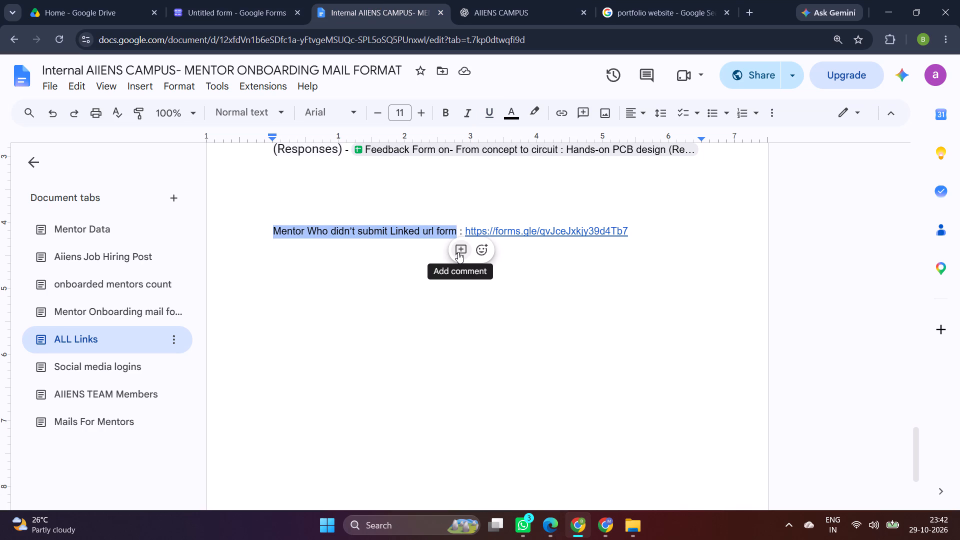
pyautogui.click(262, 4)
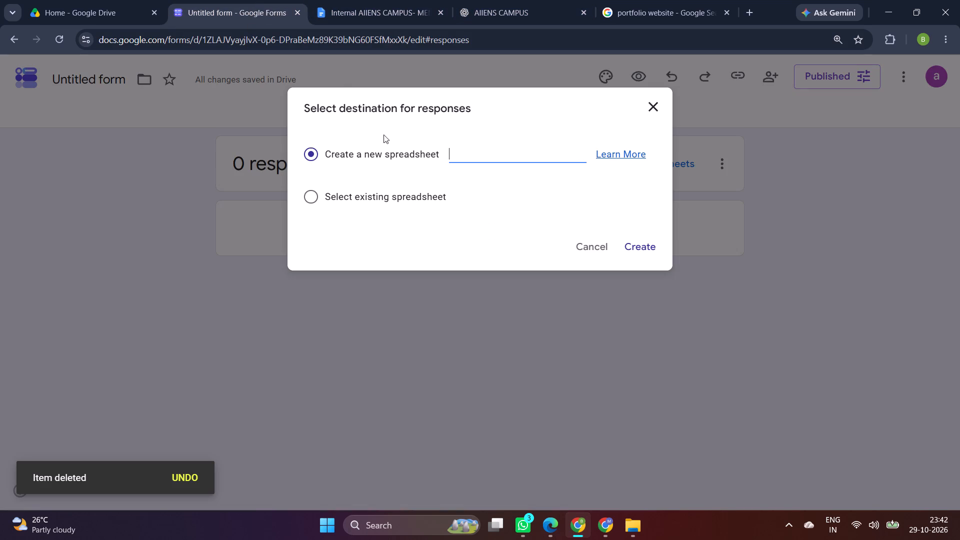
pyautogui.hotkey('ctrl', 'v')
pyautogui.click(643, 245)
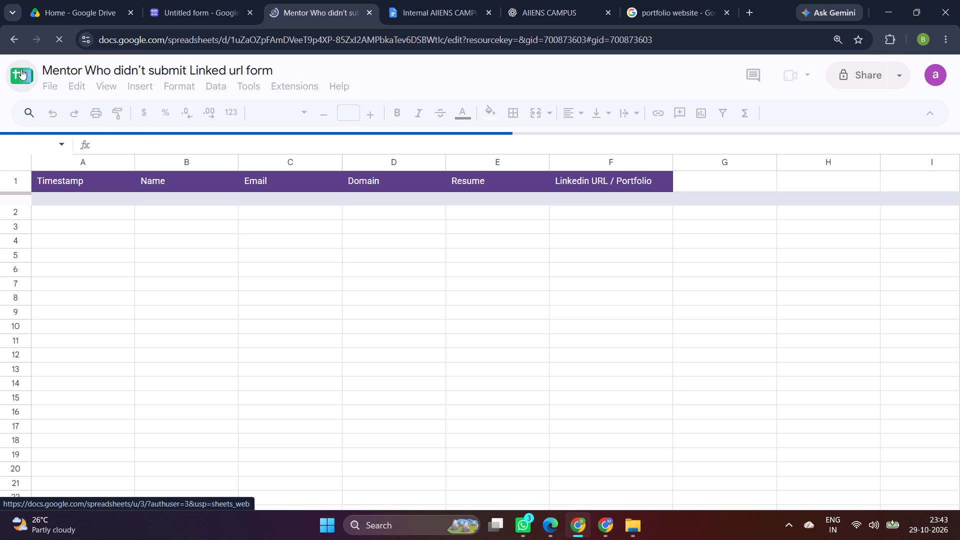
# Copy the full web address of the new response spreadsheet.
pyautogui.click(146, 41)
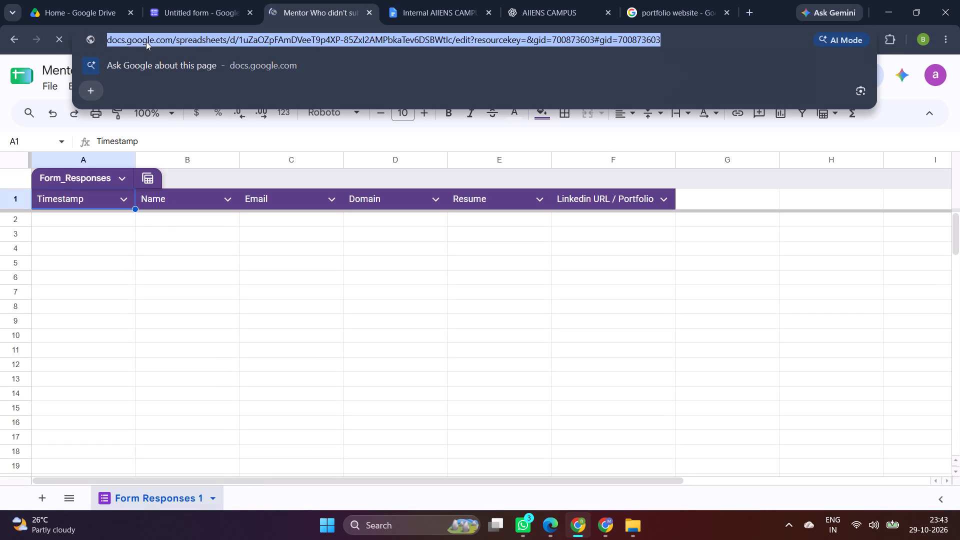
pyautogui.hotkey('ctrl', 'c')
pyautogui.keyDown('ctrl'); pyautogui.click(146, 41); pyautogui.keyUp('ctrl')
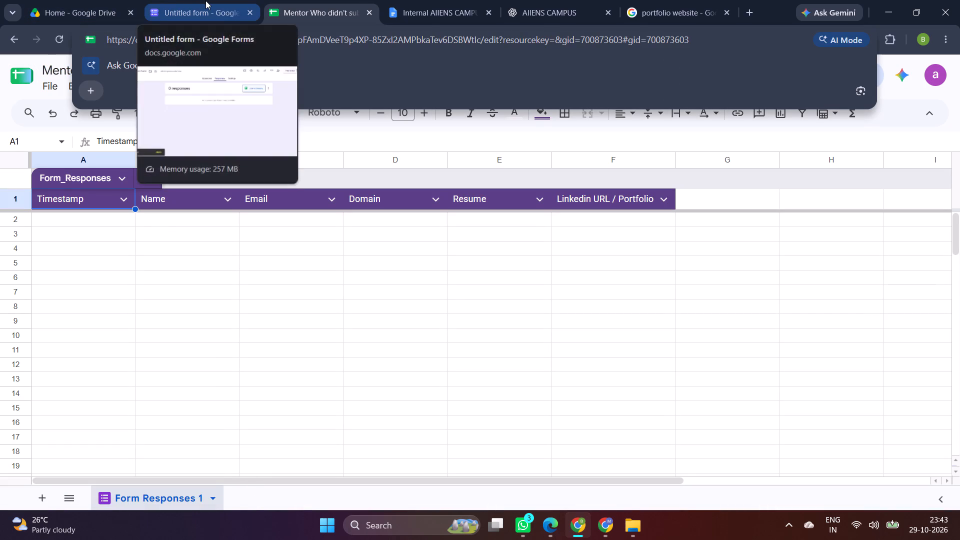
pyautogui.click(186, 34)
pyautogui.hotkey('ctrl', 'a')
pyautogui.hotkey('ctrl', 'c')
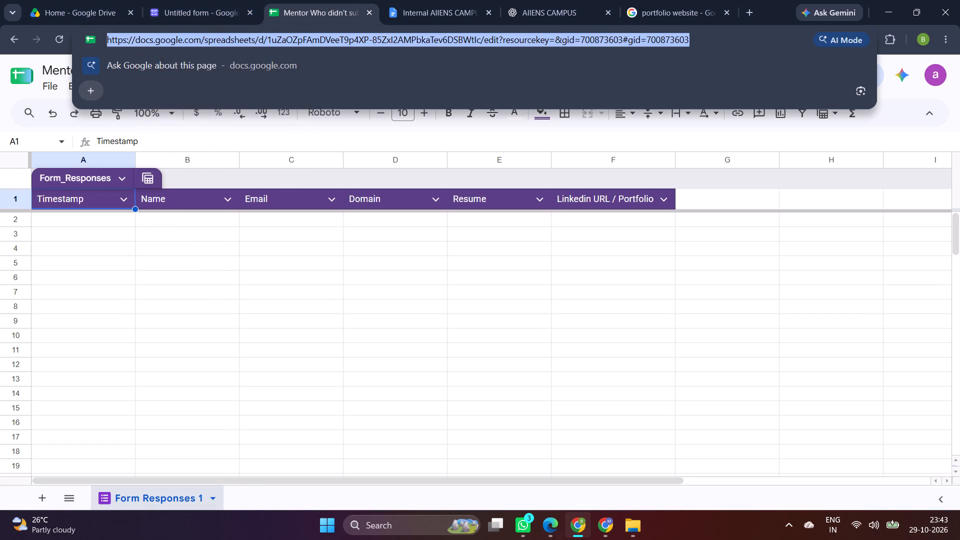
# Add a new line labelled "Response Form :" beneath the mentor form link in the ALL Links document.
pyautogui.click(184, 6)
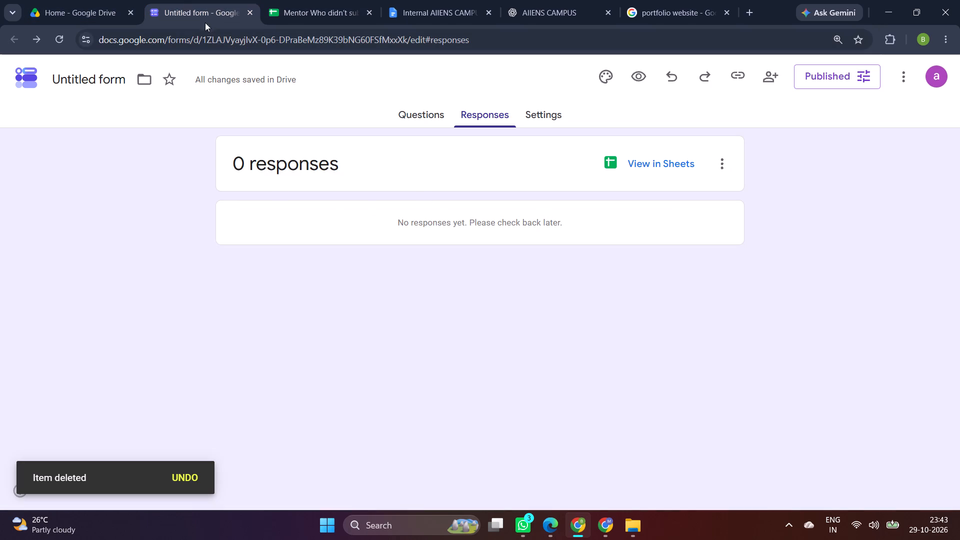
pyautogui.click(449, 6)
pyautogui.click(665, 213)
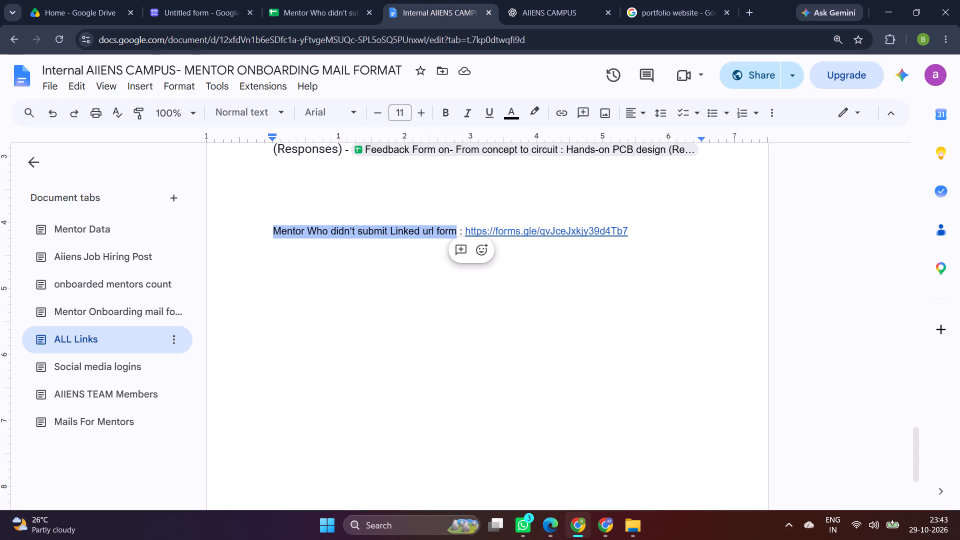
pyautogui.press('Down')
pyautogui.press('Down')
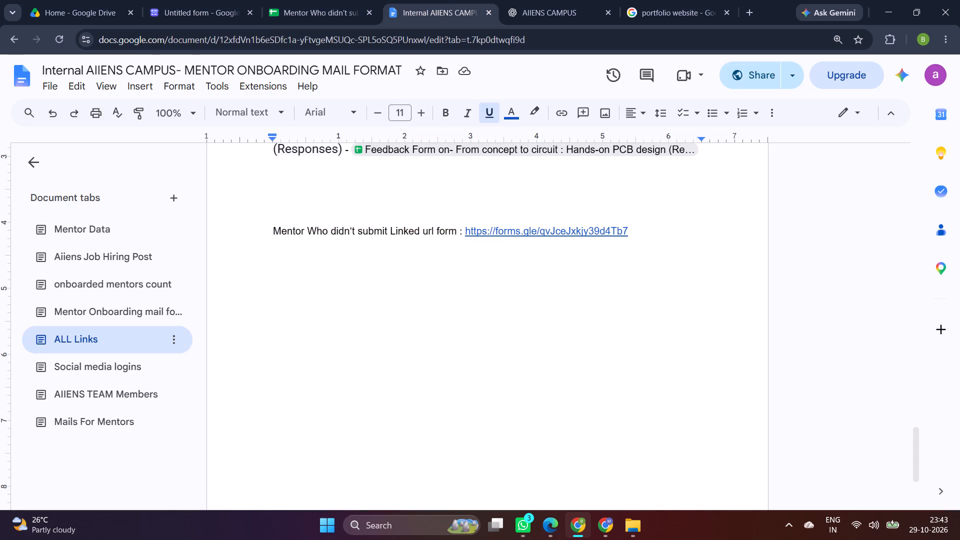
pyautogui.press('Return')
pyautogui.press('Return')
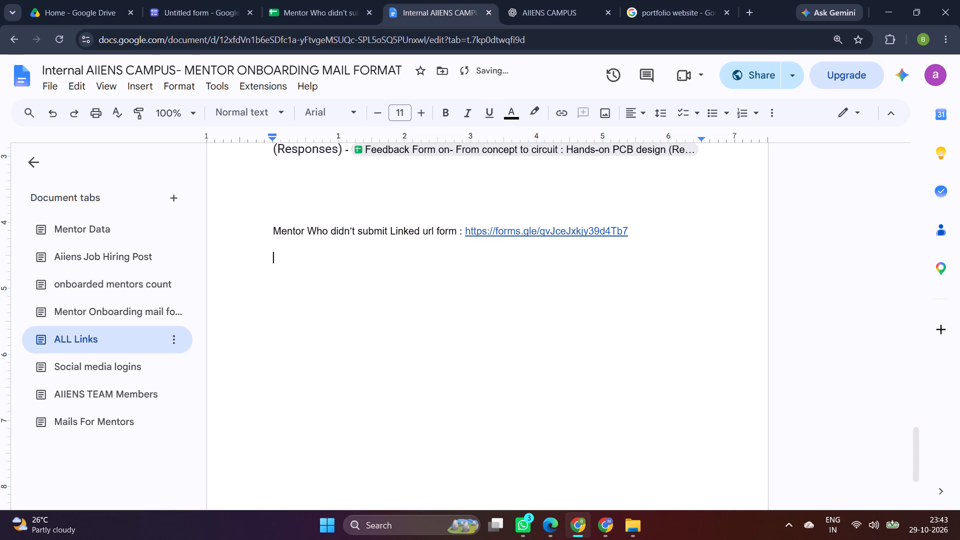
pyautogui.write('Res')
pyautogui.press('BackSpace')
pyautogui.press('p')
pyautogui.press('BackSpace')
pyautogui.write('spoms')
pyautogui.press('BackSpace')
pyautogui.press('BackSpace')
pyautogui.write('nse')
pyautogui.press('space')
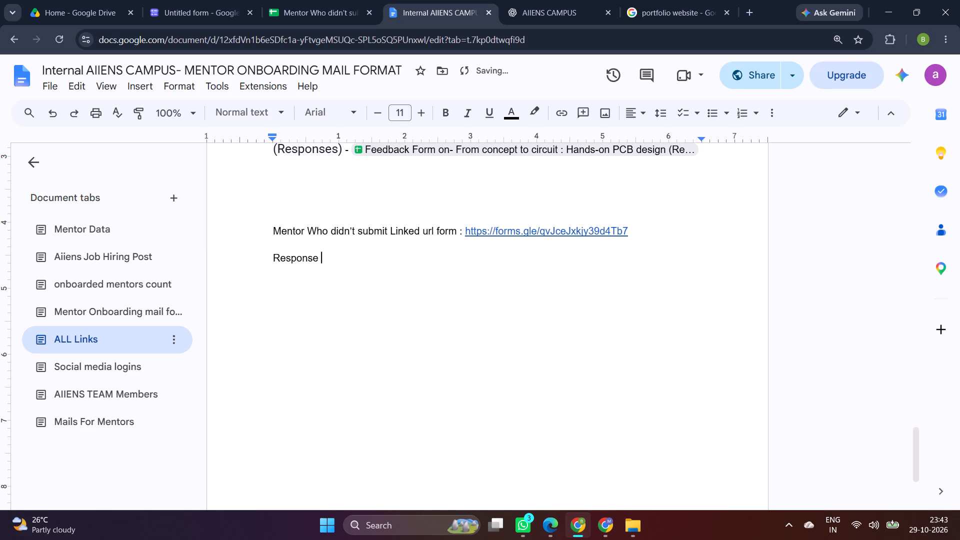
pyautogui.write('Fpr')
pyautogui.press('BackSpace')
pyautogui.press('BackSpace')
pyautogui.write('orm L')
pyautogui.press('BackSpace')
pyautogui.write(':')
pyautogui.press('space')
# Paste the response spreadsheet's address after the "Response Form :" label and convert it to a file chip.
pyautogui.hotkey('ctrl', 'v')
pyautogui.press('Tab')
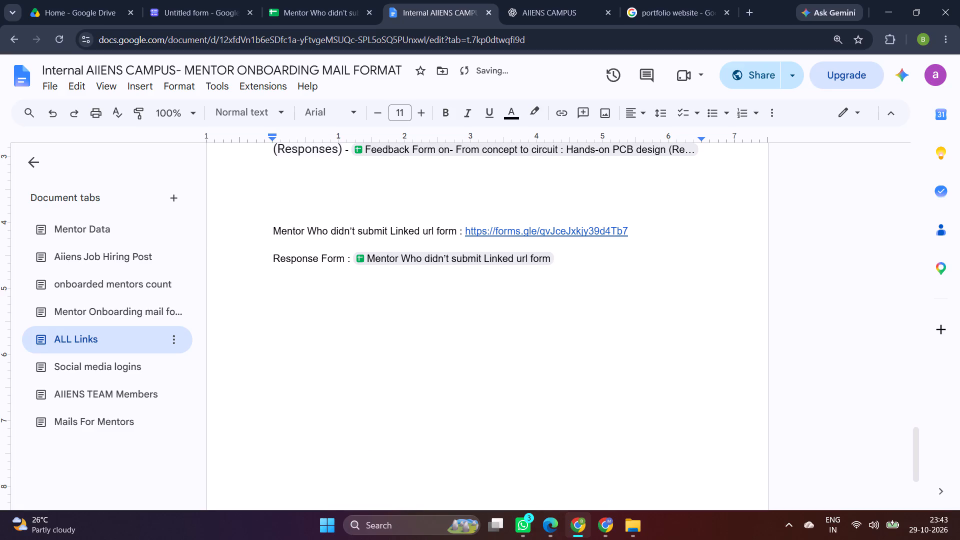
# Open the recorded form link and the response sheet chip to check them, and examine the submitted response's resume entry.
pyautogui.click(509, 230)
pyautogui.click(526, 255)
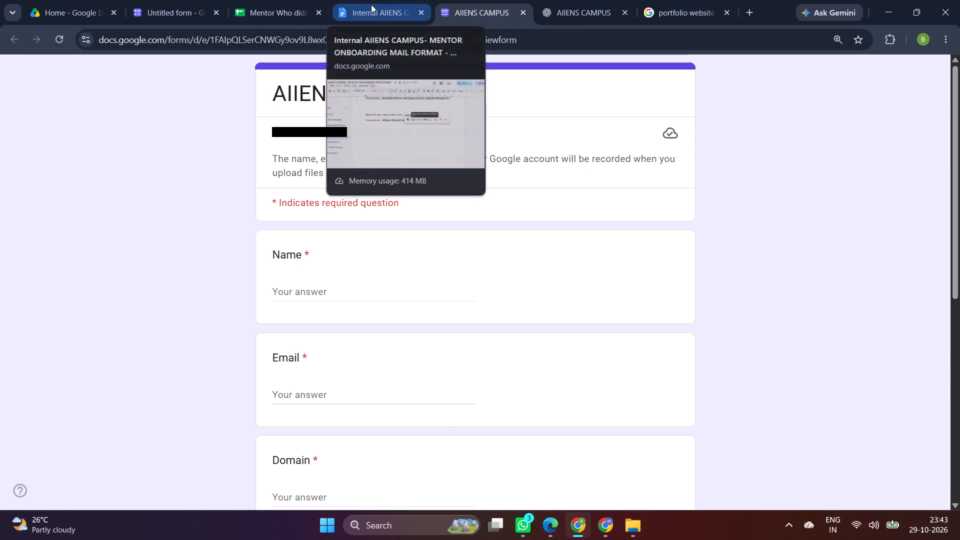
pyautogui.click(371, 5)
pyautogui.click(429, 327)
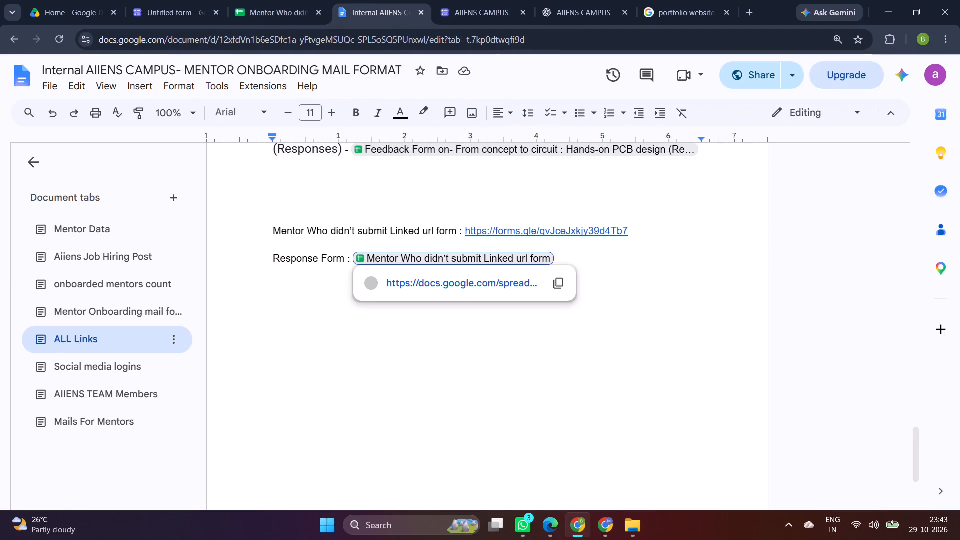
pyautogui.click(417, 283)
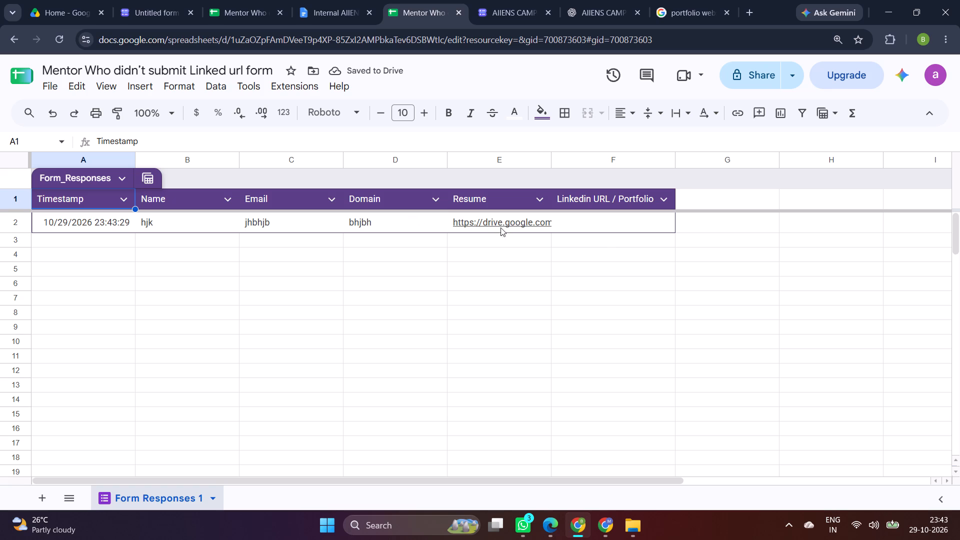
pyautogui.click(491, 218)
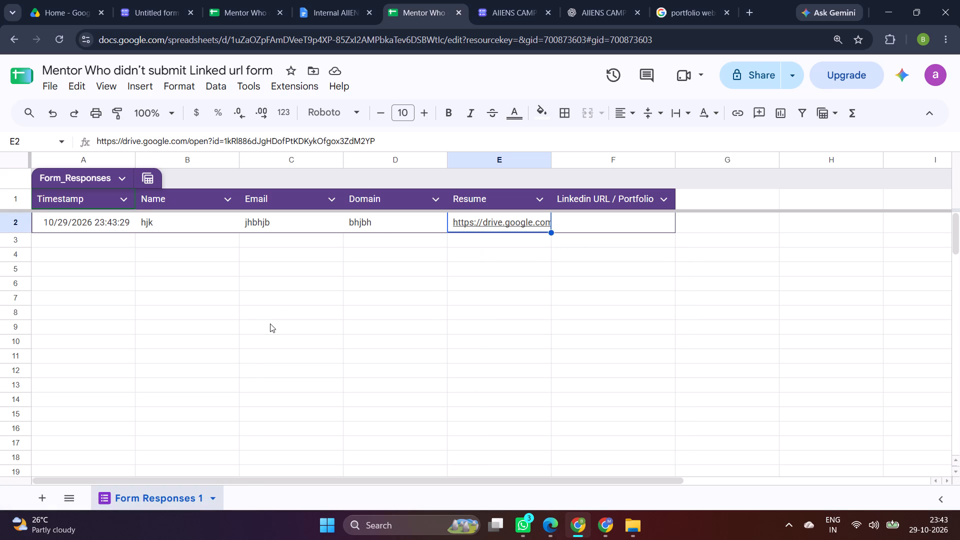
pyautogui.hscroll(3, 270, 323)
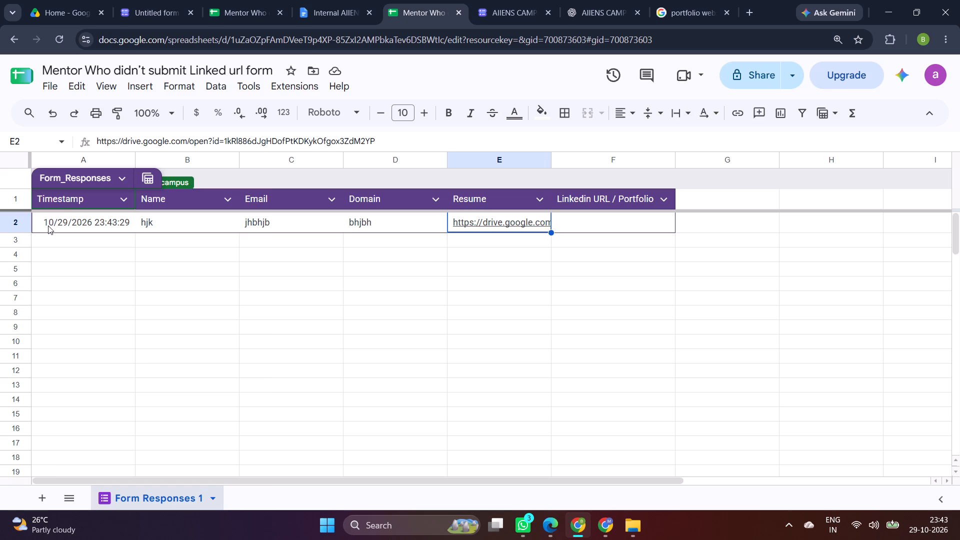
# Delete the test response row "hjk" from the response spreadsheet.
pyautogui.rightClick(48, 225)
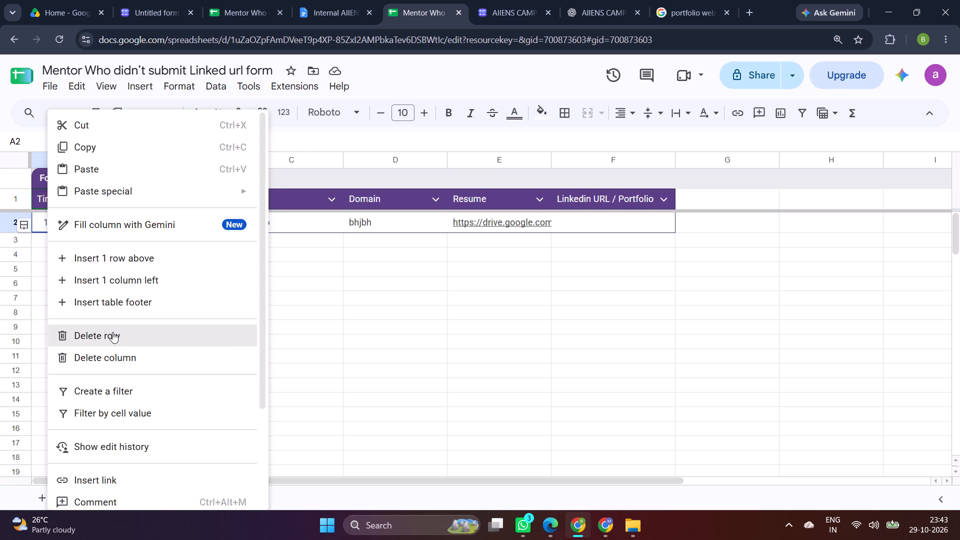
pyautogui.click(112, 332)
# Return to the ALL Links document and save it.
pyautogui.click(317, 1)
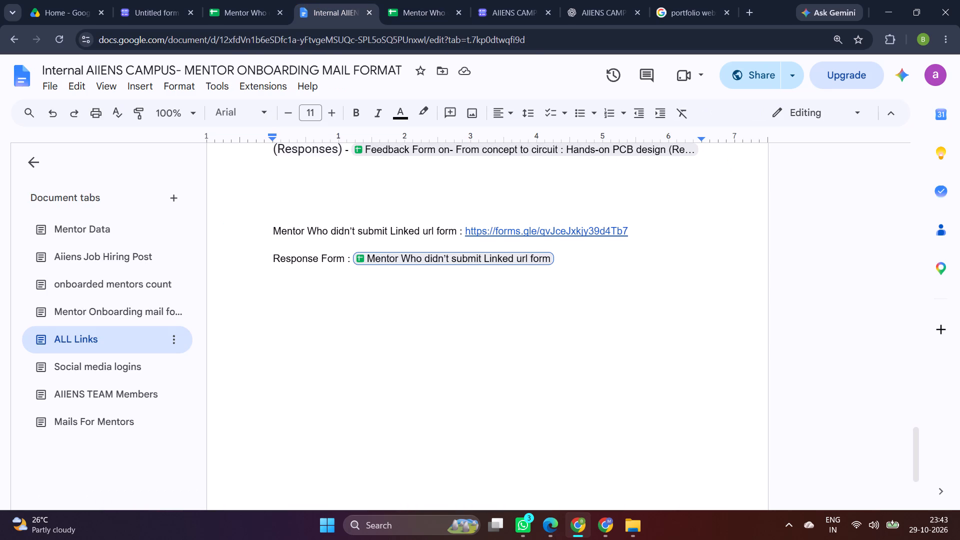
pyautogui.click(275, 198)
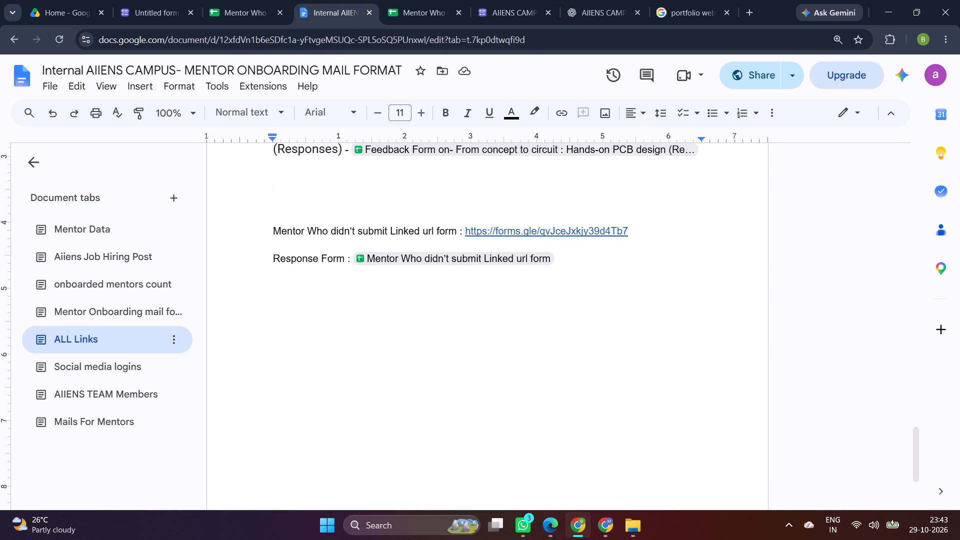
pyautogui.click(287, 270)
pyautogui.hotkey('ctrl', 's')
pyautogui.hotkey('ctrl', 's')
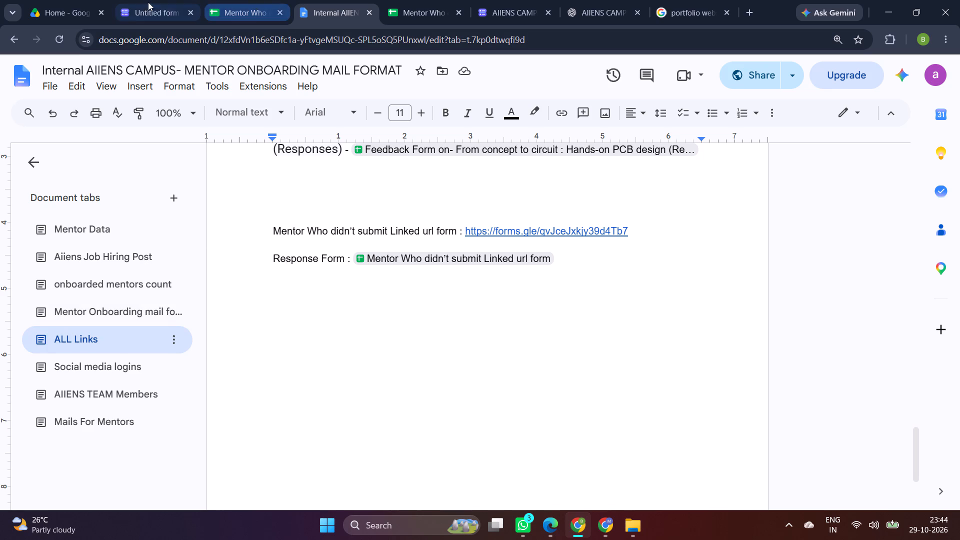
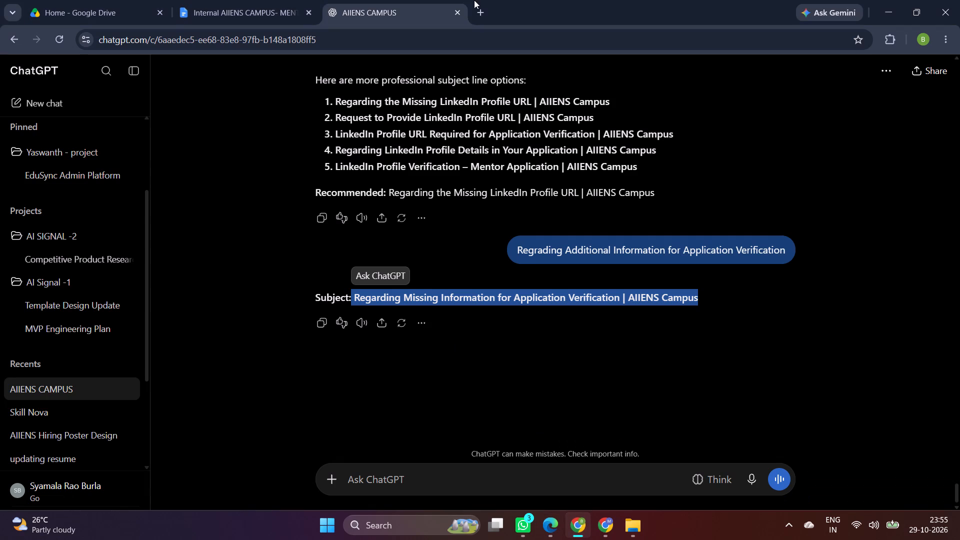
pyautogui.click(246, 5)
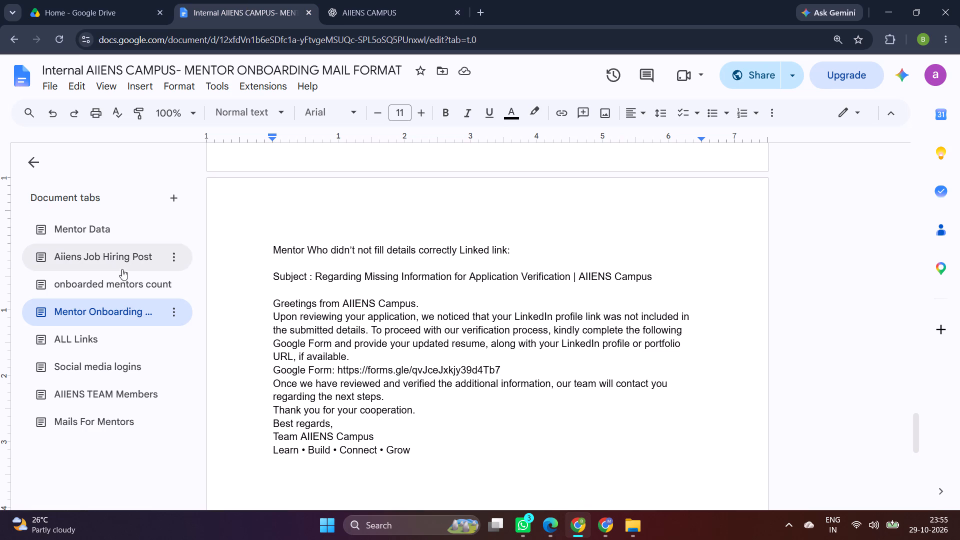
pyautogui.hotkey('ctrl', 's')
pyautogui.click(80, 331)
pyautogui.scroll(7, 327, 250)
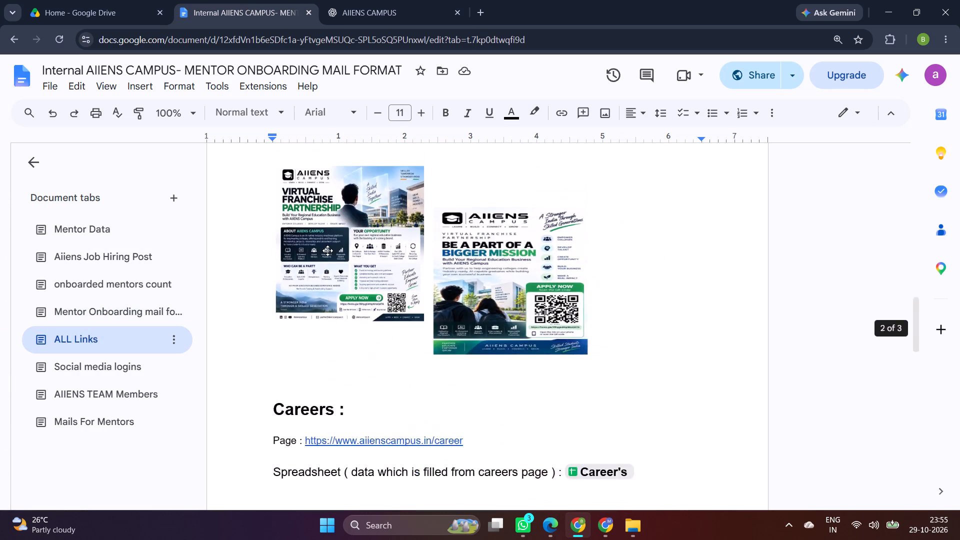
pyautogui.scroll(7, 327, 250)
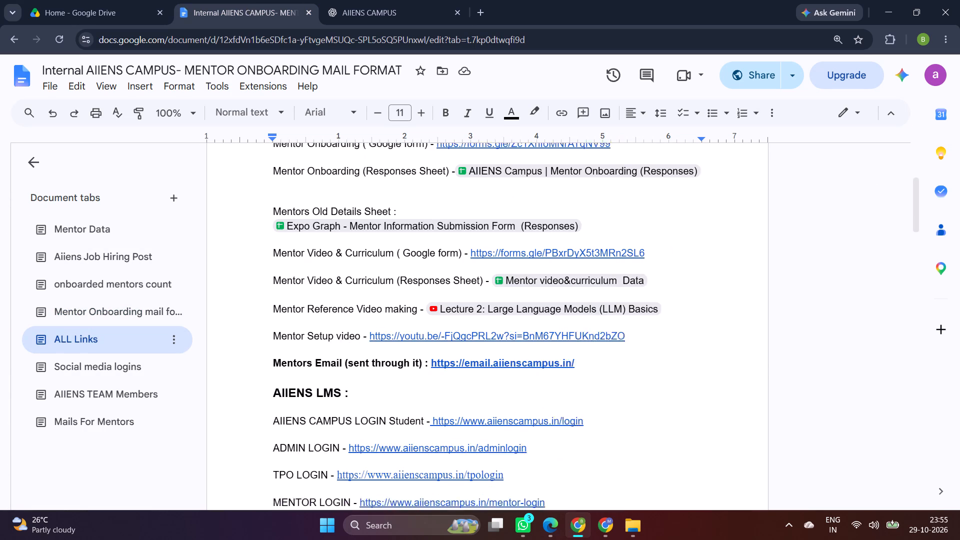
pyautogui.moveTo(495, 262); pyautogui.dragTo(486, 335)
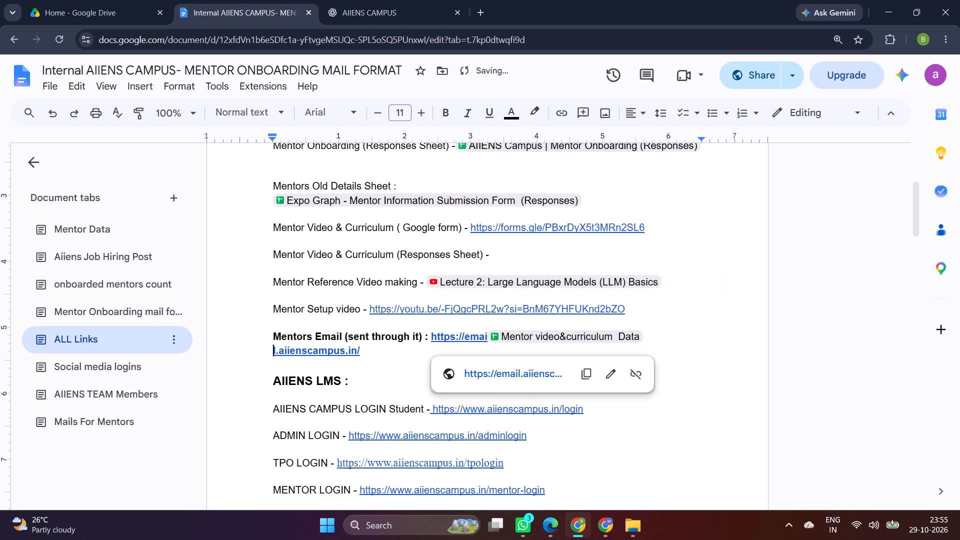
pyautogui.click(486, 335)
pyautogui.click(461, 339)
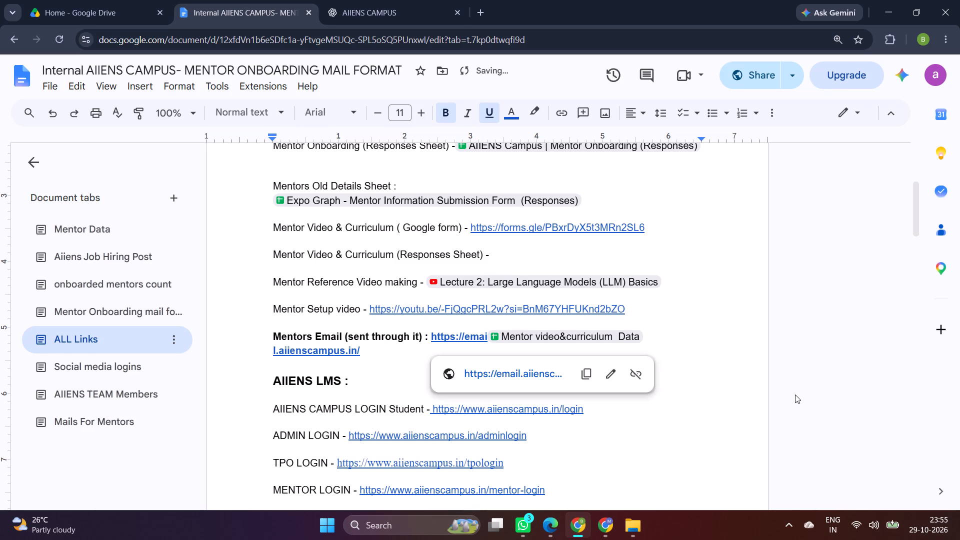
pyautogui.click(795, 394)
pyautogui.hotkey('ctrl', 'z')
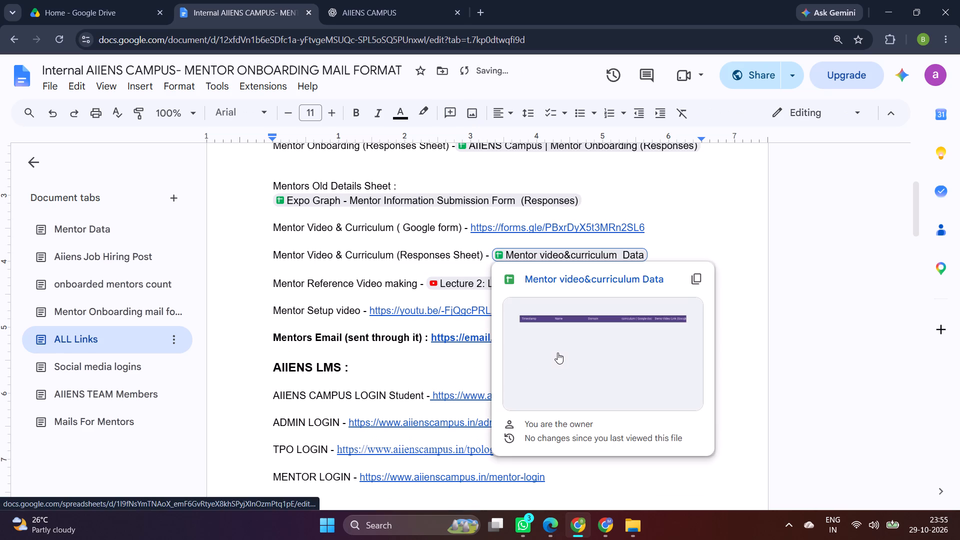
pyautogui.click(455, 329)
pyautogui.click(487, 342)
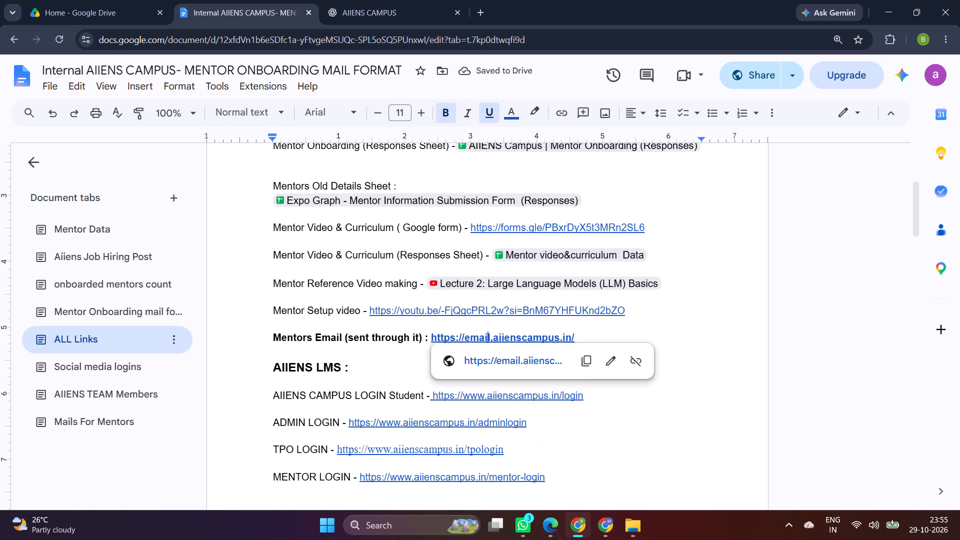
pyautogui.click(581, 362)
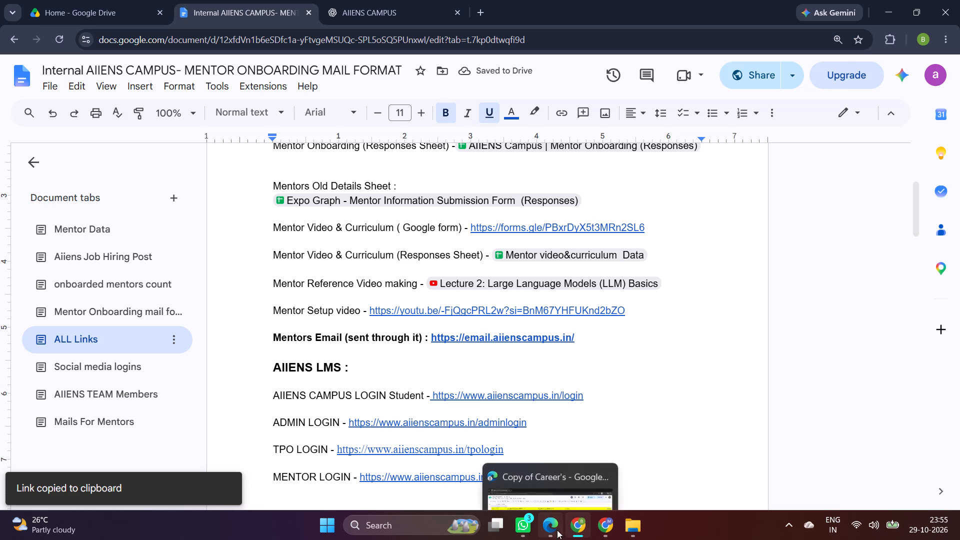
pyautogui.click(549, 529)
pyautogui.click(194, 13)
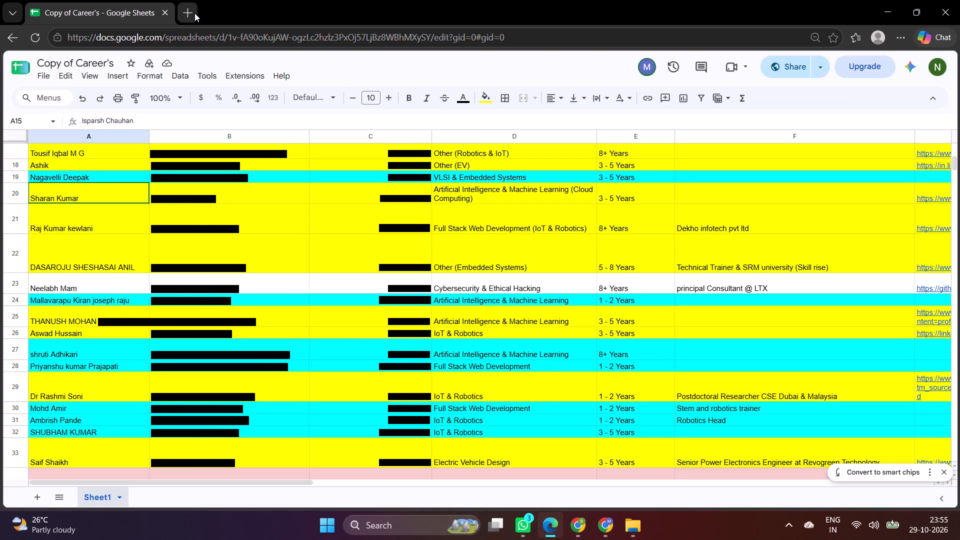
pyautogui.hotkey('ctrl', 'v')
pyautogui.press('Return')
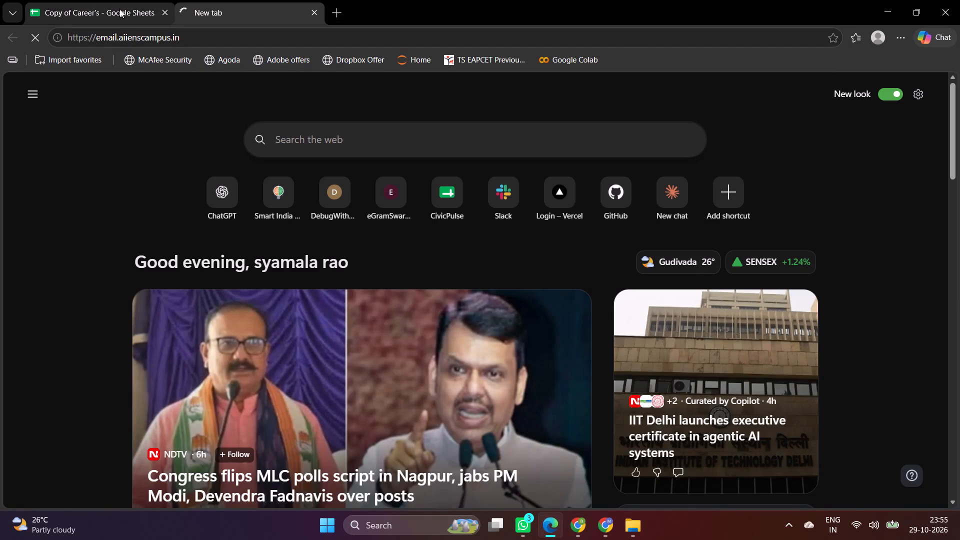
pyautogui.click(119, 9)
pyautogui.click(231, 10)
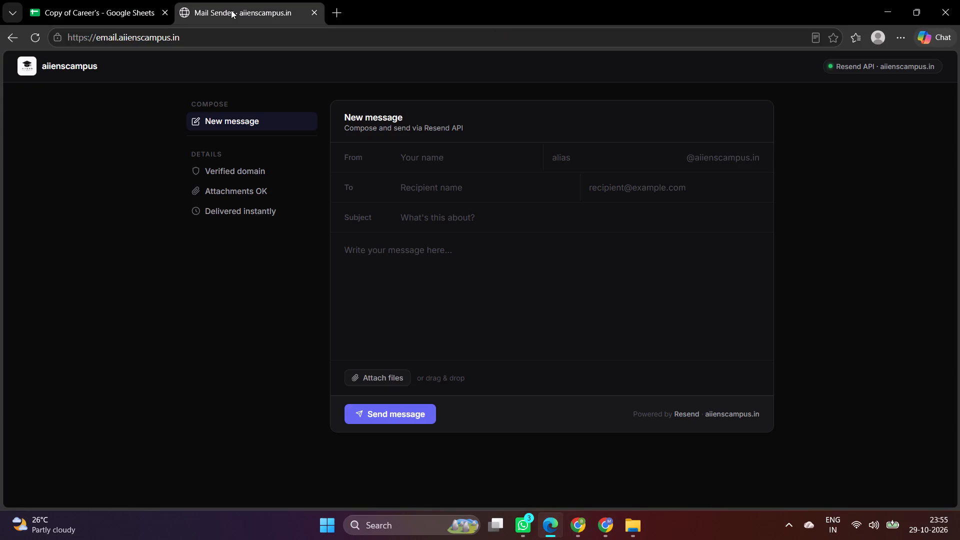
# Fill in the new message's sender name from the saved name-only entry.
pyautogui.click(414, 162)
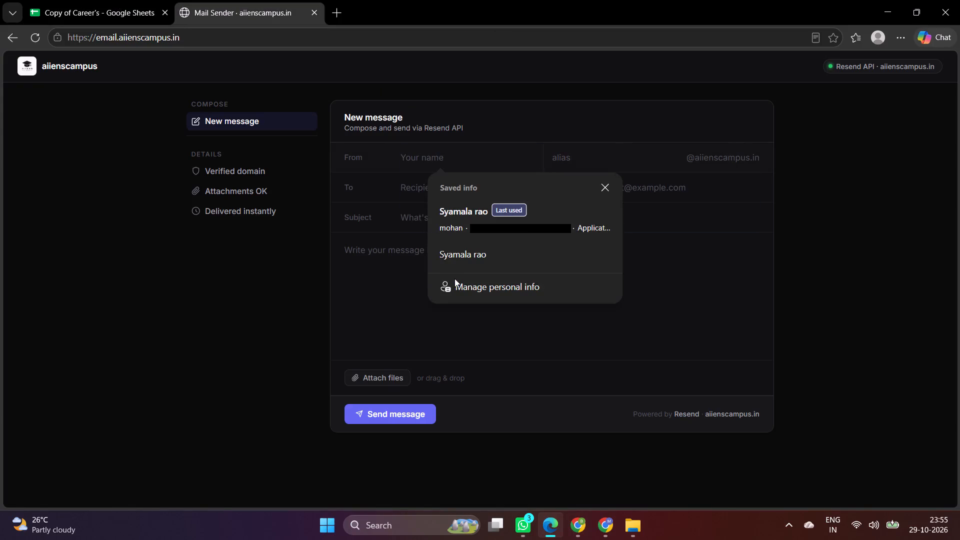
pyautogui.click(452, 253)
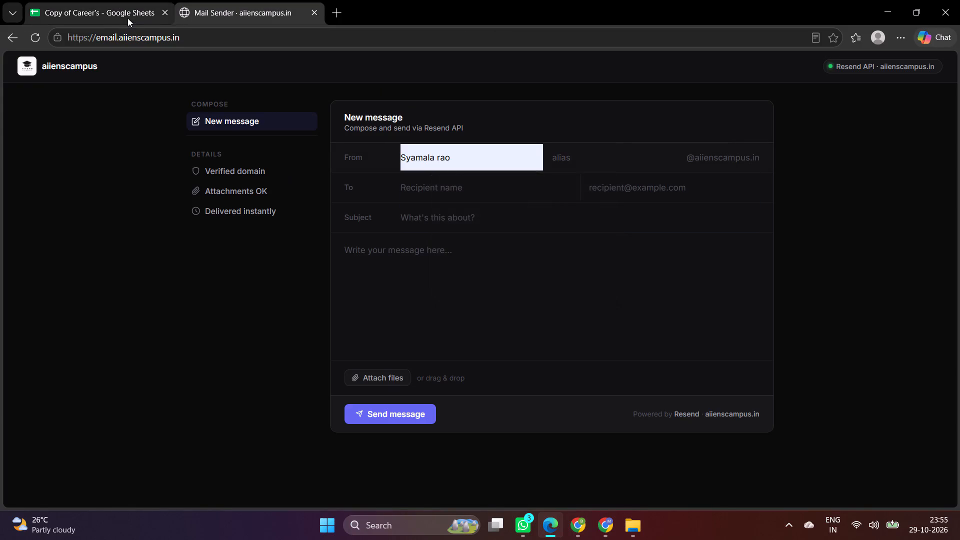
# Switch to Chrome, find the mentor applications address in the Mentor Onboarding mail format document tab, and copy its "mentors@" part.
pyautogui.click(127, 18)
pyautogui.click(548, 523)
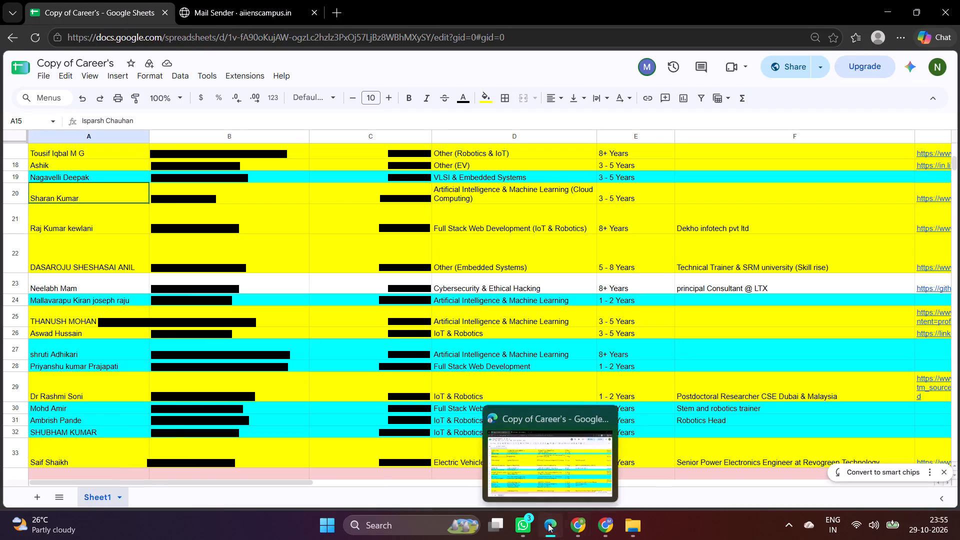
pyautogui.click(71, 294)
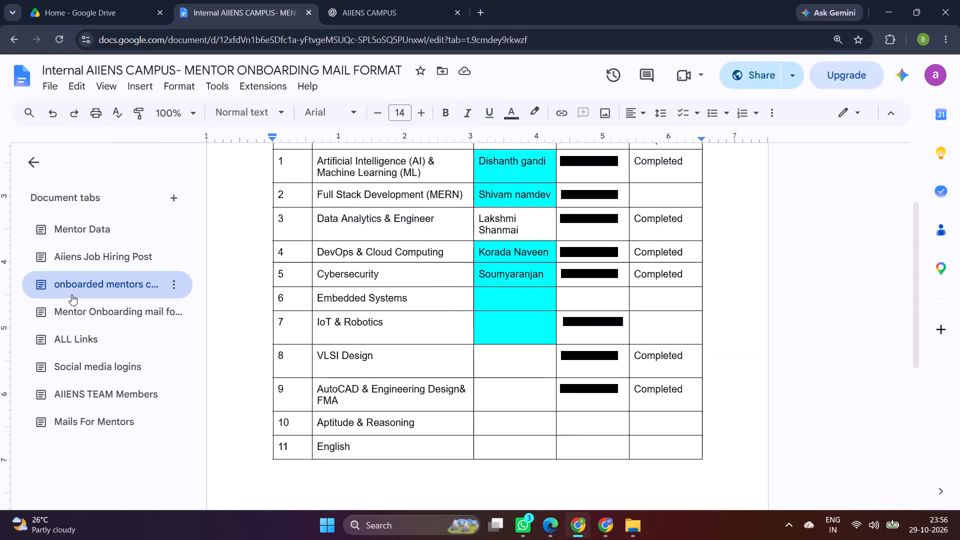
pyautogui.click(68, 316)
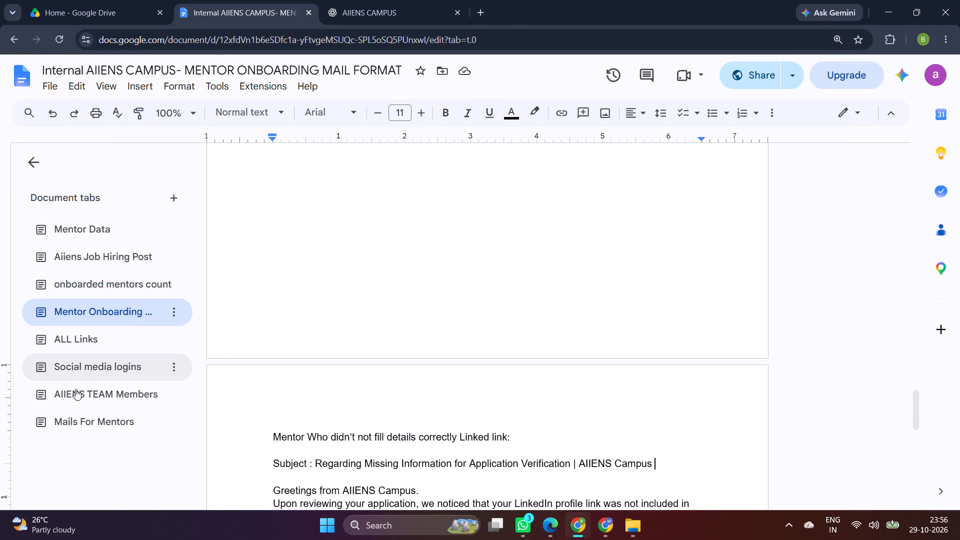
pyautogui.click(84, 425)
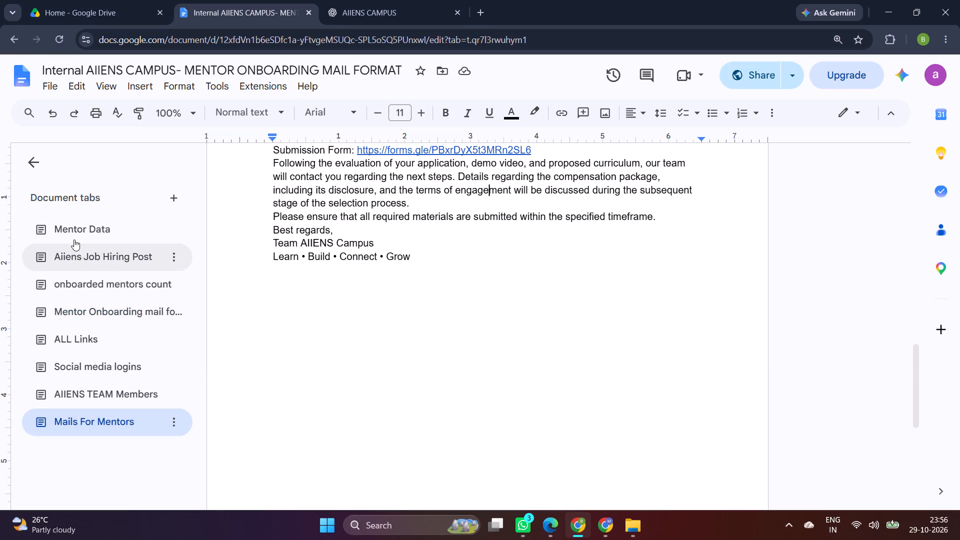
pyautogui.click(73, 237)
pyautogui.click(94, 291)
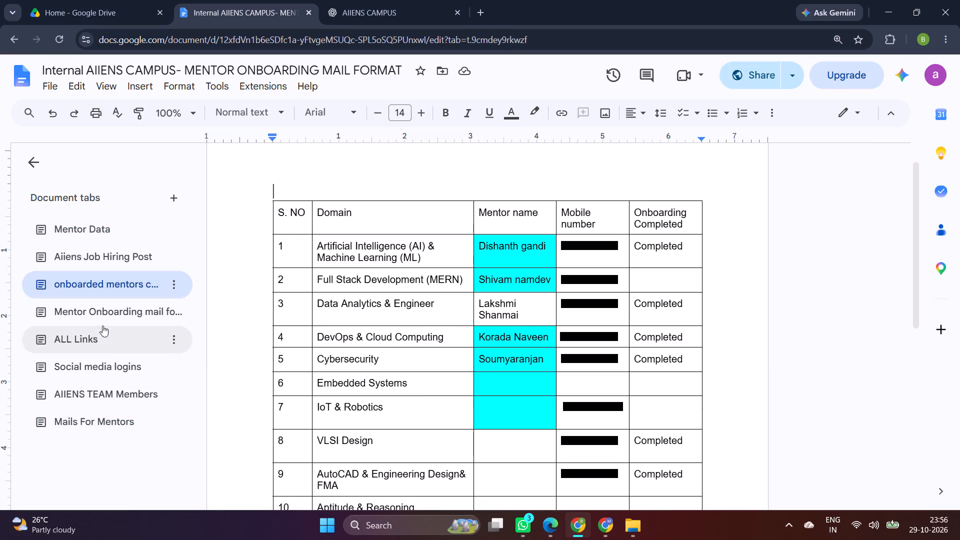
pyautogui.click(102, 320)
pyautogui.scroll(11, 376, 302)
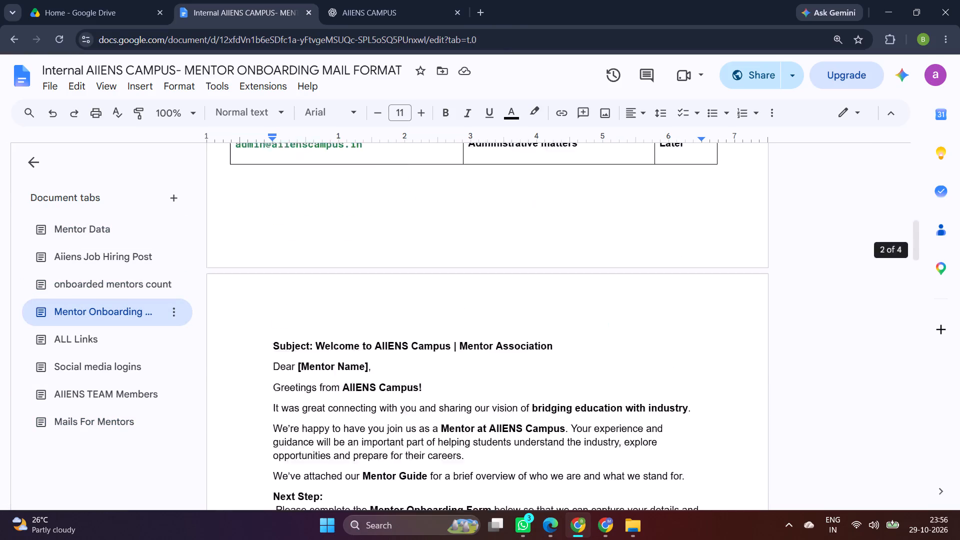
pyautogui.scroll(3, 376, 302)
pyautogui.scroll(-1, 376, 302)
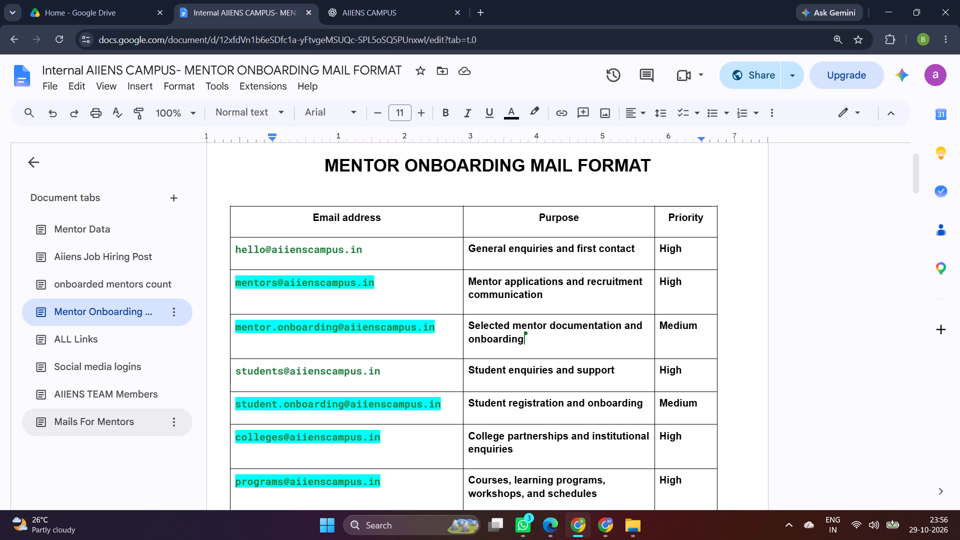
pyautogui.moveTo(235, 280); pyautogui.dragTo(280, 284)
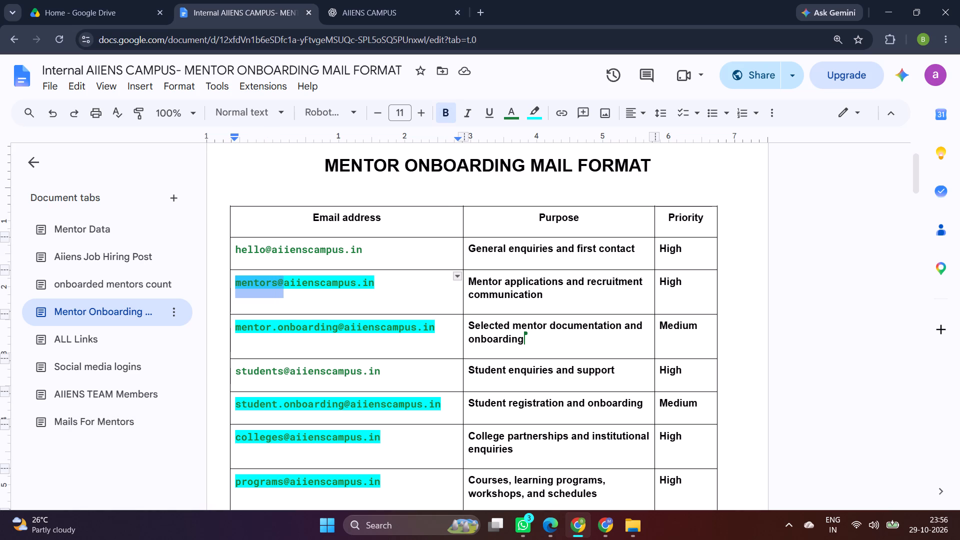
pyautogui.hotkey('ctrl', 'c')
# Switch to Edge and paste the copied mentors alias into the Mail Sender message's From alias, trimming the trailing @.
pyautogui.click(544, 528)
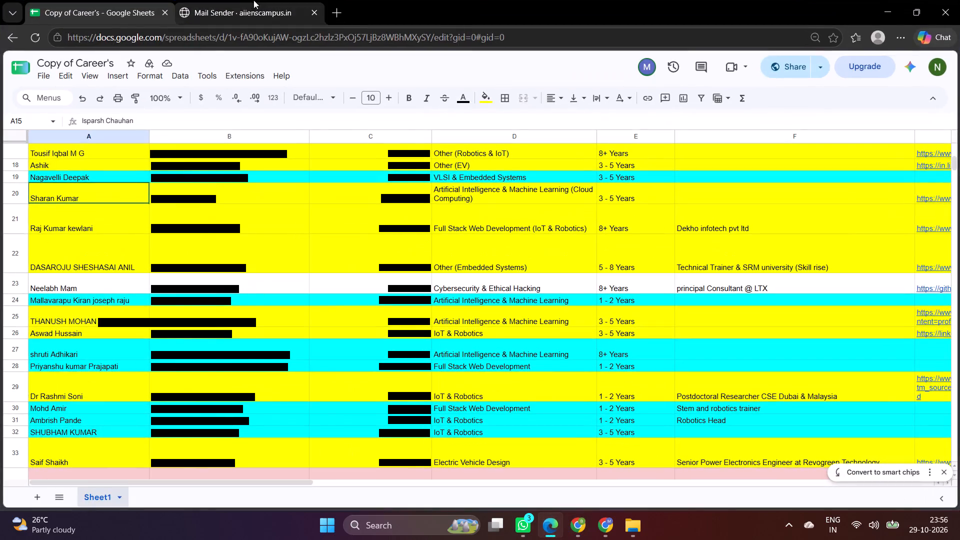
pyautogui.click(240, 1)
pyautogui.click(613, 160)
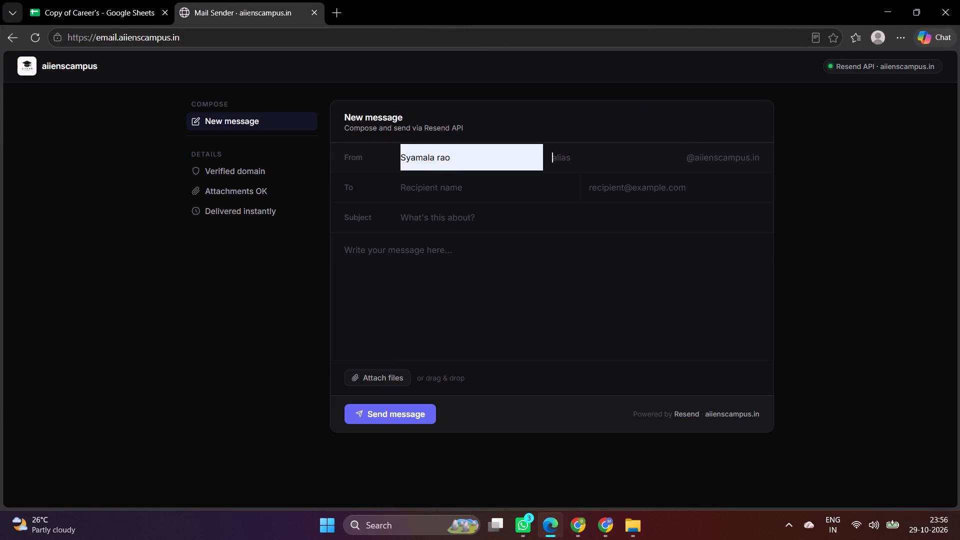
pyautogui.hotkey('ctrl', 'v')
pyautogui.press('BackSpace')
pyautogui.hotkey('ctrl', 's')
pyautogui.hotkey('ctrl', 'z')
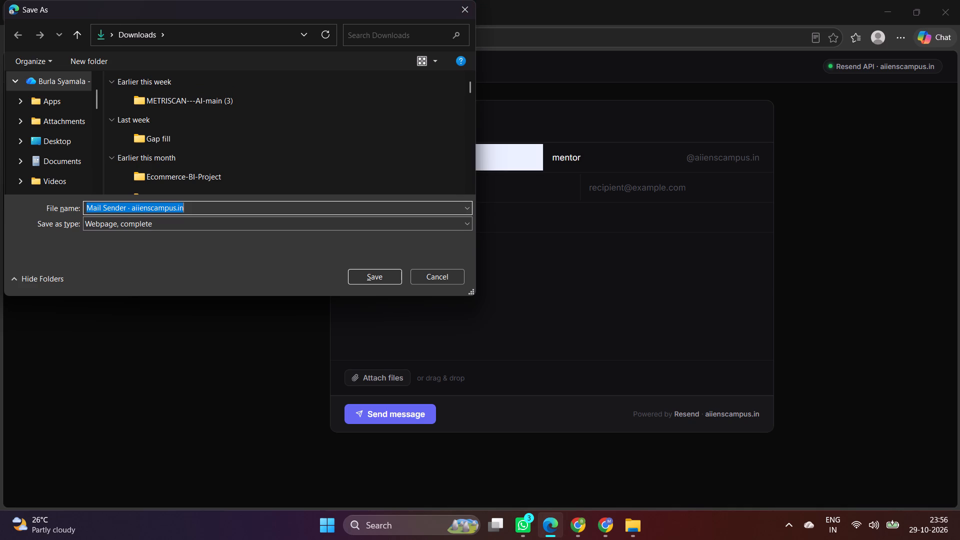
pyautogui.click(472, 15)
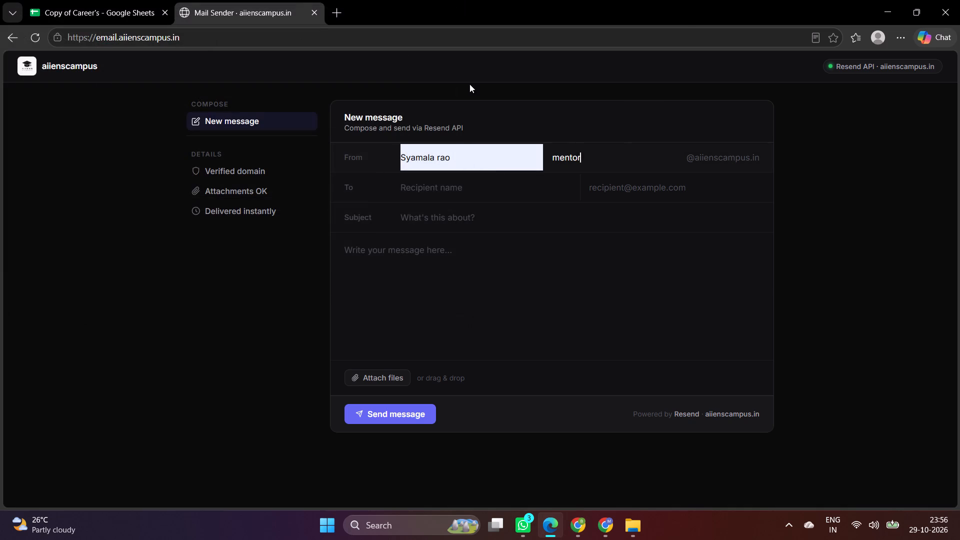
pyautogui.hotkey('ctrl', 'z')
# Copy the applicant's name from row 24 of the Copy of Career's sheet into the message's recipient name.
pyautogui.click(94, 0)
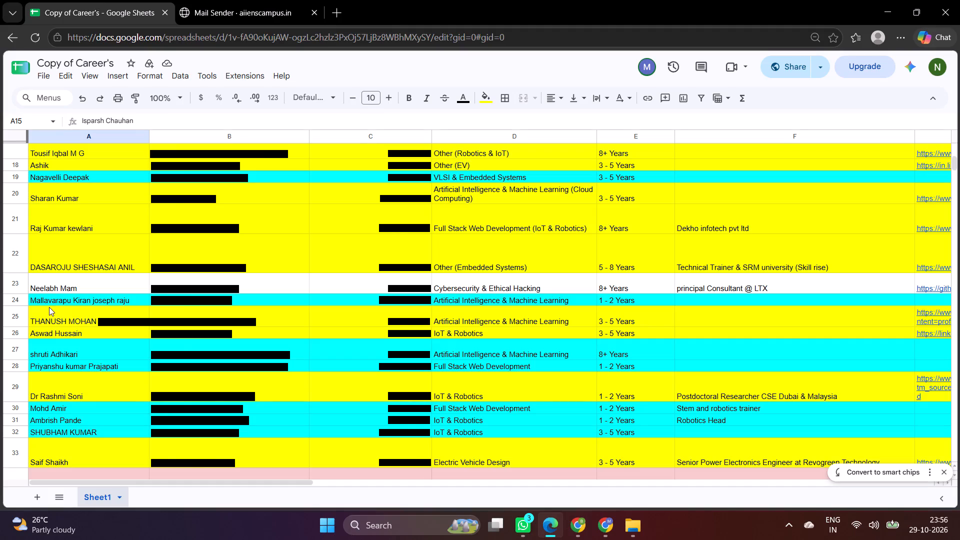
pyautogui.click(46, 303)
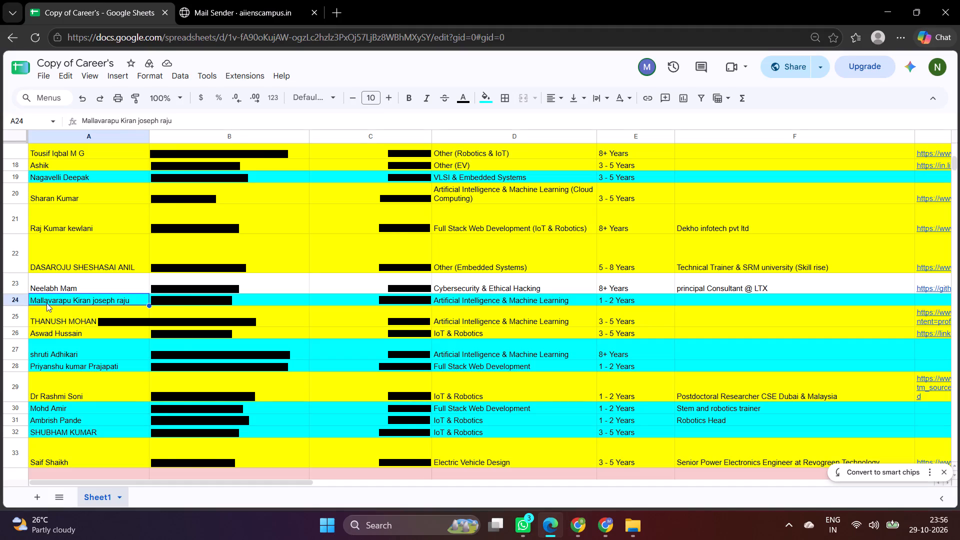
pyautogui.doubleClick(46, 303)
pyautogui.hotkey('ctrl', 'a')
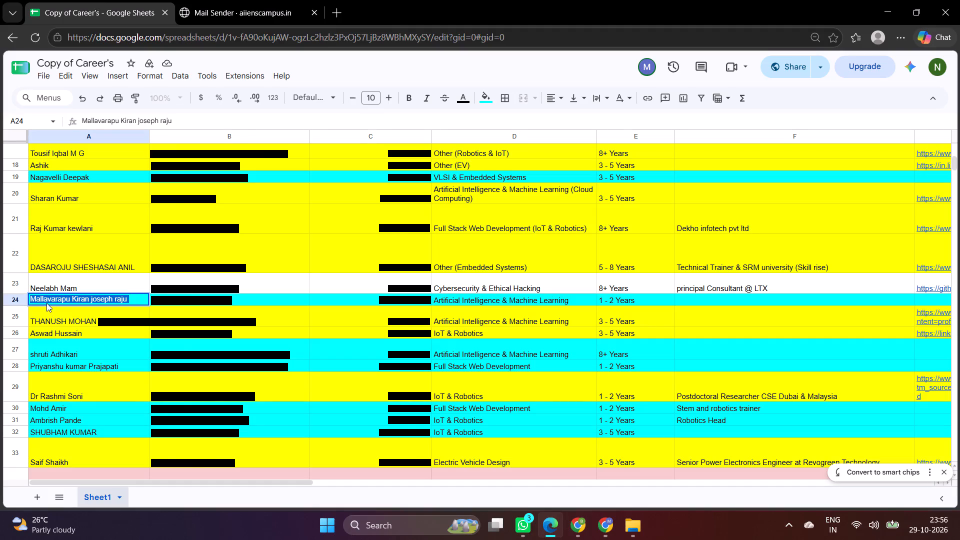
pyautogui.hotkey('ctrl', 'c')
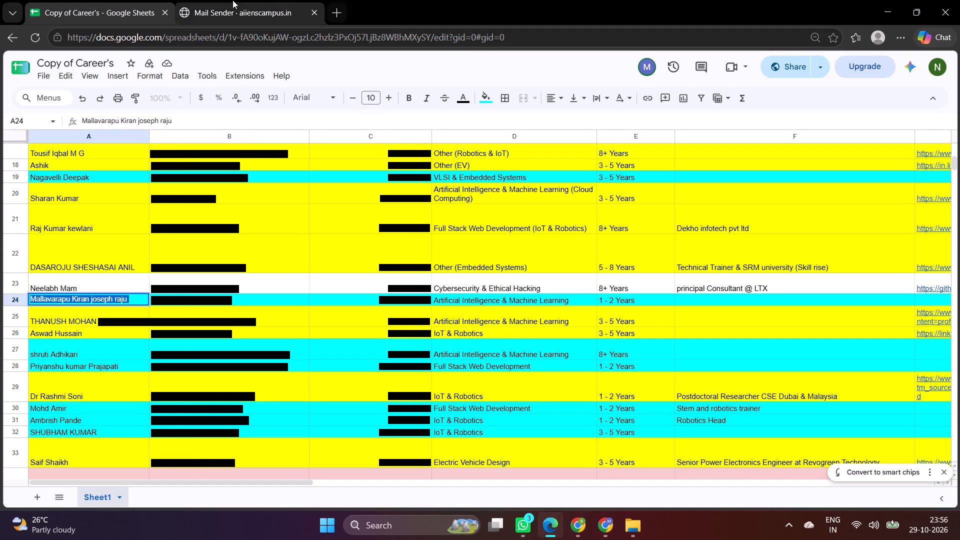
pyautogui.click(230, 0)
pyautogui.click(428, 186)
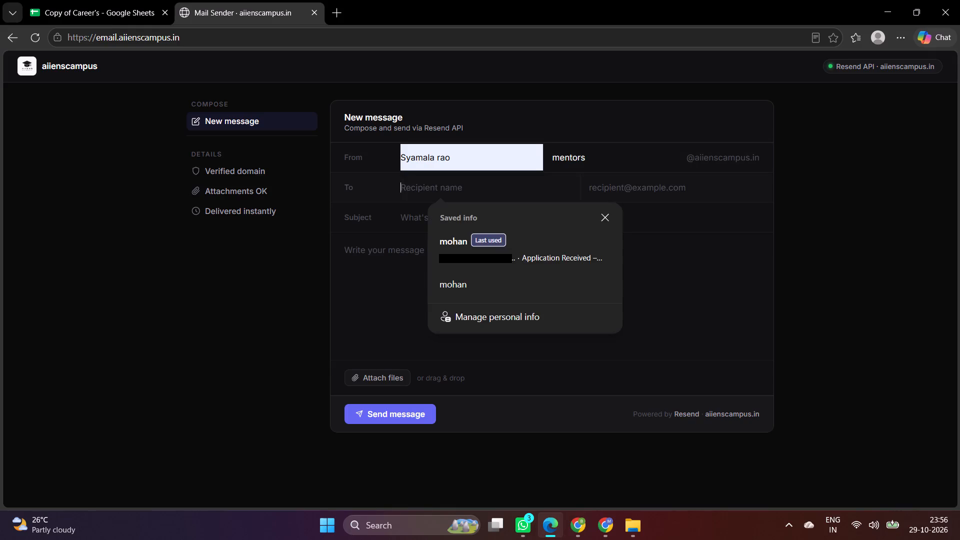
pyautogui.hotkey('ctrl', 'v')
# Copy the row 24 applicant's e-mail address from the Copy of Career's sheet into the message's recipient address.
pyautogui.click(91, 2)
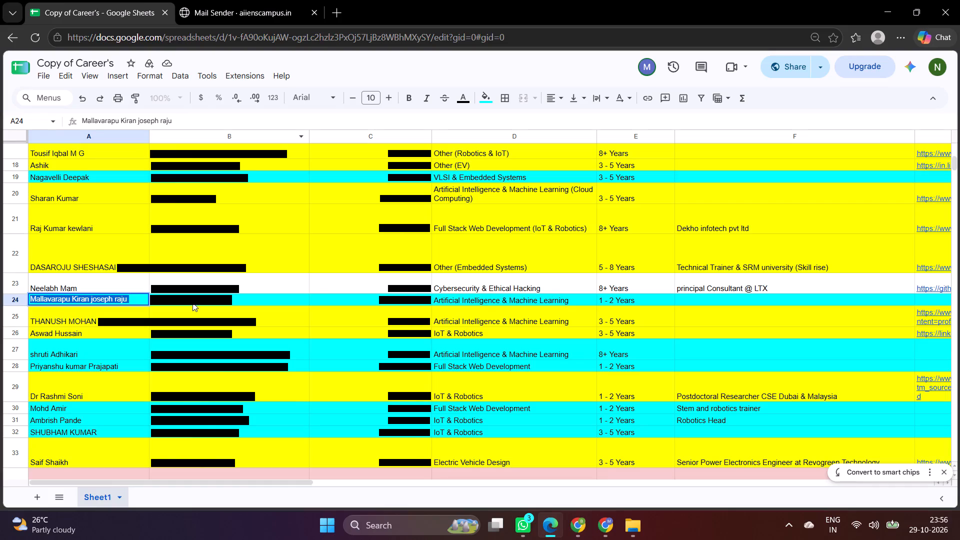
pyautogui.doubleClick(184, 294)
pyautogui.doubleClick(184, 300)
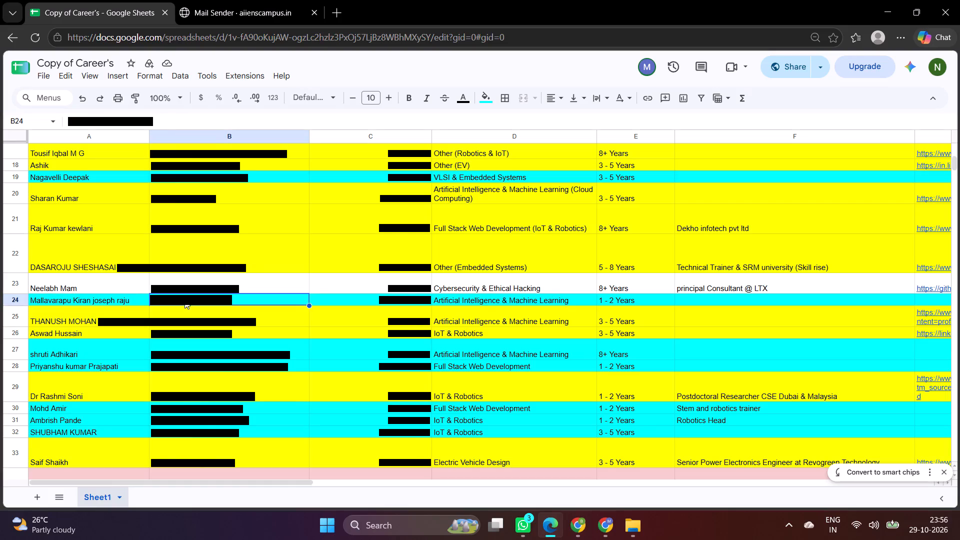
pyautogui.hotkey('ctrl', 'a')
pyautogui.hotkey('ctrl', 'c')
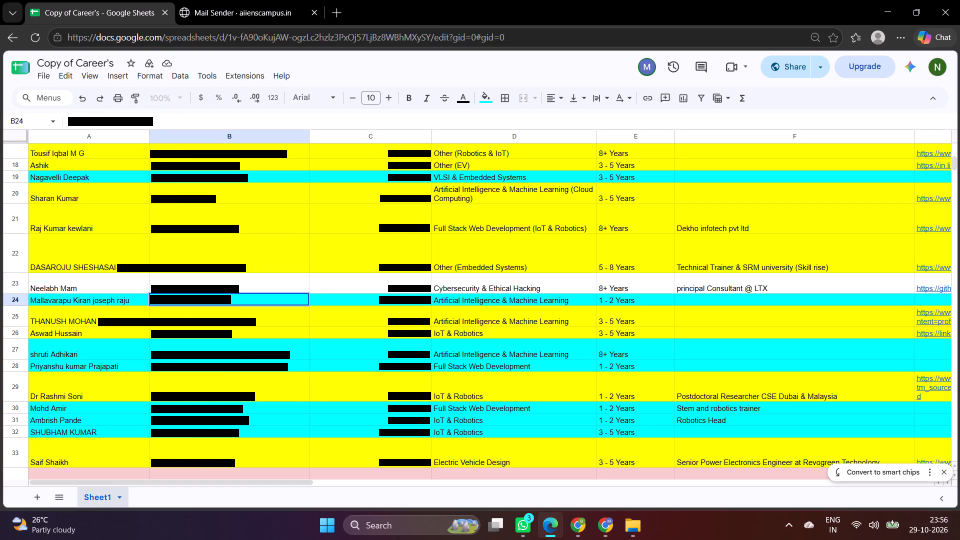
pyautogui.click(218, 6)
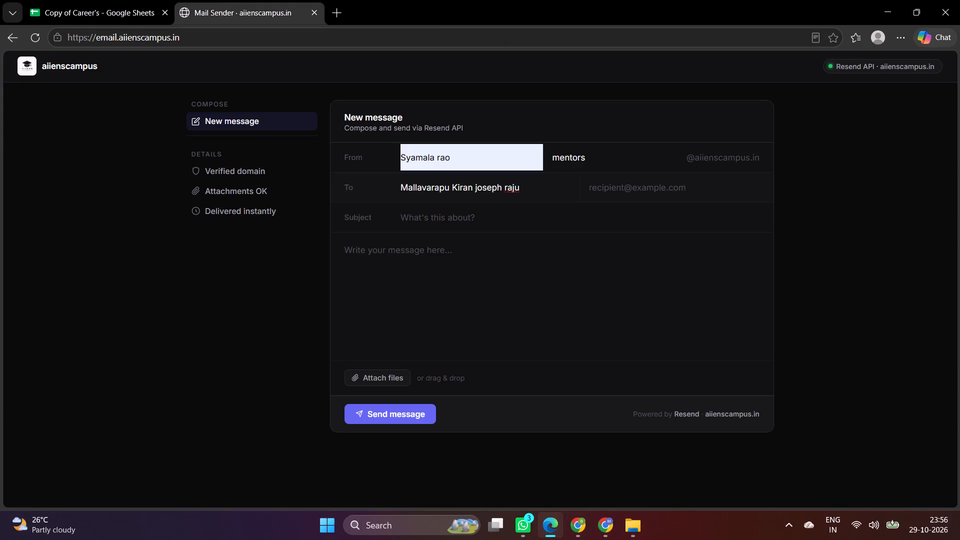
pyautogui.click(604, 189)
pyautogui.hotkey('ctrl', 'v')
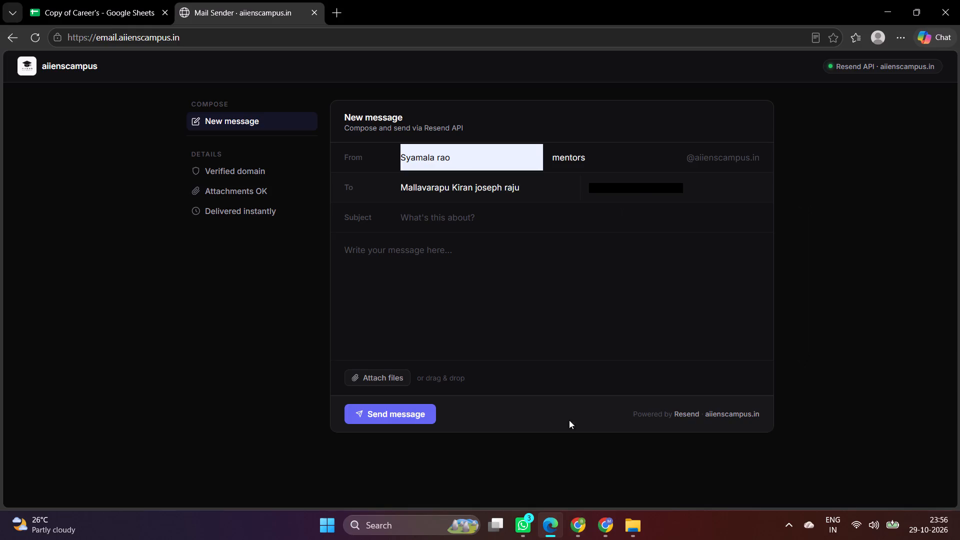
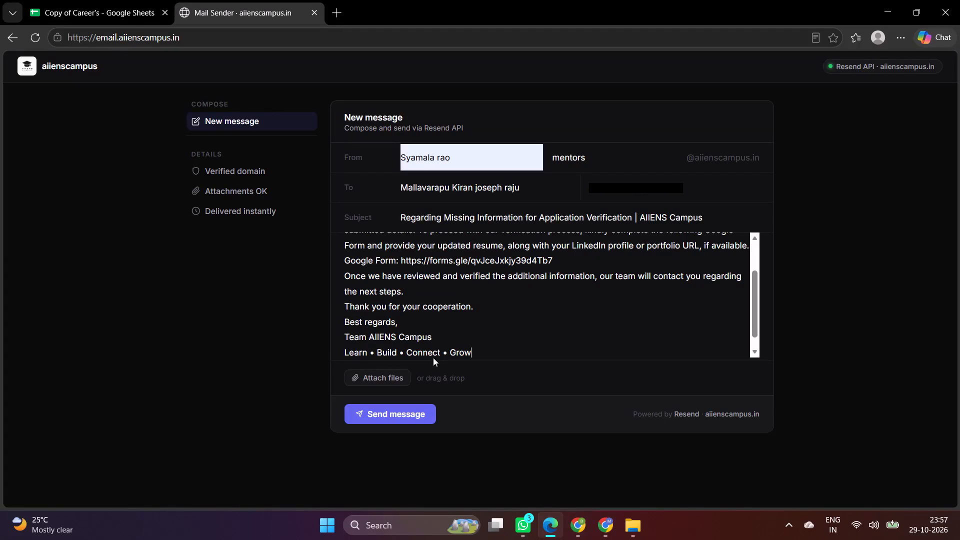
# Attach the AIIENS CAMPUS image from the Downloads folder to the message for the row 24 applicant and send it.
pyautogui.click(584, 526)
pyautogui.click(584, 526)
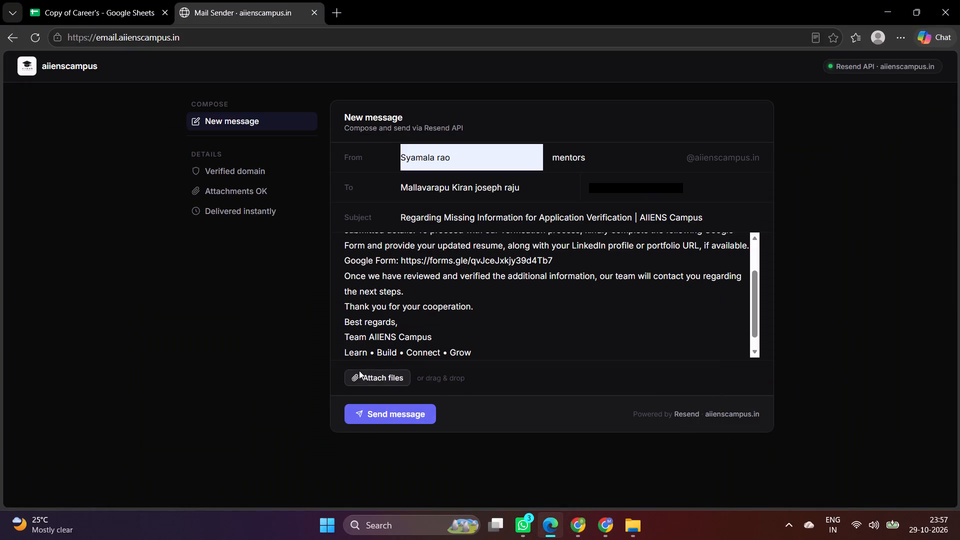
pyautogui.click(360, 378)
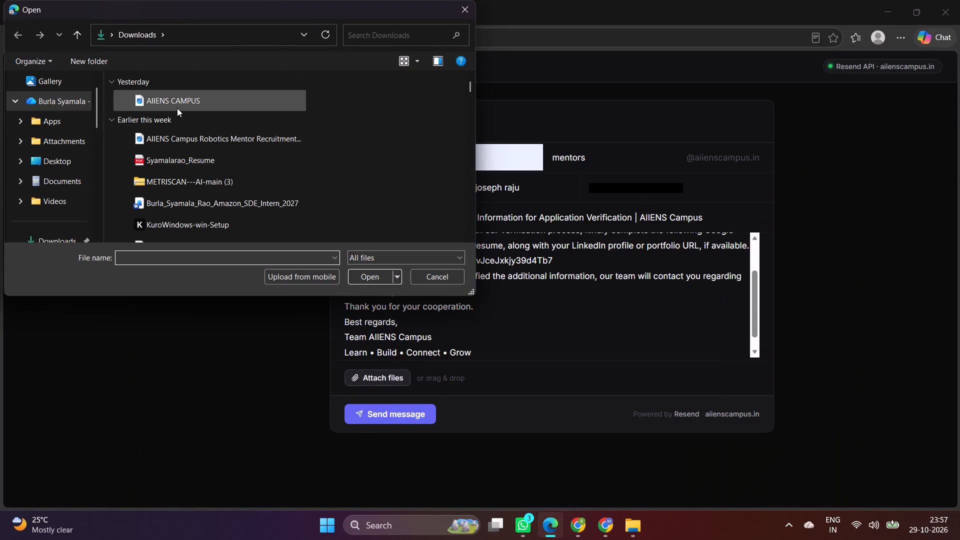
pyautogui.click(177, 108)
pyautogui.click(373, 273)
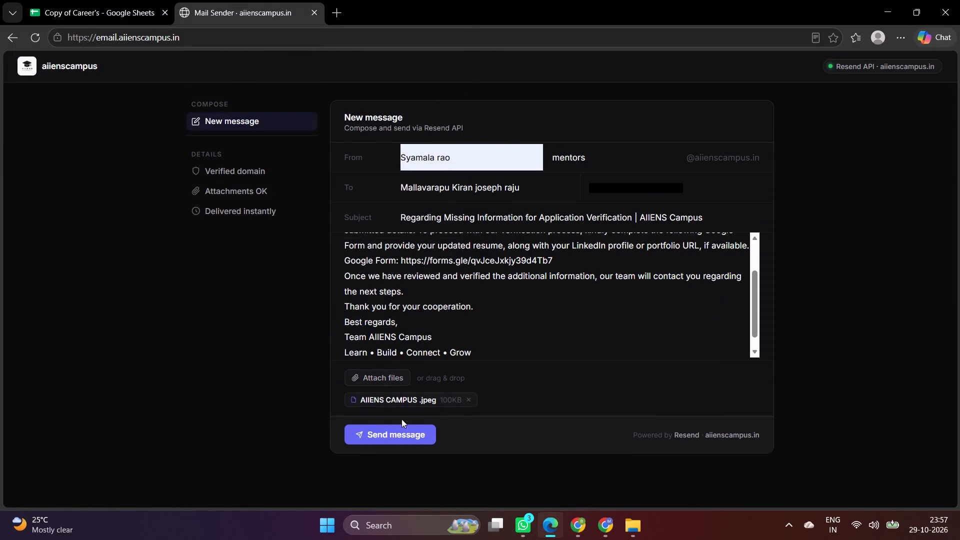
pyautogui.click(397, 432)
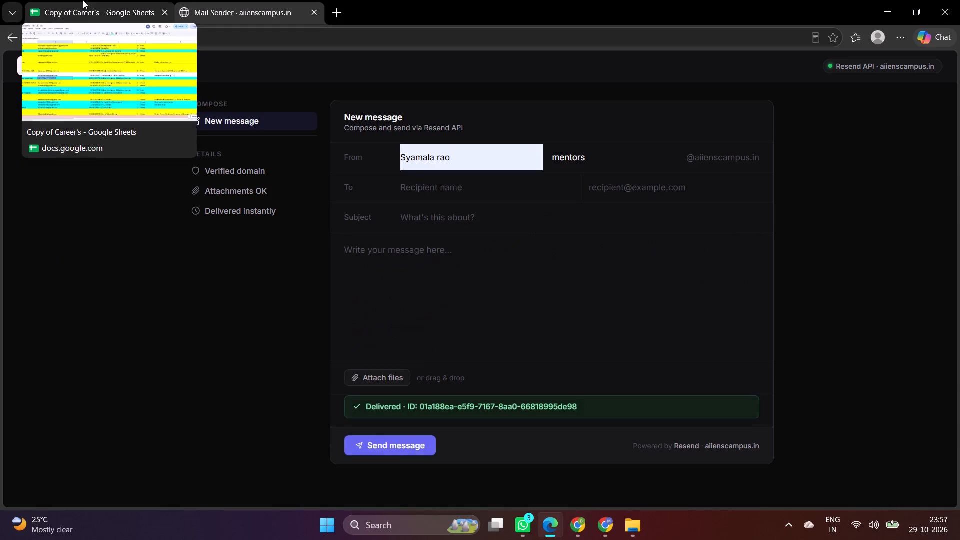
# Copy the applicant's name from row 27 of the Copy of Career's sheet into the new message's recipient name.
pyautogui.click(83, 0)
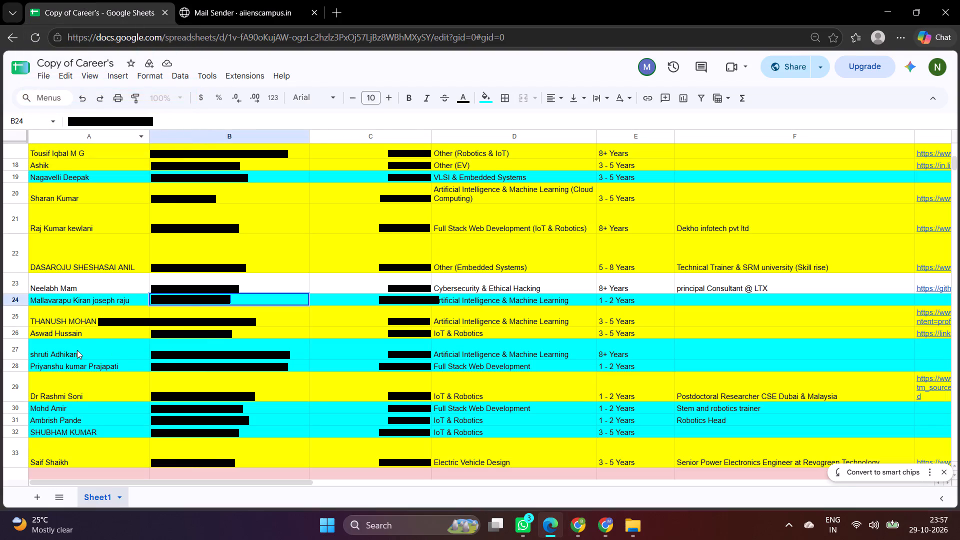
pyautogui.doubleClick(77, 350)
pyautogui.hotkey('ctrl', 'a')
pyautogui.hotkey('ctrl', 'c')
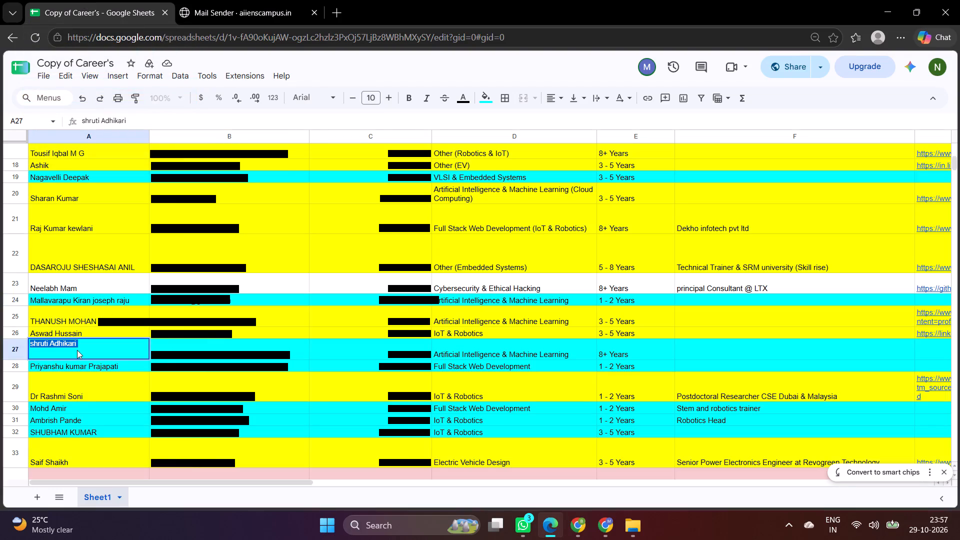
pyautogui.click(213, 14)
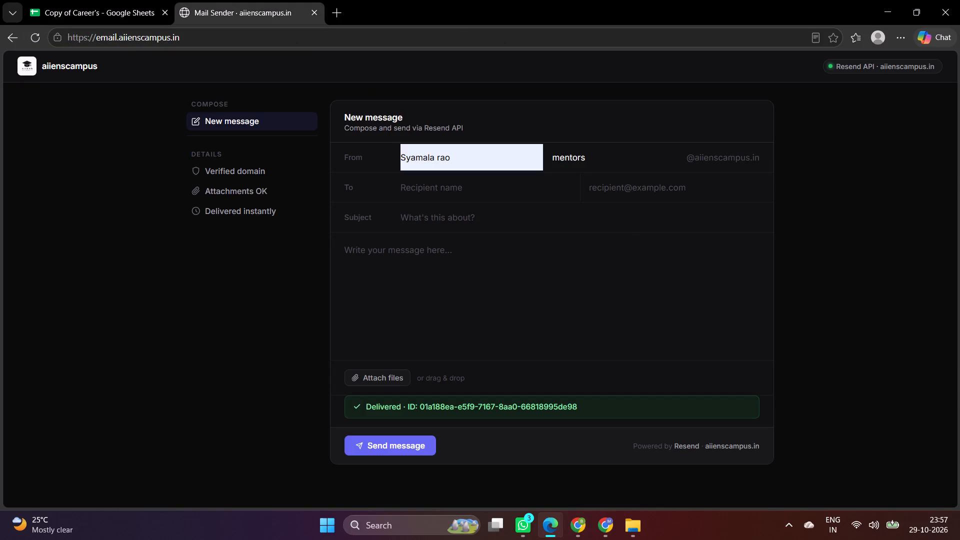
pyautogui.click(422, 195)
pyautogui.hotkey('ctrl', 'v')
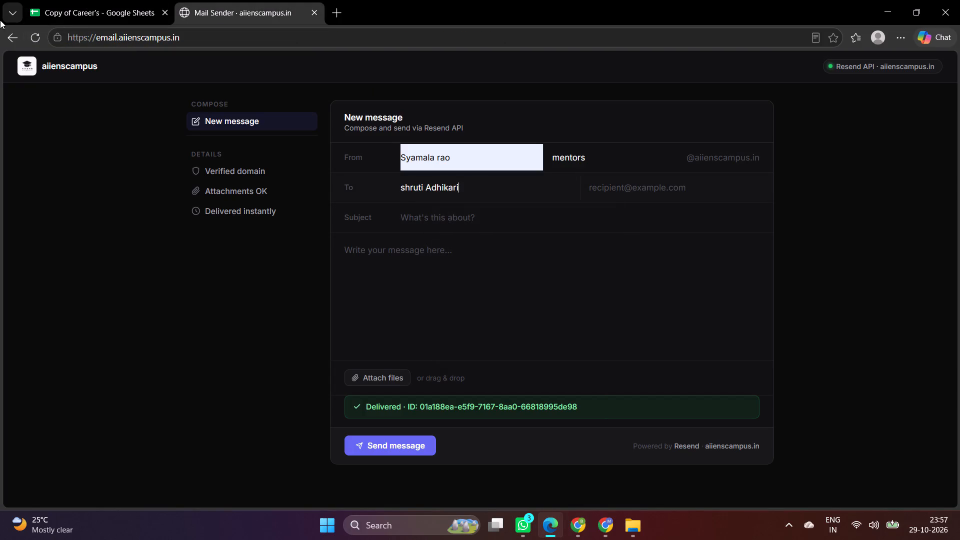
# Copy the row 27 applicant's e-mail address from the Copy of Career's sheet into the message's recipient address.
pyautogui.click(52, 6)
pyautogui.doubleClick(228, 355)
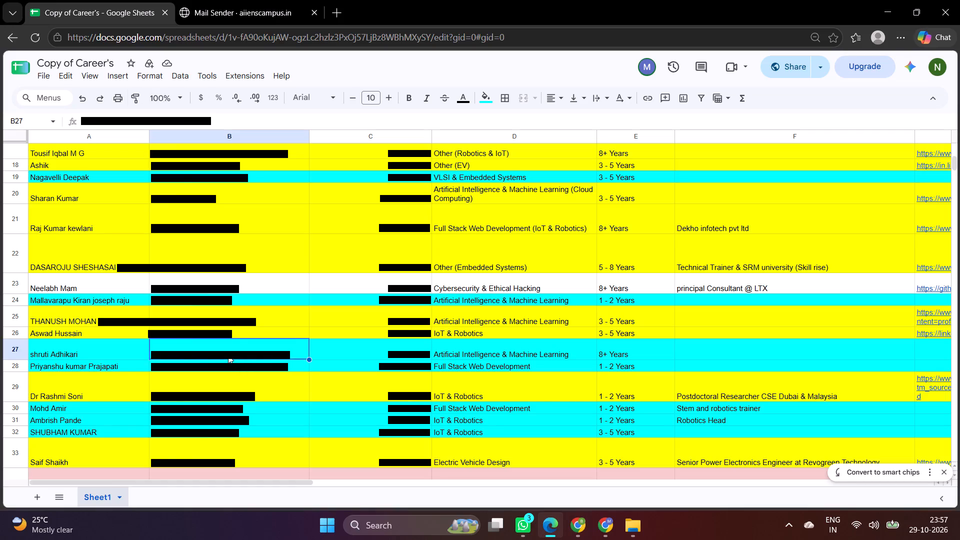
pyautogui.hotkey('ctrl', 'a')
pyautogui.hotkey('ctrl', 'c')
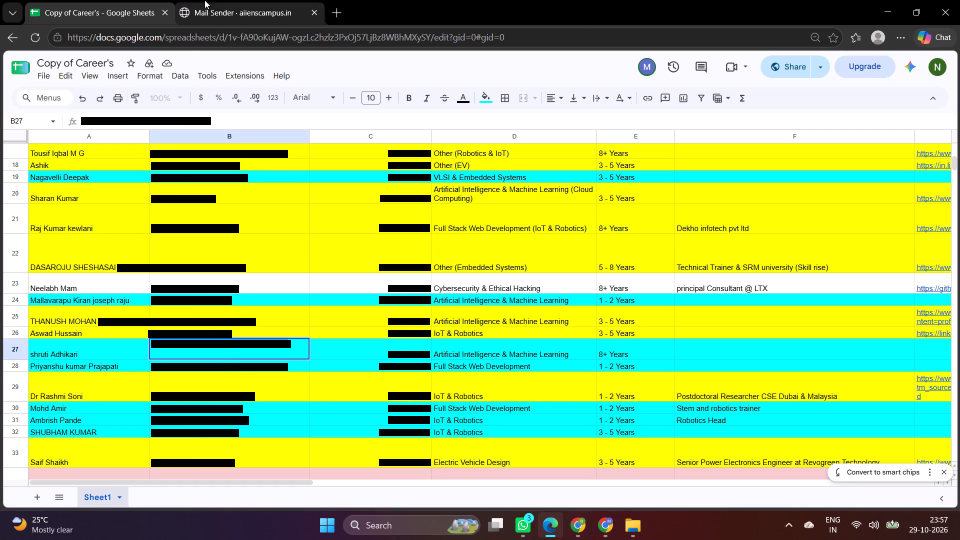
pyautogui.click(216, 0)
pyautogui.click(609, 176)
pyautogui.hotkey('ctrl', 'v')
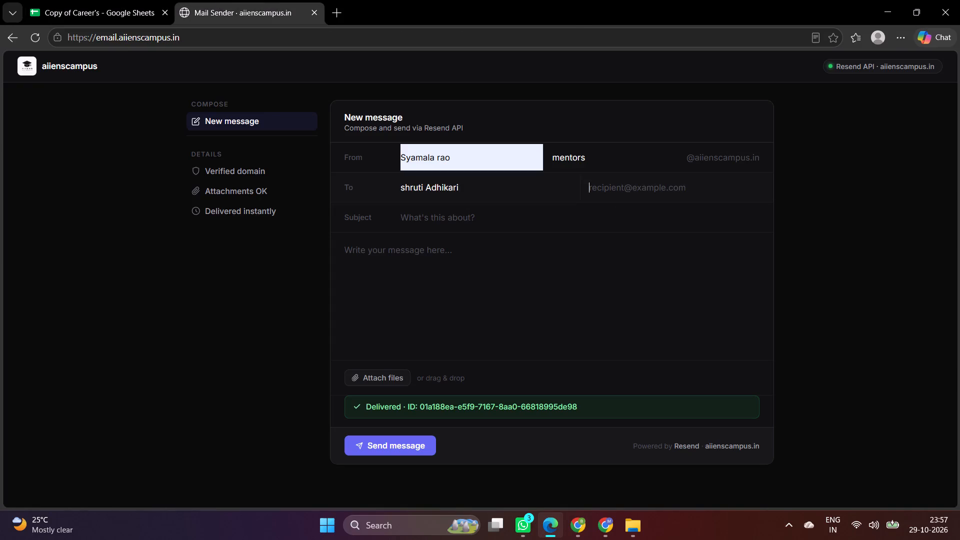
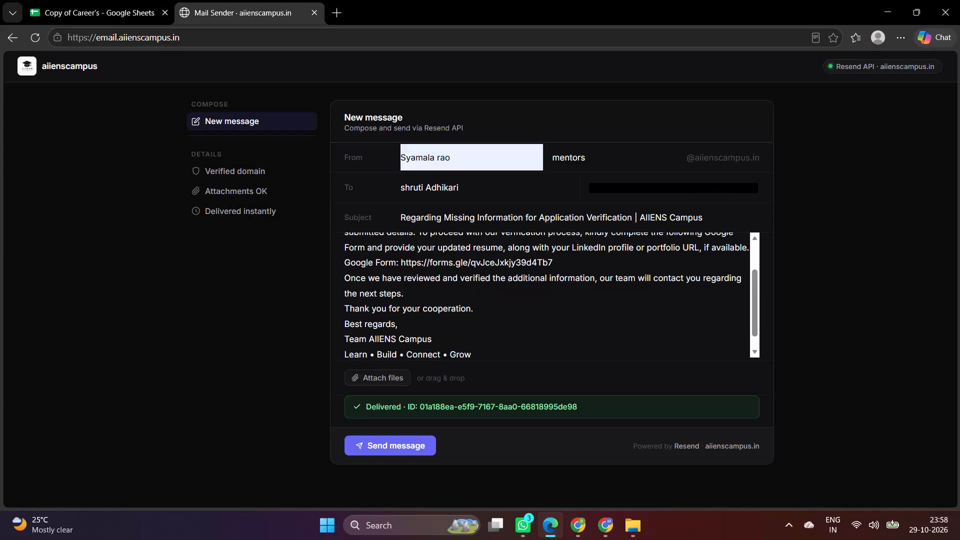
# Attach the AIIENS CAMPUS image from the Downloads folder to the message for the row 27 applicant and send it.
pyautogui.scroll(-2, 444, 268)
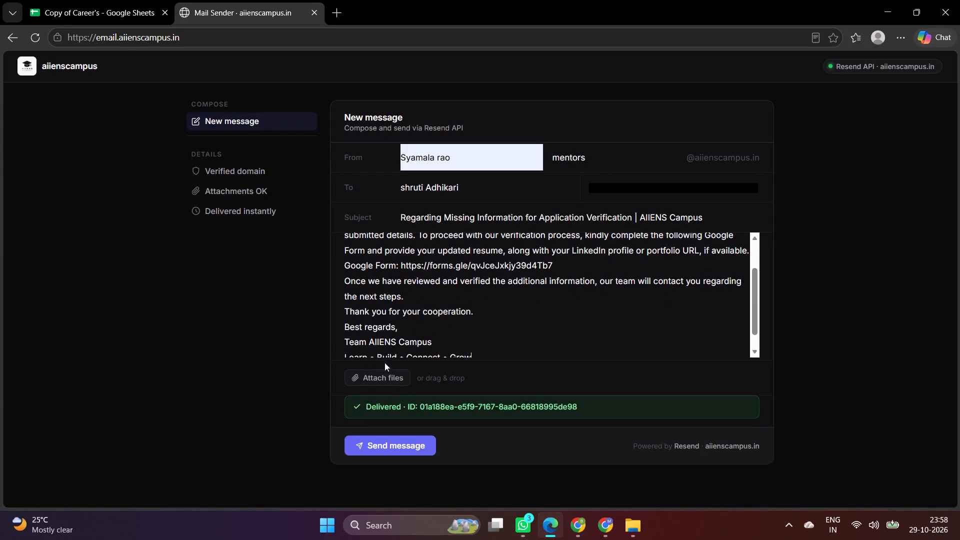
pyautogui.click(379, 383)
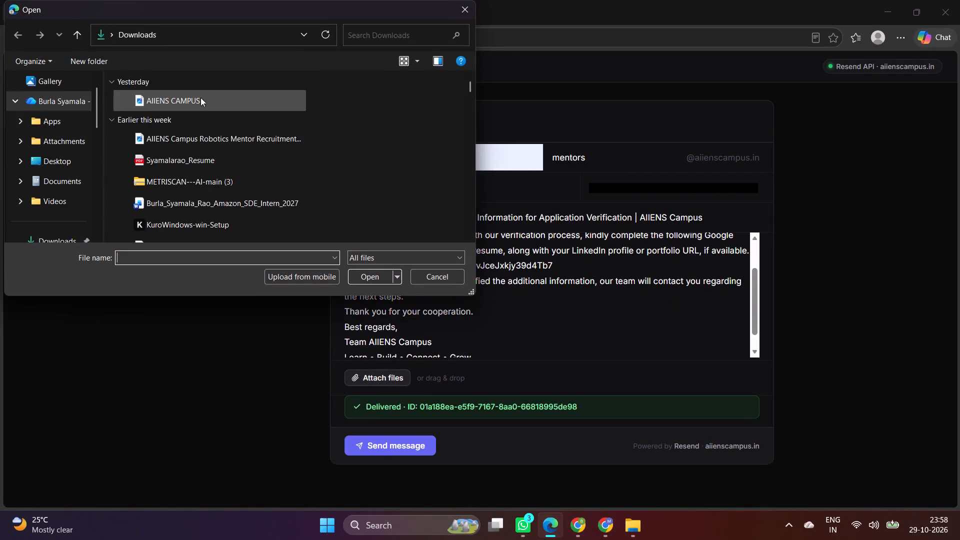
pyautogui.click(172, 105)
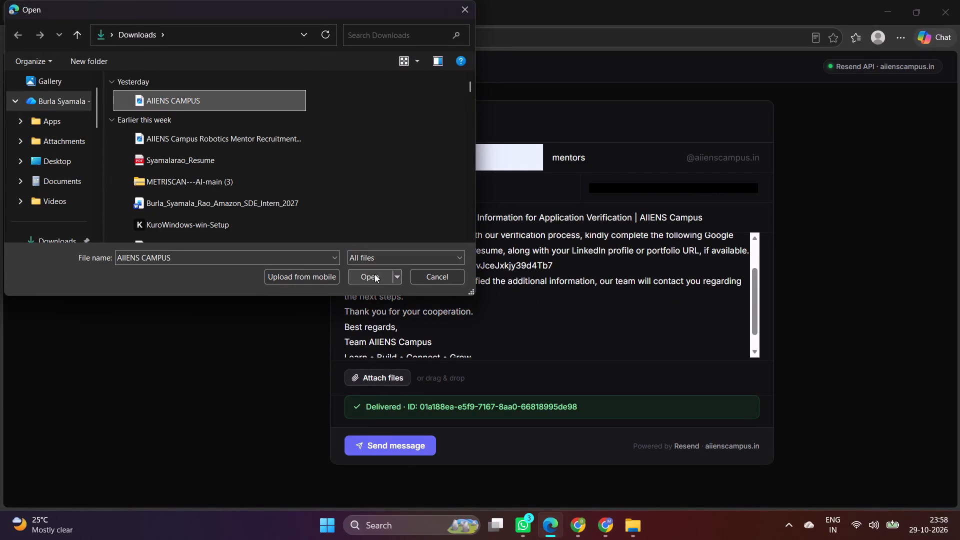
pyautogui.click(374, 274)
pyautogui.click(388, 464)
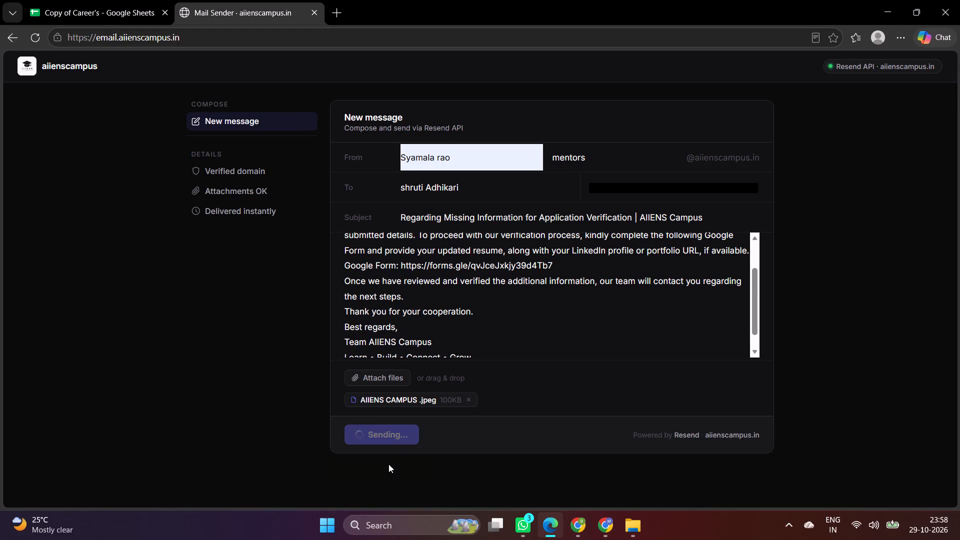
pyautogui.scroll(-2, 402, 348)
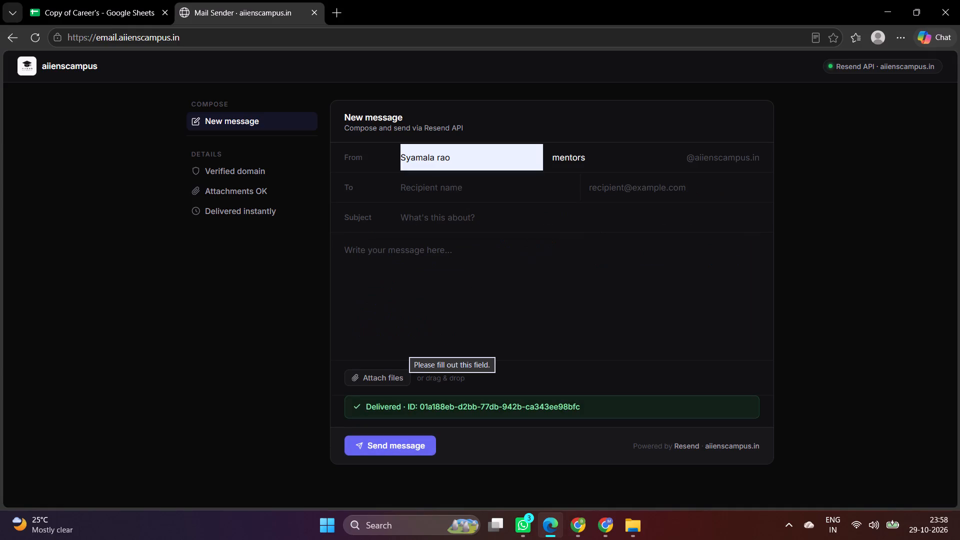
# Copy the applicant's name from row 28 of the Copy of Career's sheet into the new message's recipient name.
pyautogui.click(119, 8)
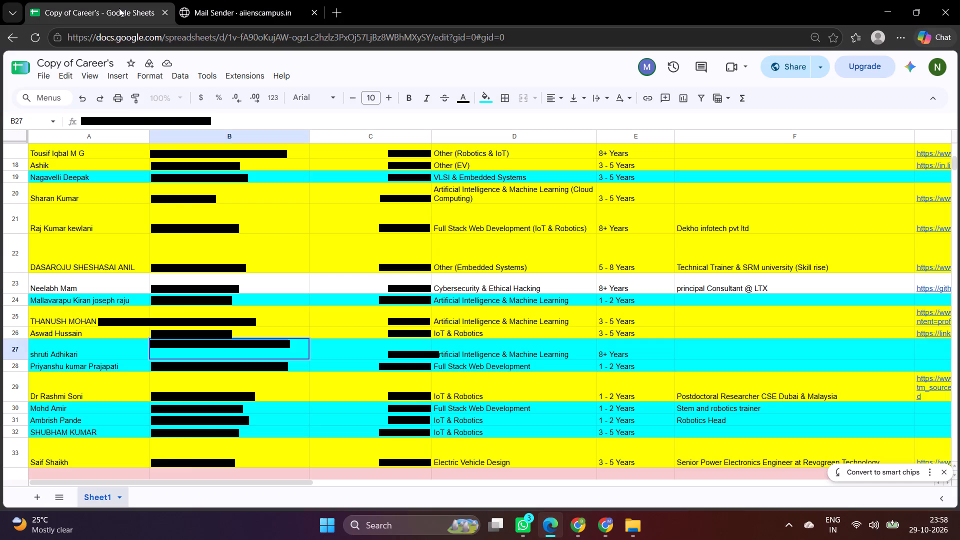
pyautogui.doubleClick(71, 363)
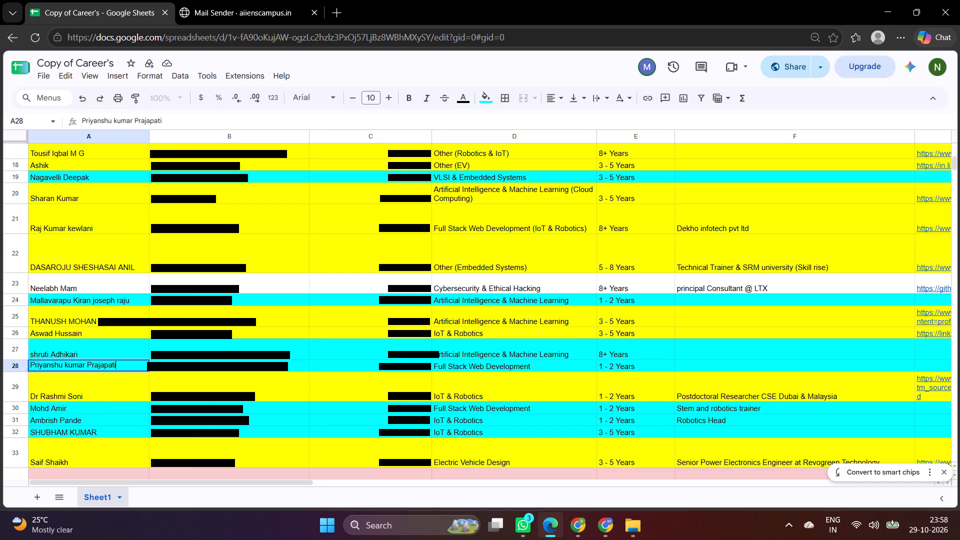
pyautogui.hotkey('ctrl', 'a')
pyautogui.hotkey('ctrl', 'c')
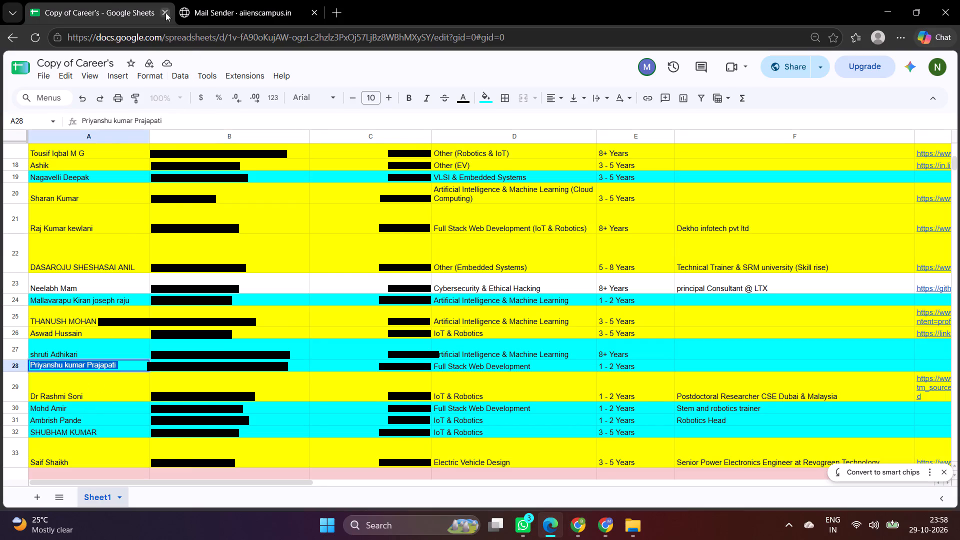
pyautogui.click(195, 10)
pyautogui.click(449, 186)
pyautogui.hotkey('ctrl', 'v')
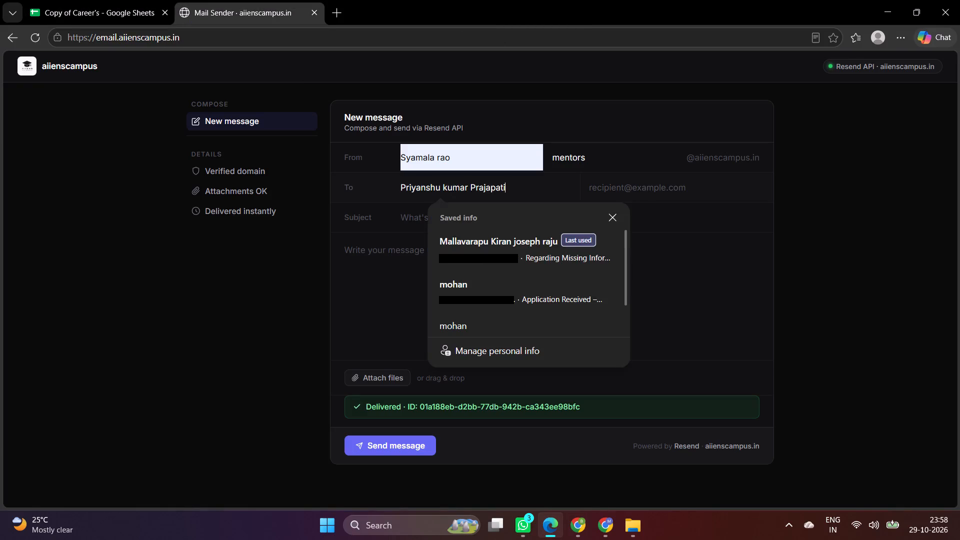
# Copy the row 28 applicant's e-mail address from the Copy of Career's sheet into the message's recipient address.
pyautogui.click(72, 1)
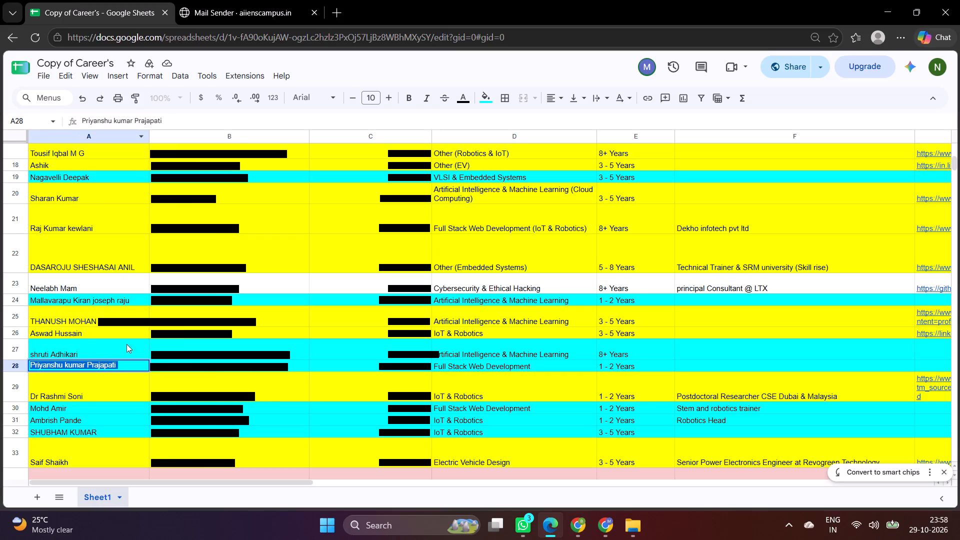
pyautogui.doubleClick(191, 362)
pyautogui.hotkey('ctrl', 'a')
pyautogui.hotkey('ctrl', 'c')
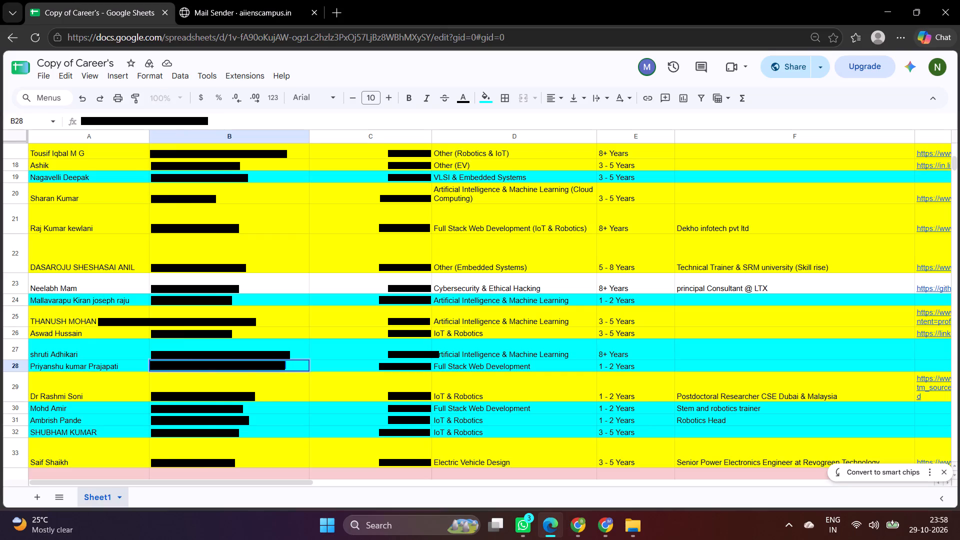
pyautogui.click(250, 0)
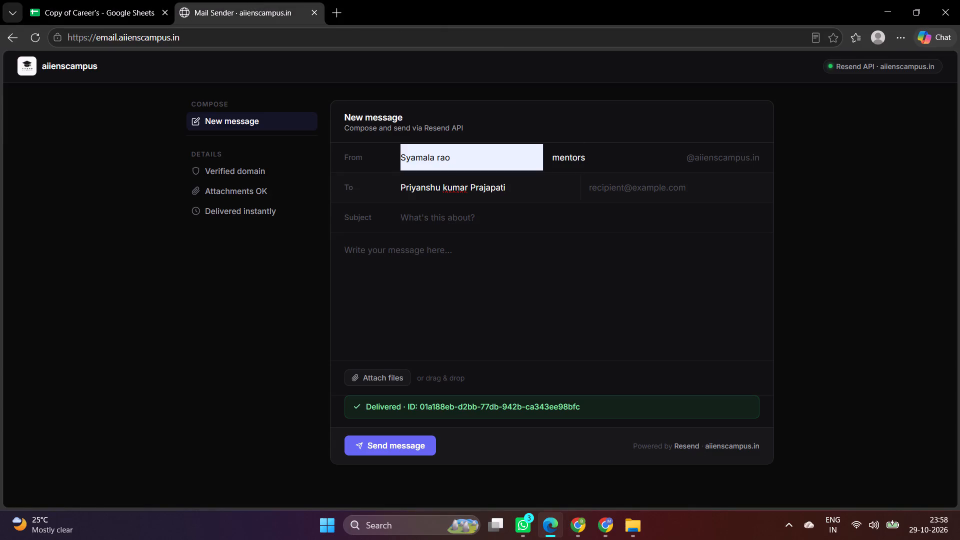
pyautogui.click(608, 196)
pyautogui.hotkey('ctrl', 'v')
pyautogui.click(100, 1)
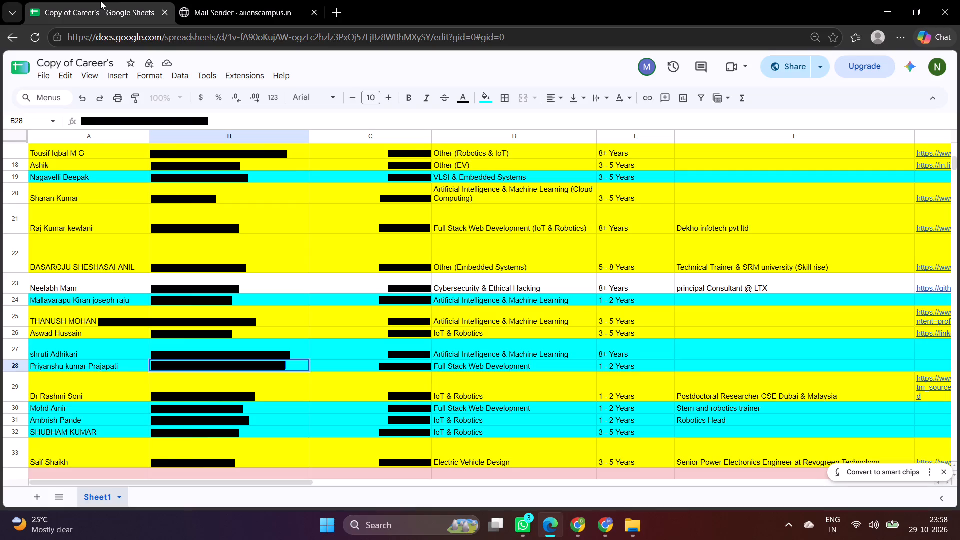
pyautogui.click(237, 6)
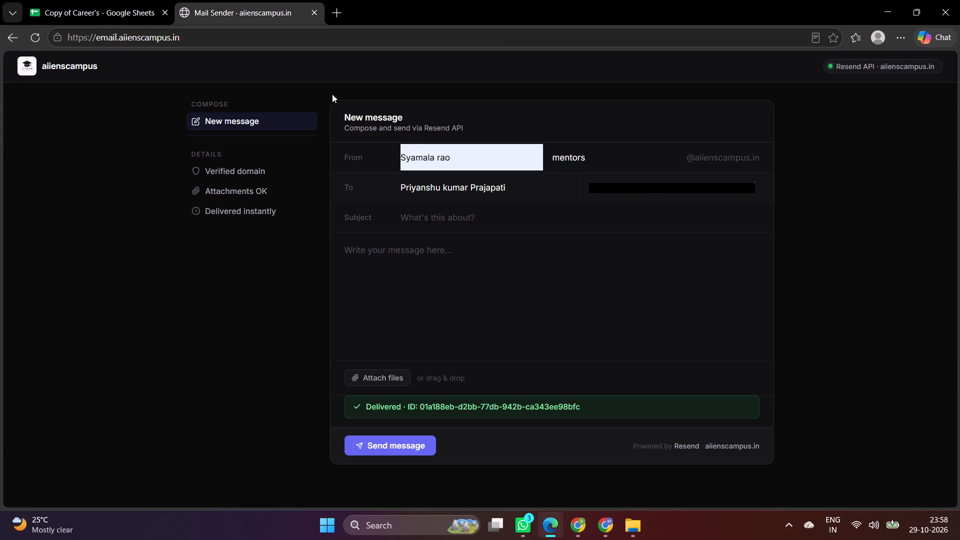
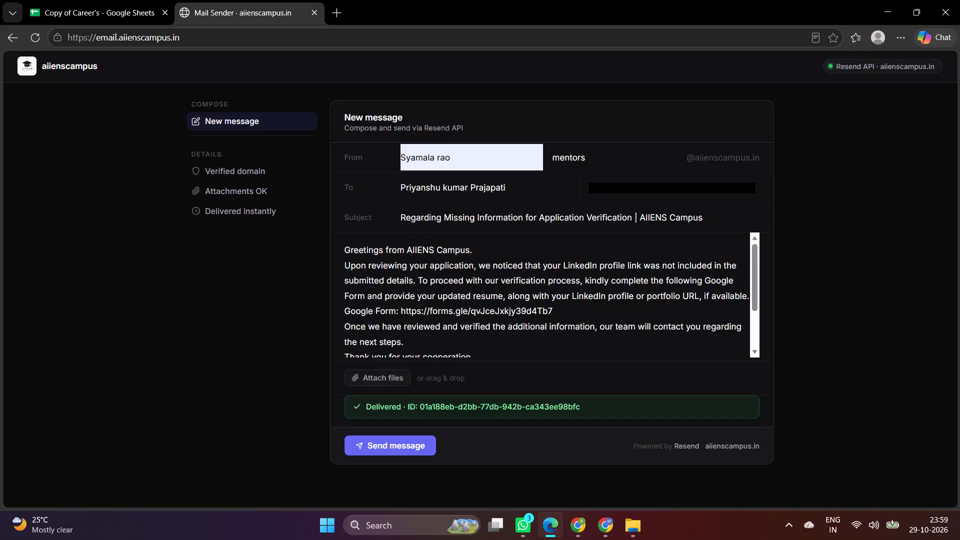
# Attach the AIIENS CAMPUS image from the Downloads folder to the message for the row 28 applicant and send it.
pyautogui.scroll(-1, 477, 278)
pyautogui.scroll(1, 477, 278)
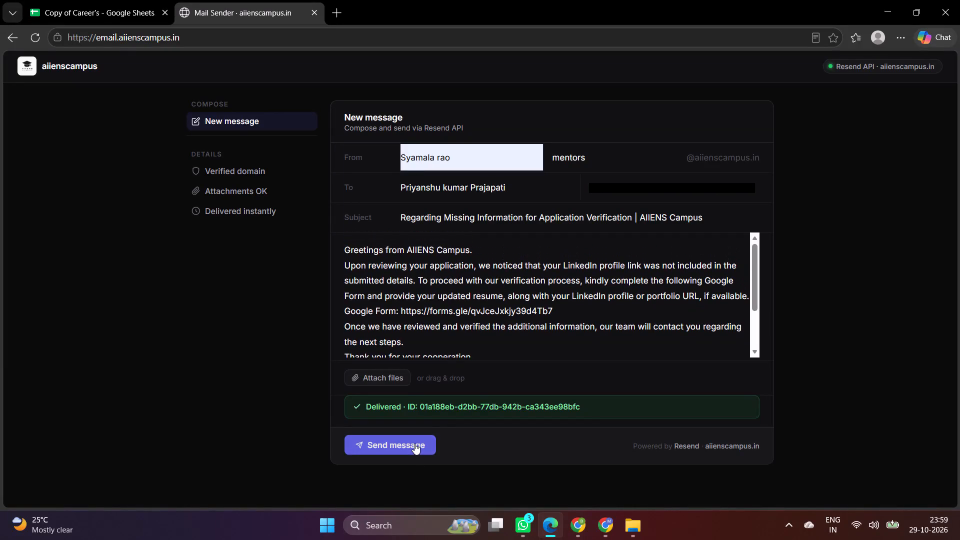
pyautogui.click(373, 372)
pyautogui.click(182, 94)
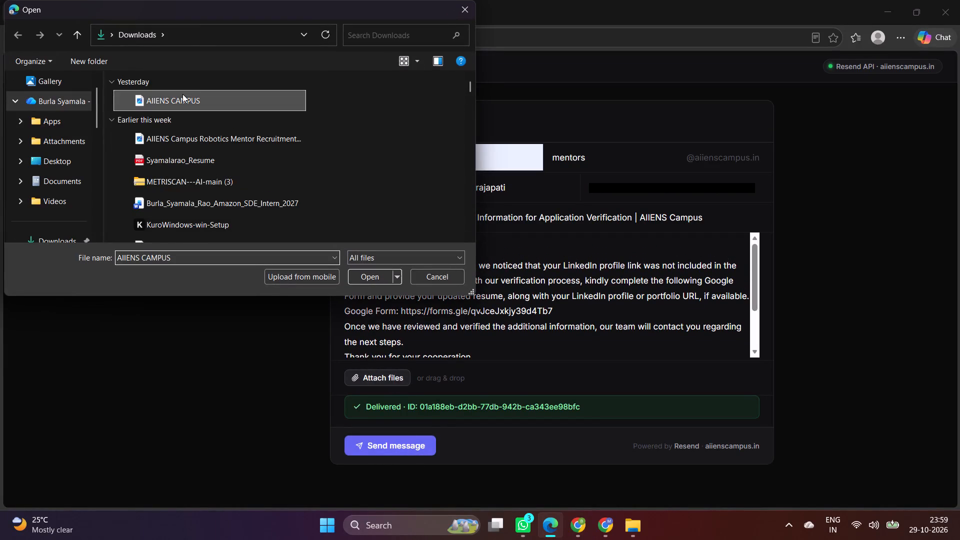
pyautogui.click(375, 277)
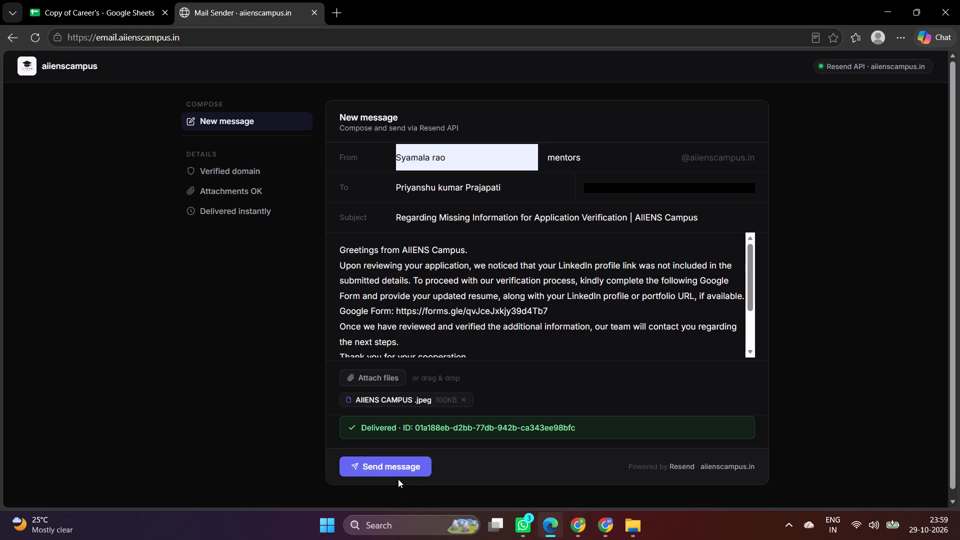
pyautogui.click(394, 474)
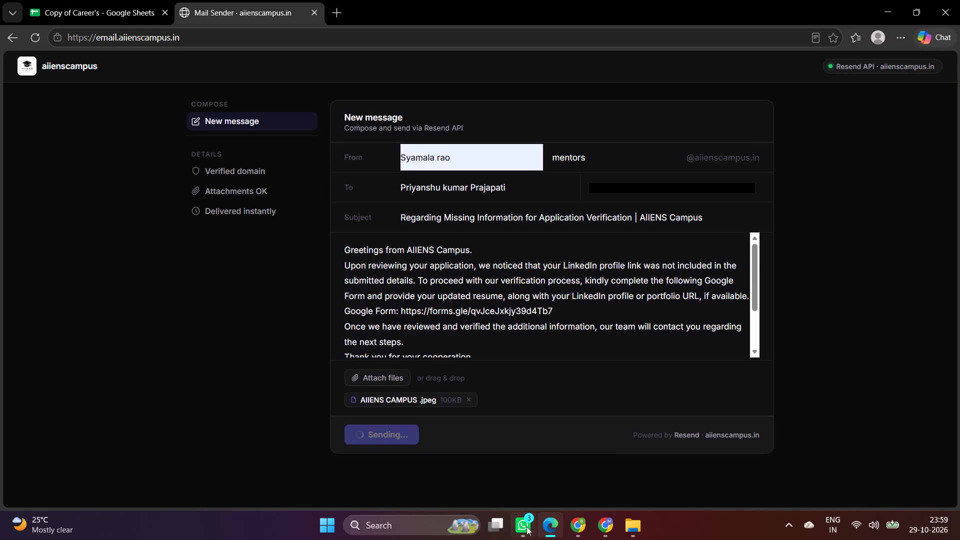
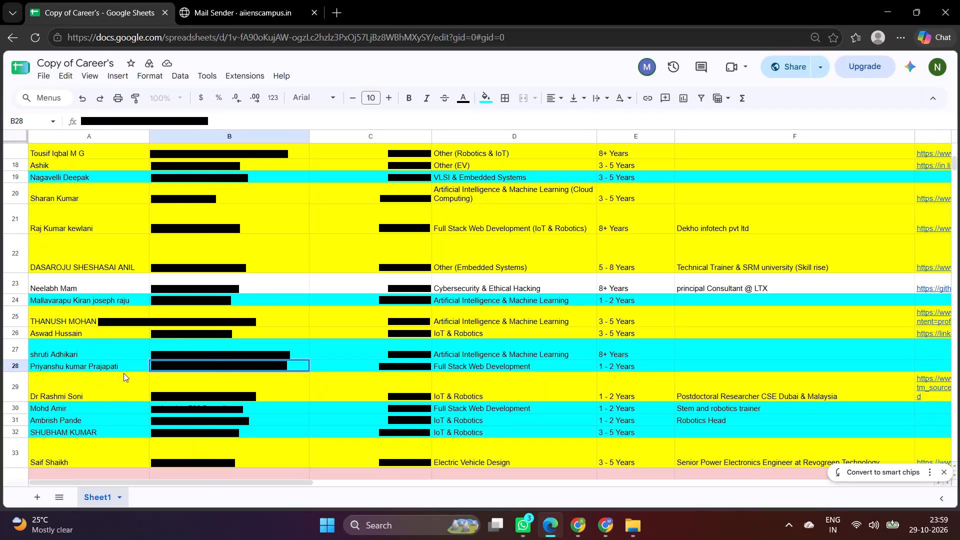
# Copy the row 30 applicant's name from the Career's sheet into the recipient name of the new Mail Sender message.
pyautogui.scroll(-1, 123, 373)
pyautogui.doubleClick(74, 375)
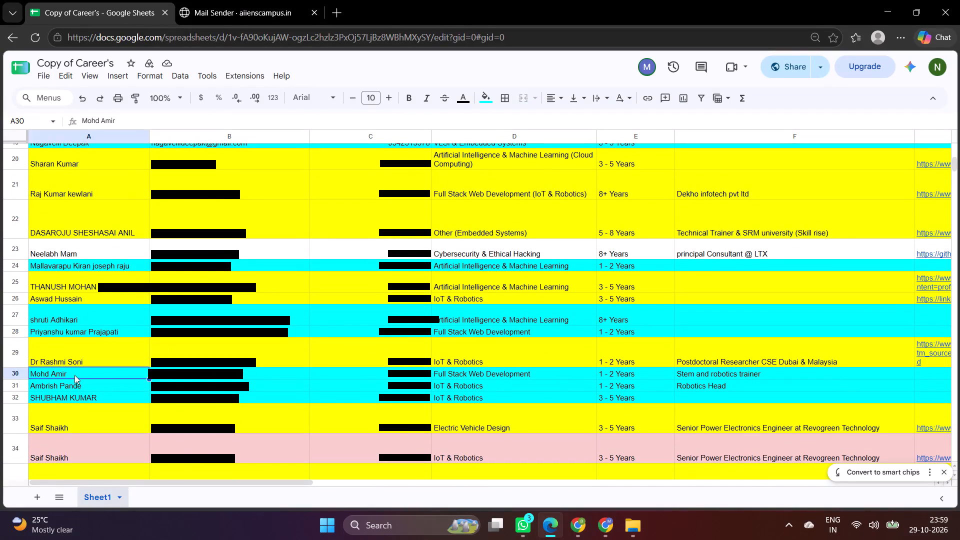
pyautogui.hotkey('ctrl', 'a')
pyautogui.hotkey('ctrl', 'c')
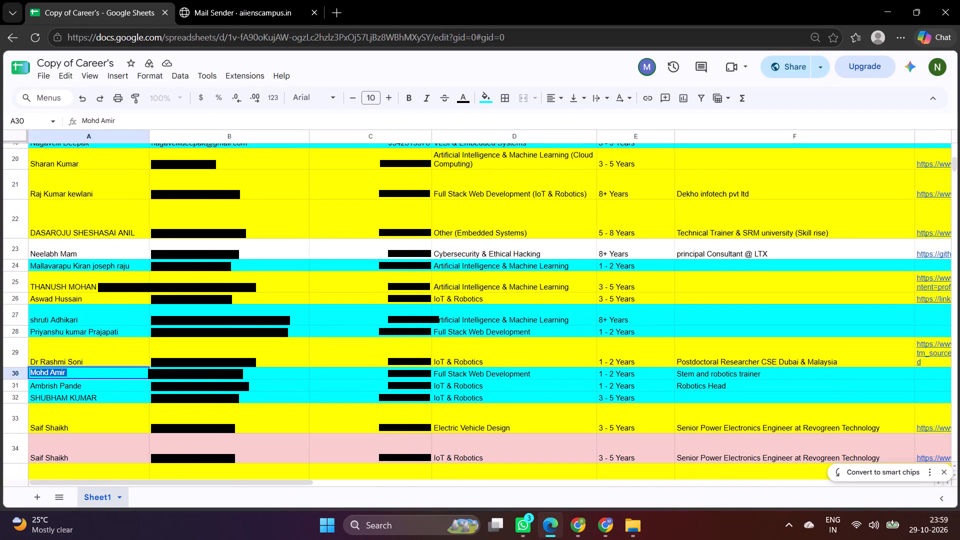
pyautogui.click(253, 2)
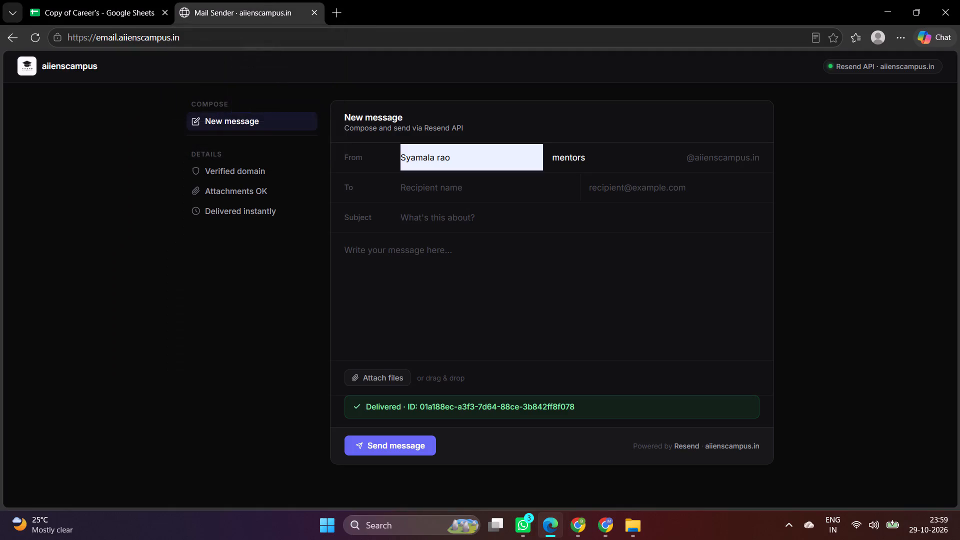
pyautogui.click(416, 201)
pyautogui.hotkey('ctrl', 'v')
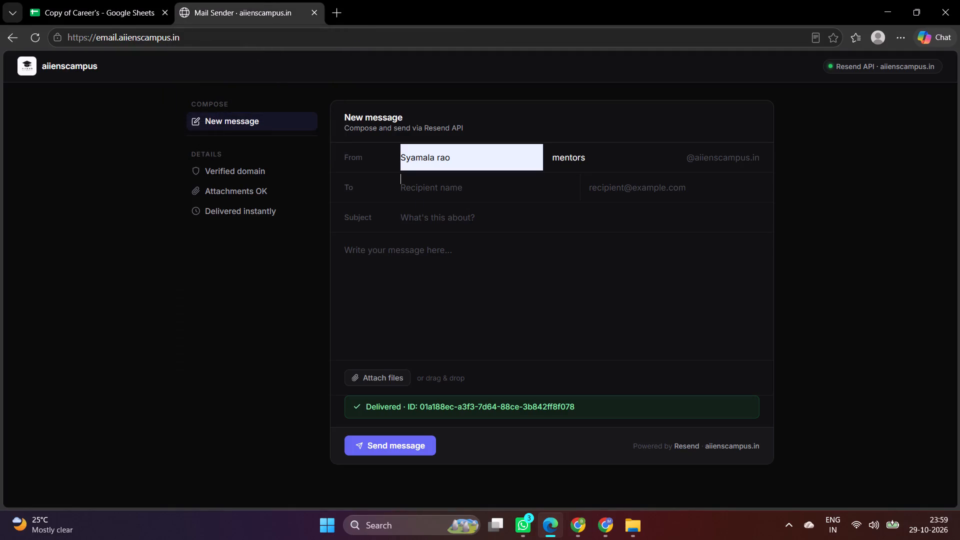
pyautogui.click(422, 188)
pyautogui.hotkey('ctrl', 'v')
# Copy the row 30 applicant's e-mail address from the Career's sheet into the recipient address of the Mail Sender message.
pyautogui.click(129, 9)
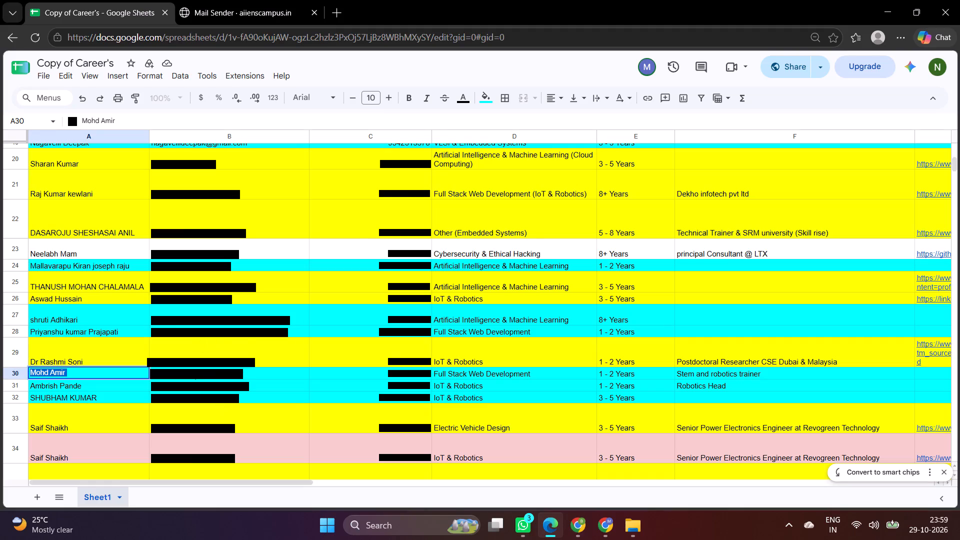
pyautogui.doubleClick(191, 371)
pyautogui.hotkey('ctrl', 'a')
pyautogui.hotkey('ctrl', 'c')
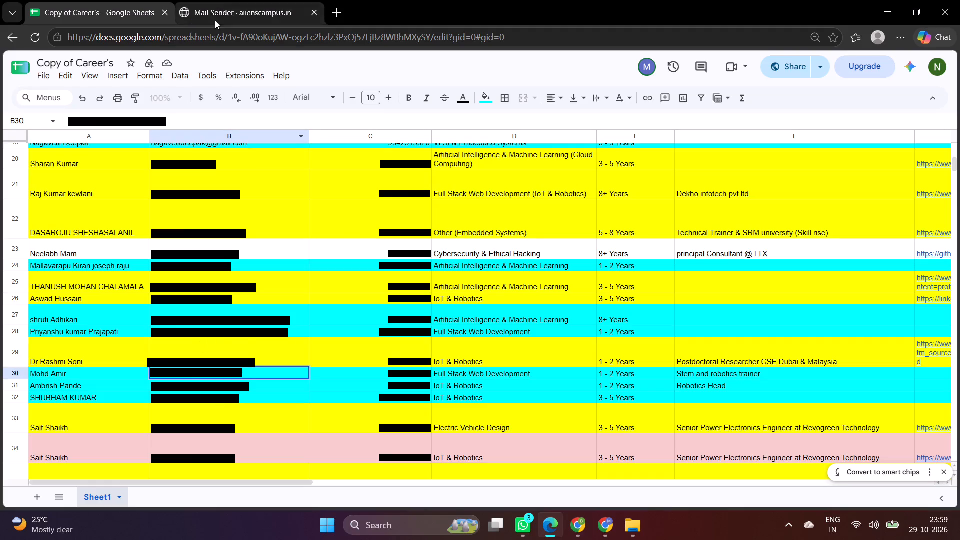
pyautogui.click(212, 0)
pyautogui.click(629, 193)
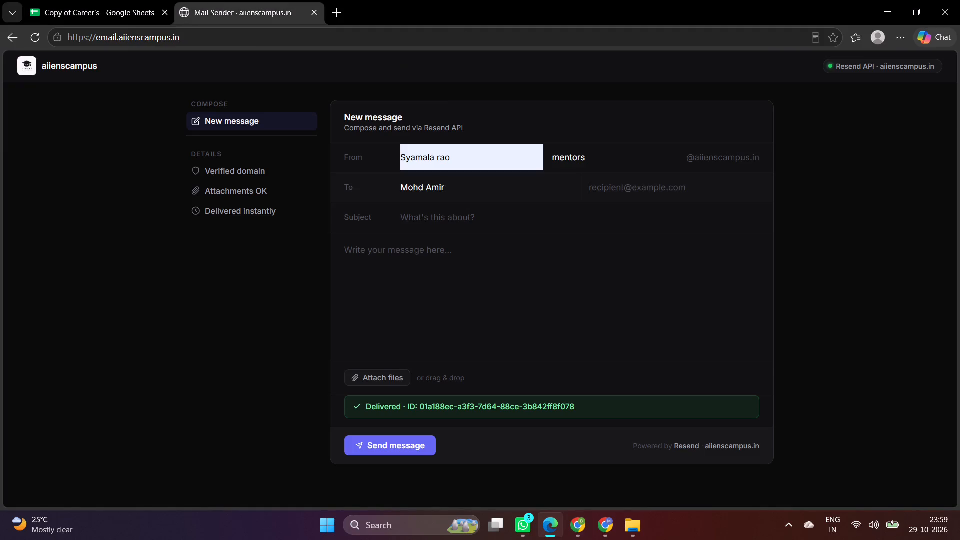
pyautogui.hotkey('ctrl', 'v')
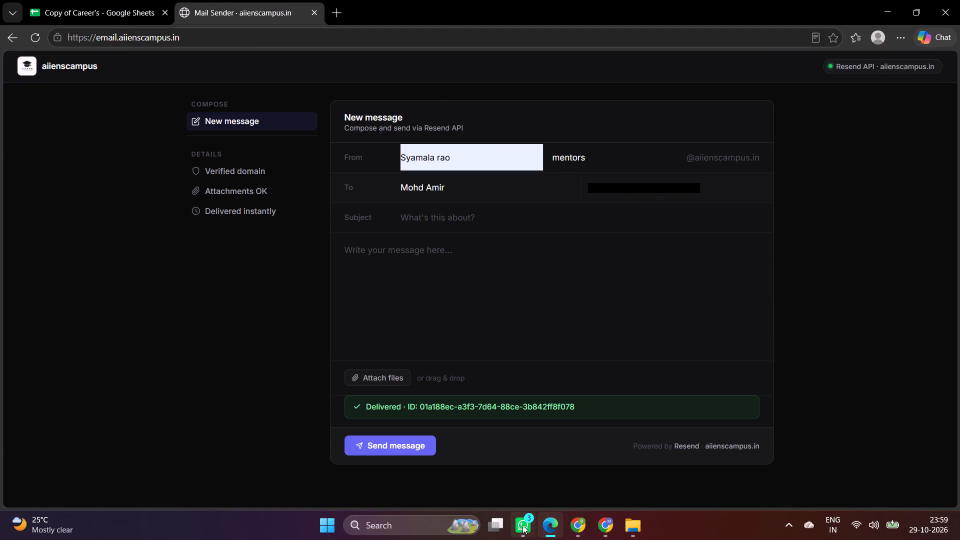
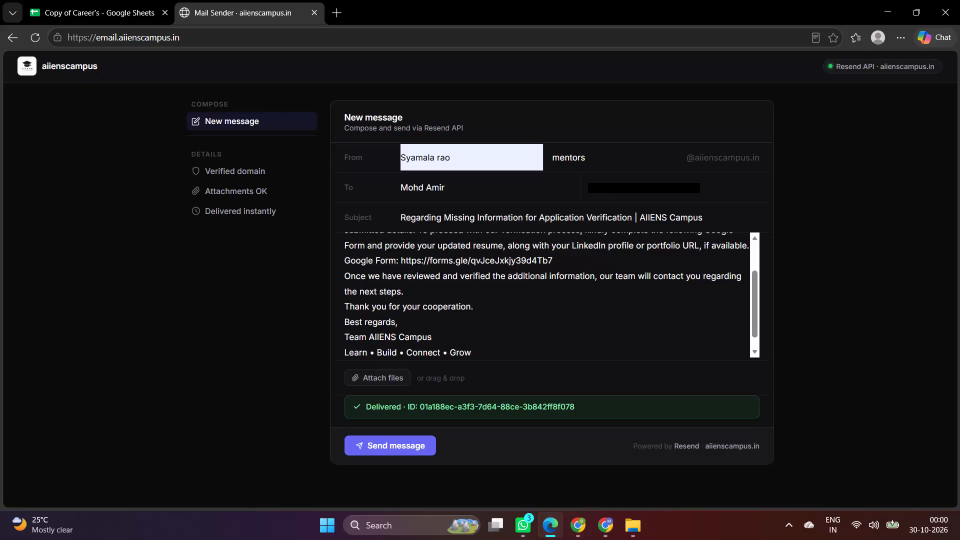
# Attach the AIIENS CAMPUS image from Downloads to the row 30 applicant's message and send it.
pyautogui.click(363, 378)
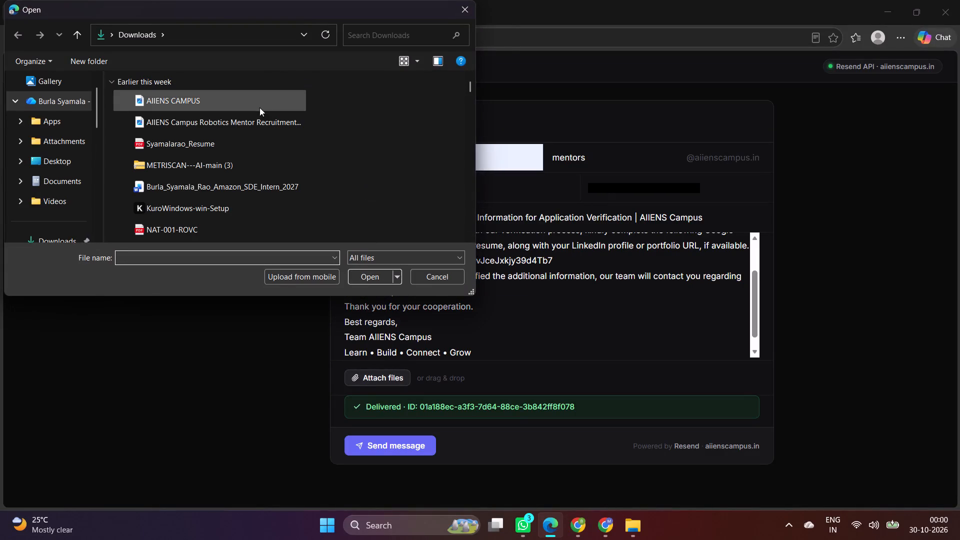
pyautogui.click(223, 107)
pyautogui.scroll(3, 303, 121)
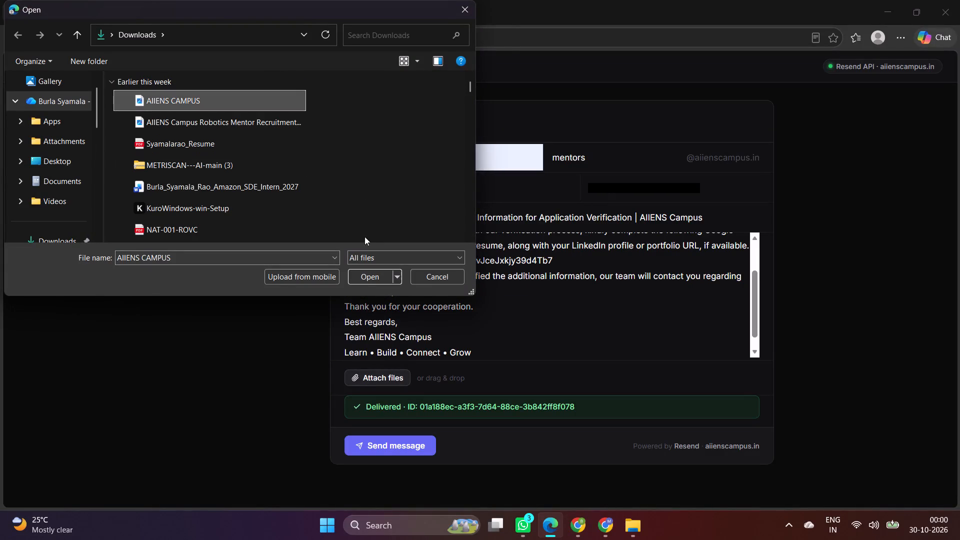
pyautogui.click(381, 283)
pyautogui.click(98, 3)
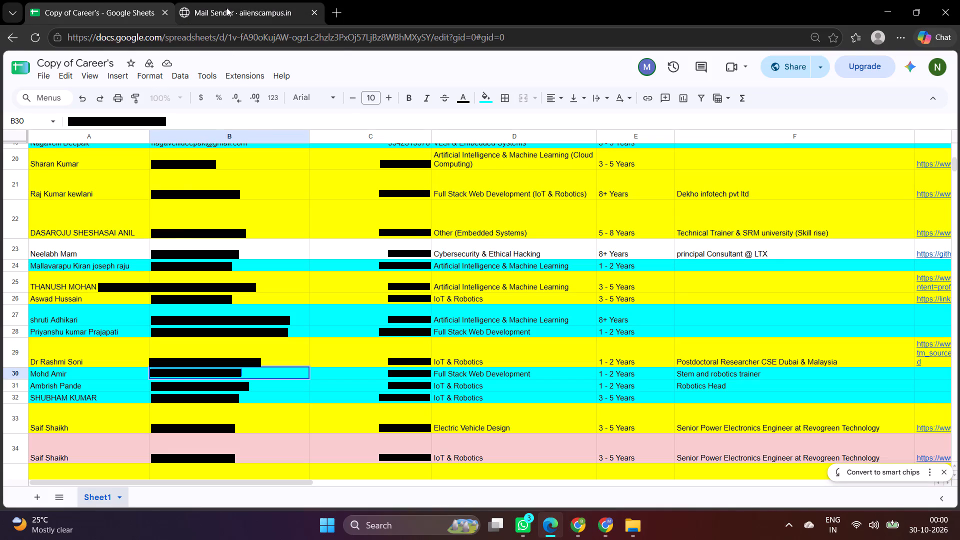
pyautogui.click(226, 7)
pyautogui.click(383, 465)
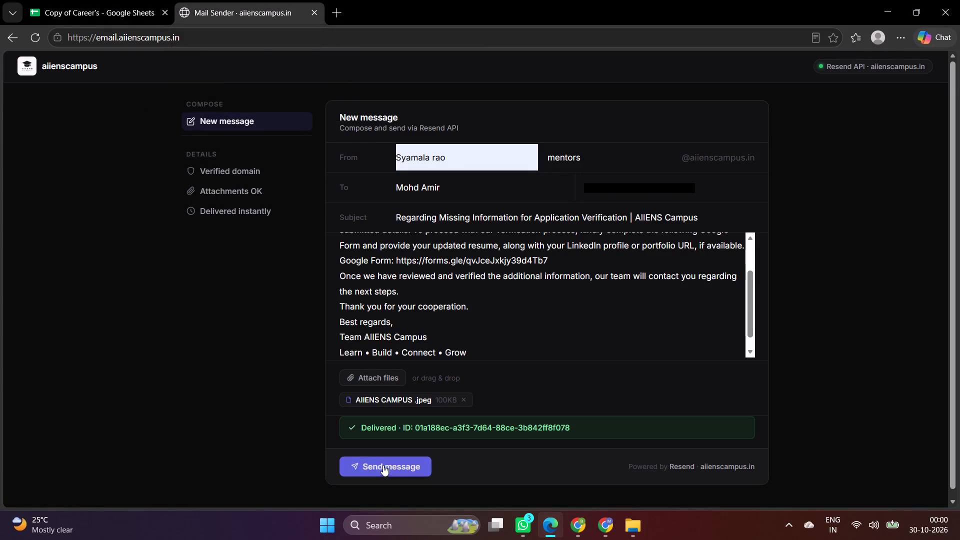
pyautogui.scroll(2, 435, 338)
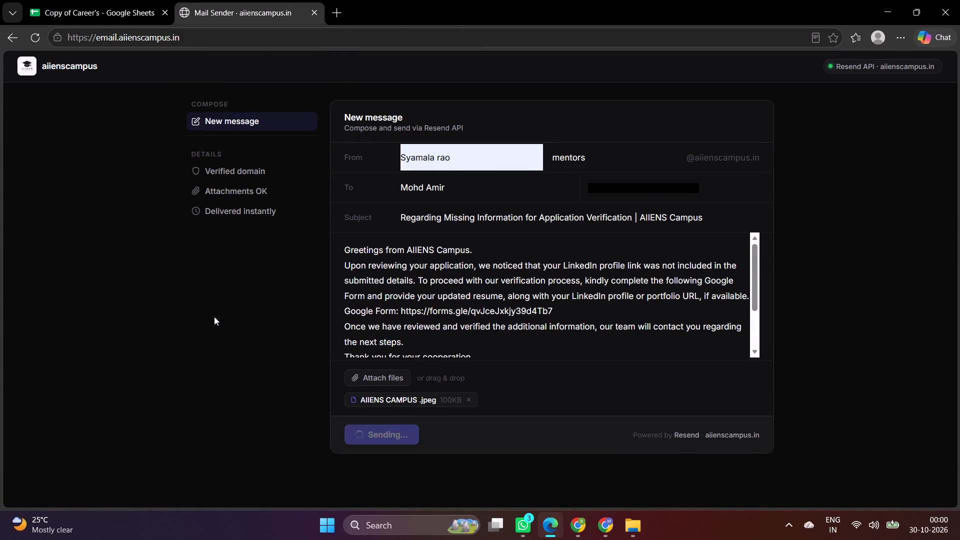
# Copy the row 31 applicant's name from the Career's sheet into the recipient name of the new Mail Sender message.
pyautogui.click(95, 4)
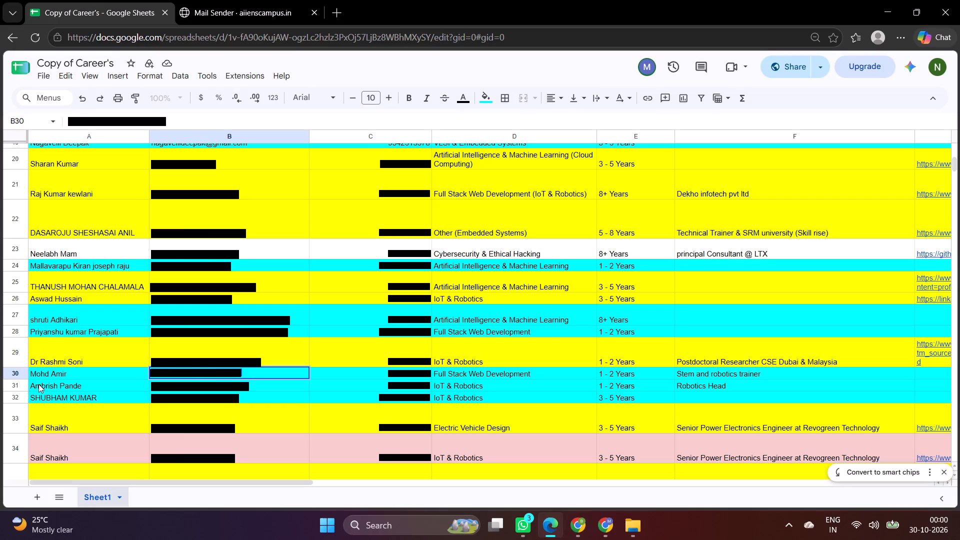
pyautogui.doubleClick(43, 387)
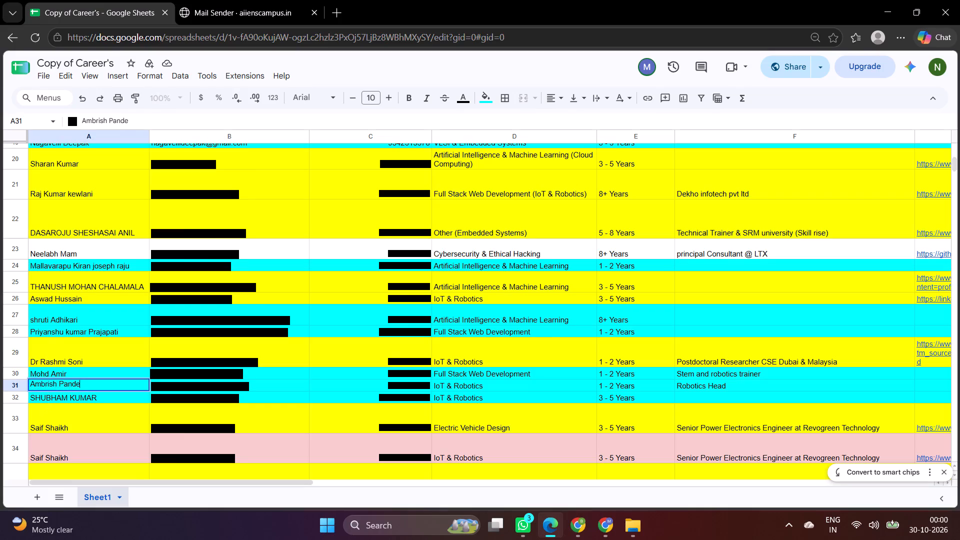
pyautogui.hotkey('ctrl', 'a')
pyautogui.hotkey('ctrl', 'c')
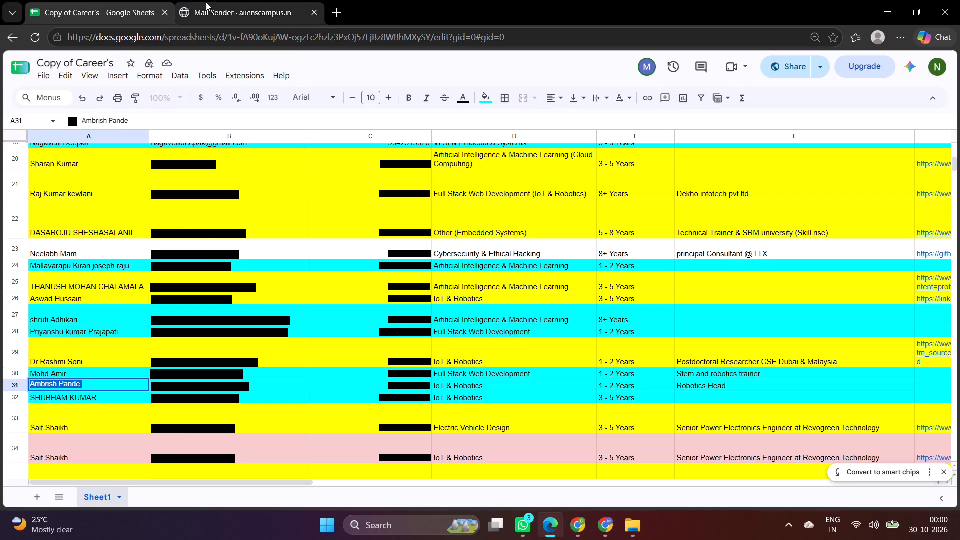
pyautogui.click(206, 2)
pyautogui.click(450, 192)
pyautogui.hotkey('ctrl', 'v')
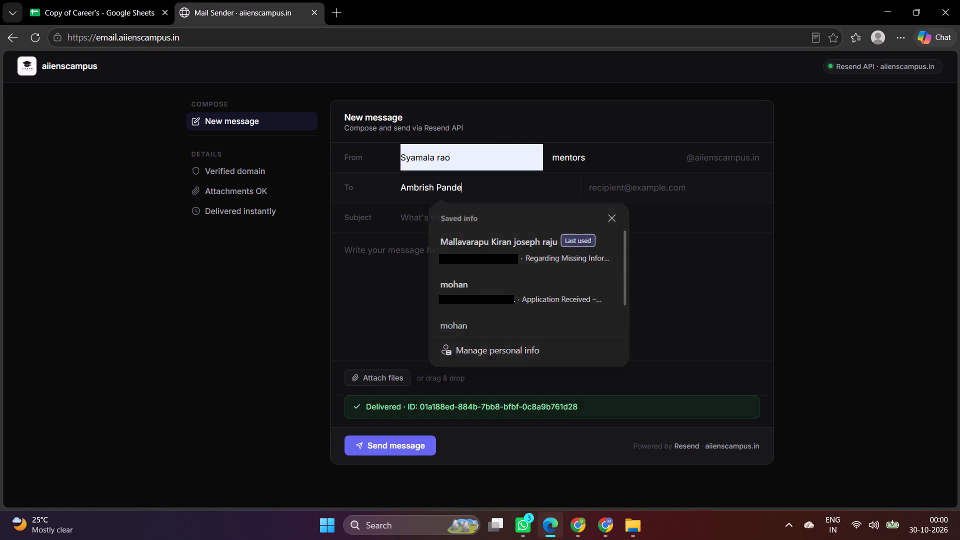
# Copy the row 31 applicant's e-mail address from the Career's sheet into the recipient address of the Mail Sender message.
pyautogui.click(131, 2)
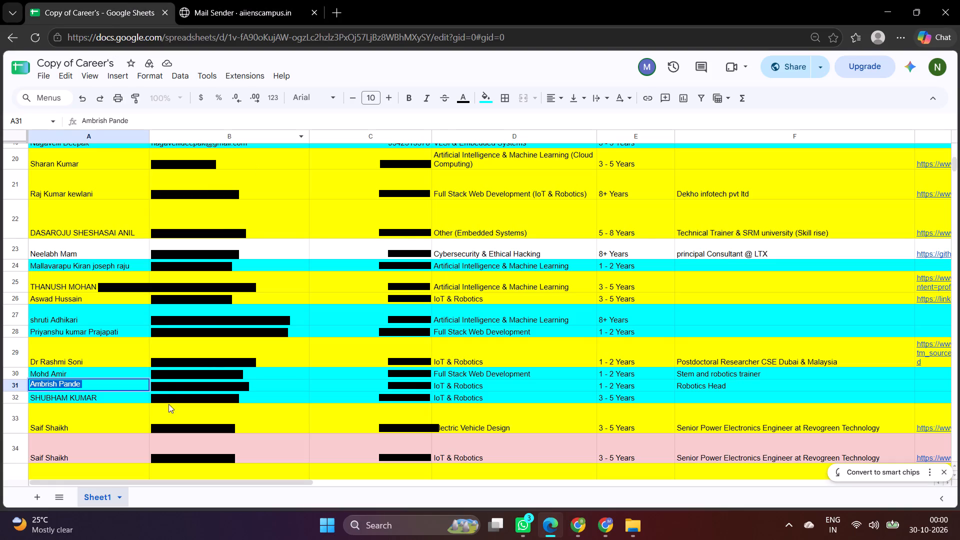
pyautogui.doubleClick(175, 384)
pyautogui.hotkey('ctrl', 'a')
pyautogui.hotkey('ctrl', 'c')
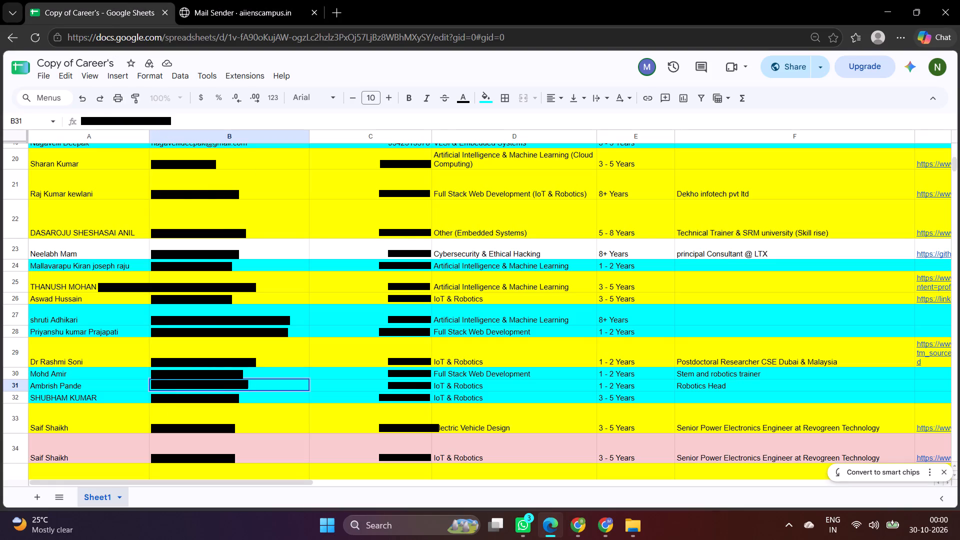
pyautogui.click(238, 0)
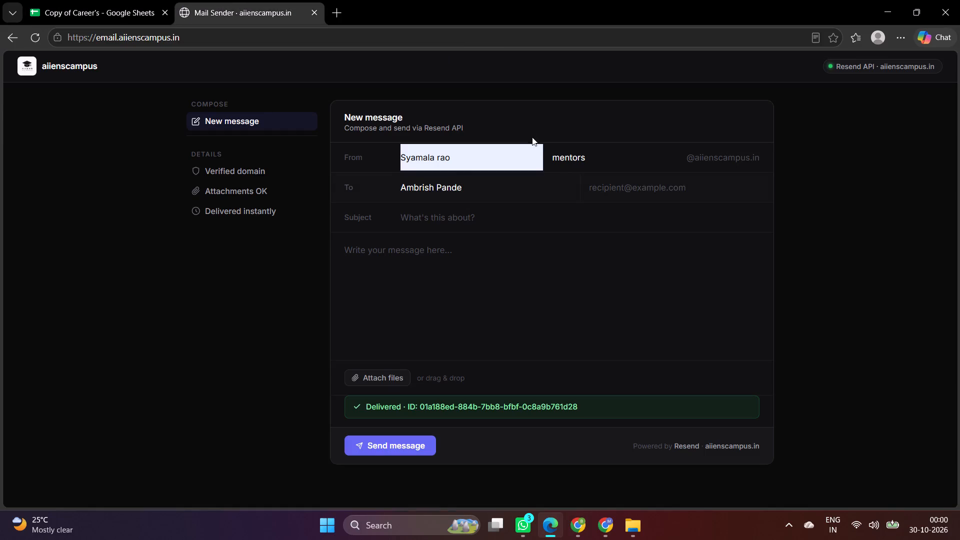
pyautogui.click(602, 190)
pyautogui.hotkey('ctrl', 'v')
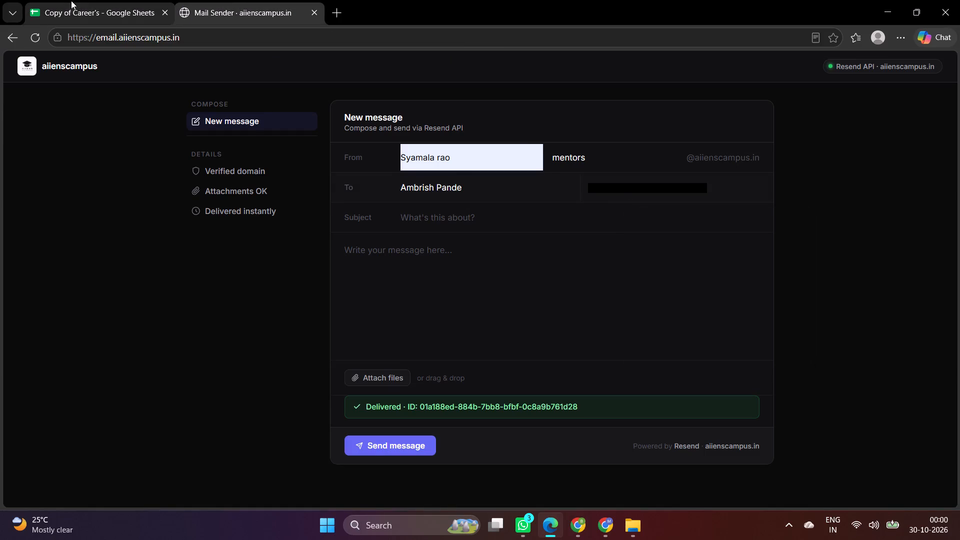
# Switch back to the Career's sheet.
pyautogui.click(69, 3)
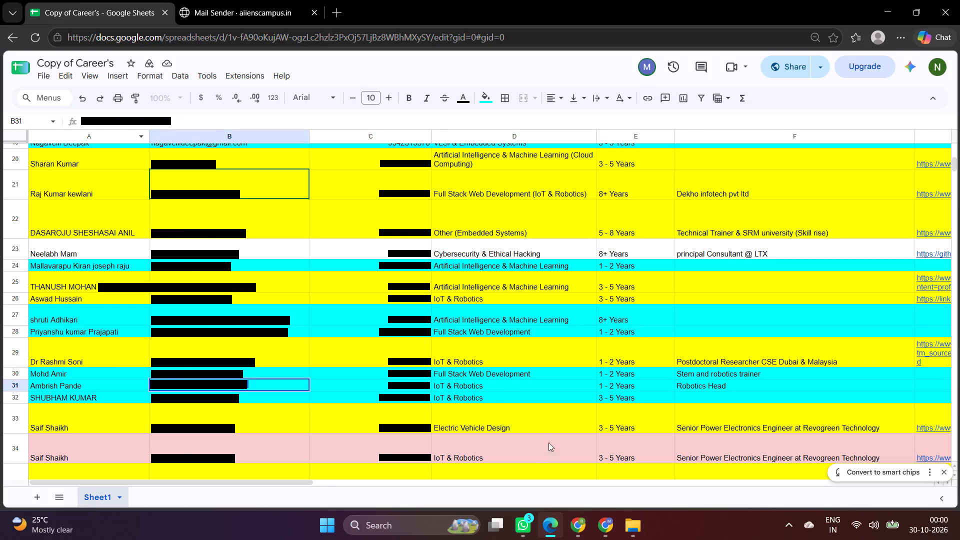
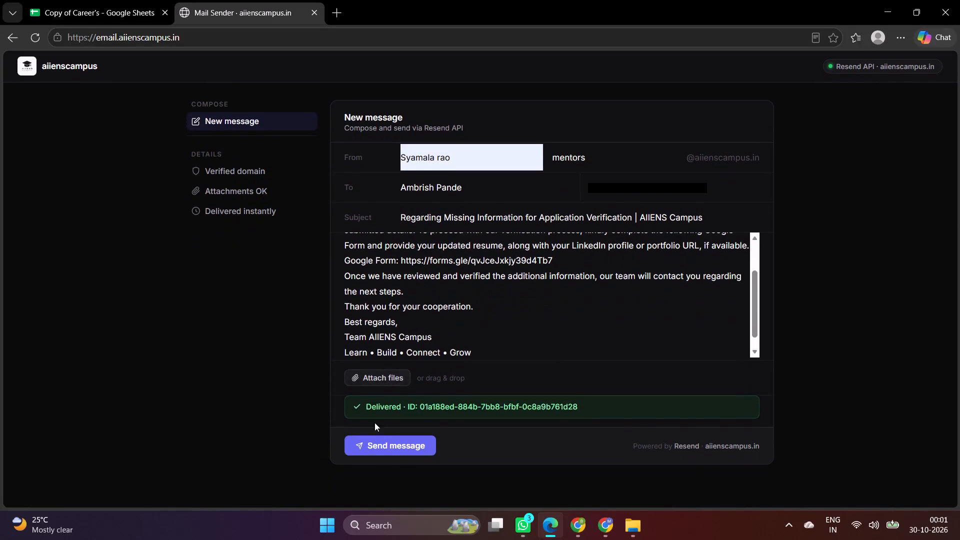
# Send the missing-information message to the row 31 applicant.
pyautogui.click(370, 439)
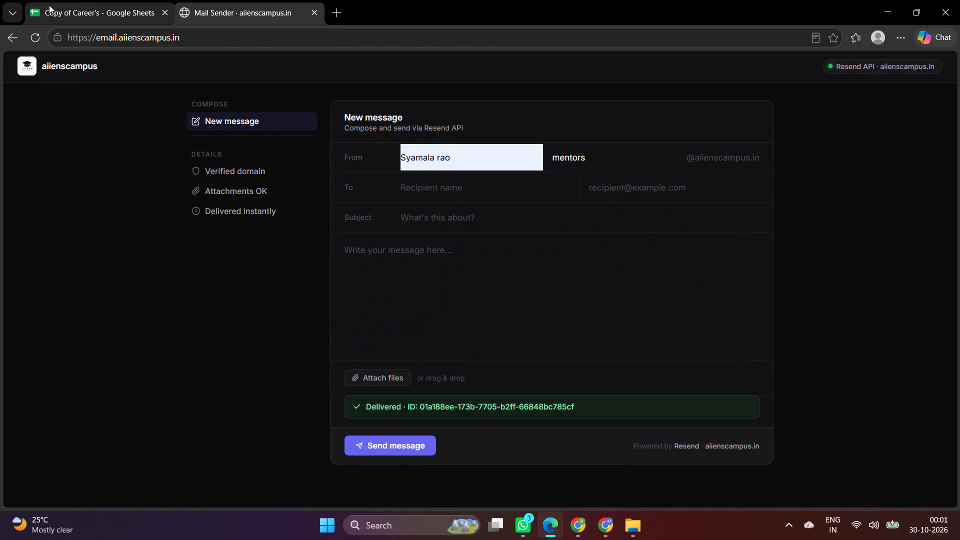
# Copy the row 32 applicant's name from the Career's sheet into the recipient name of the new Mail Sender message.
pyautogui.click(49, 5)
pyautogui.doubleClick(72, 398)
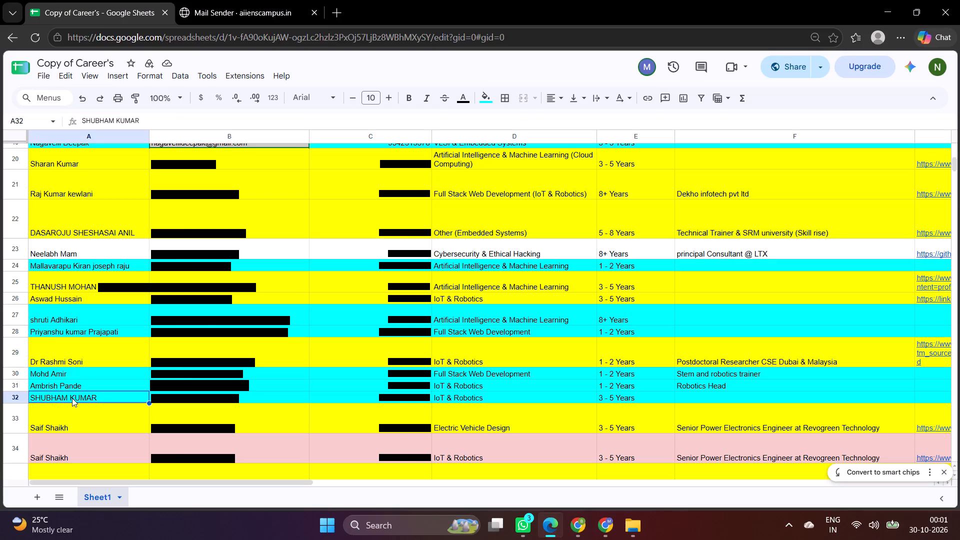
pyautogui.hotkey('ctrl', 'a')
pyautogui.hotkey('ctrl', 'c')
pyautogui.click(246, 0)
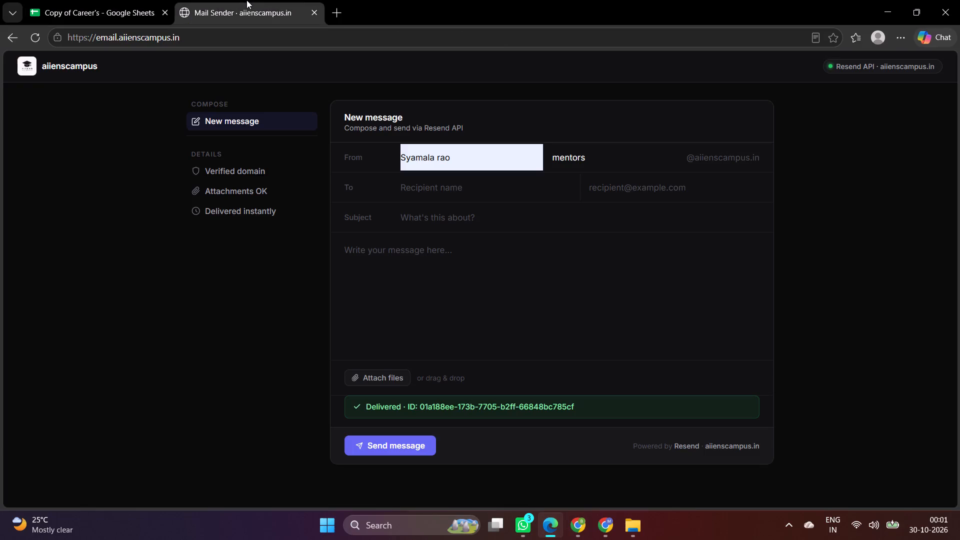
pyautogui.click(452, 191)
pyautogui.hotkey('ctrl', 'v')
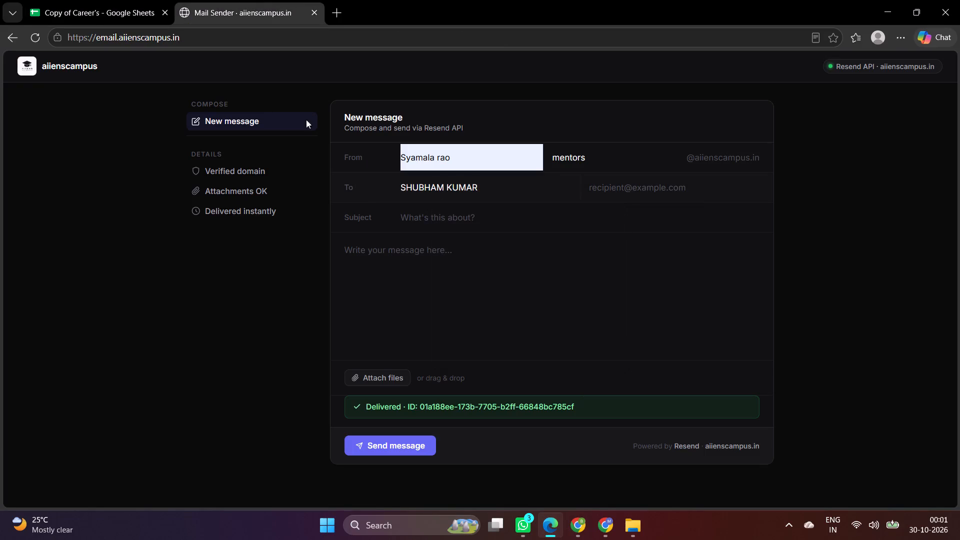
# Copy the row 32 applicant's e-mail address from the Career's sheet into the recipient address of the Mail Sender message.
pyautogui.click(124, 6)
pyautogui.doubleClick(186, 396)
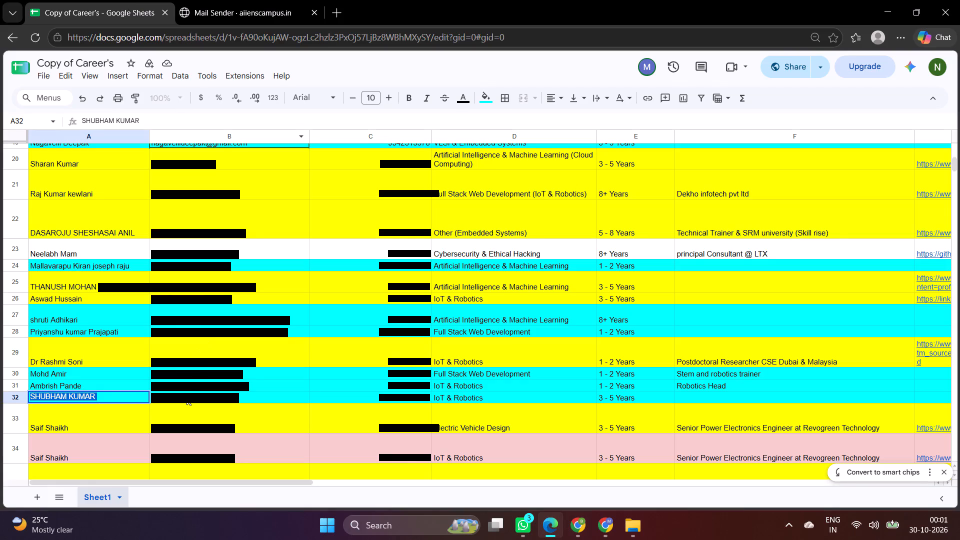
pyautogui.hotkey('ctrl', 'a')
pyautogui.hotkey('ctrl', 'c')
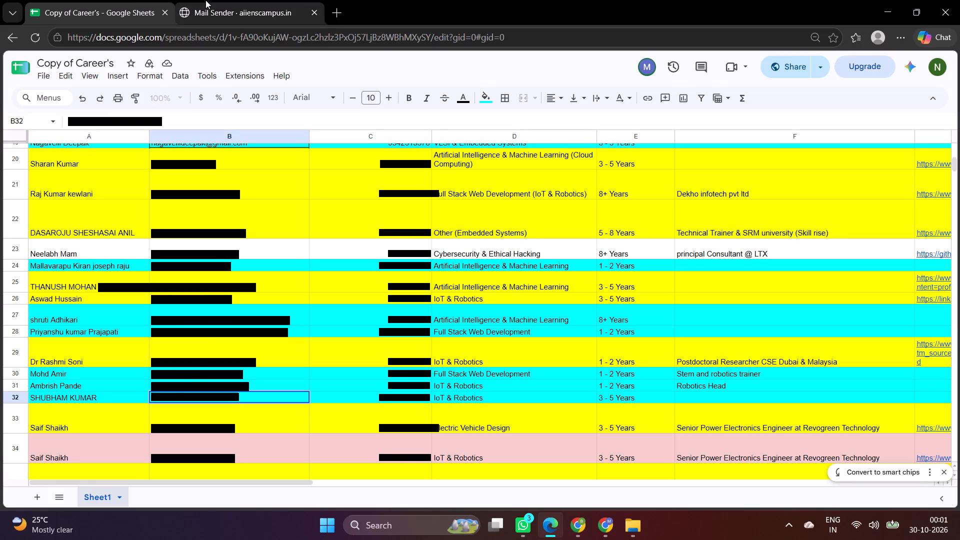
pyautogui.click(207, 0)
pyautogui.click(633, 196)
pyautogui.hotkey('ctrl', 'v')
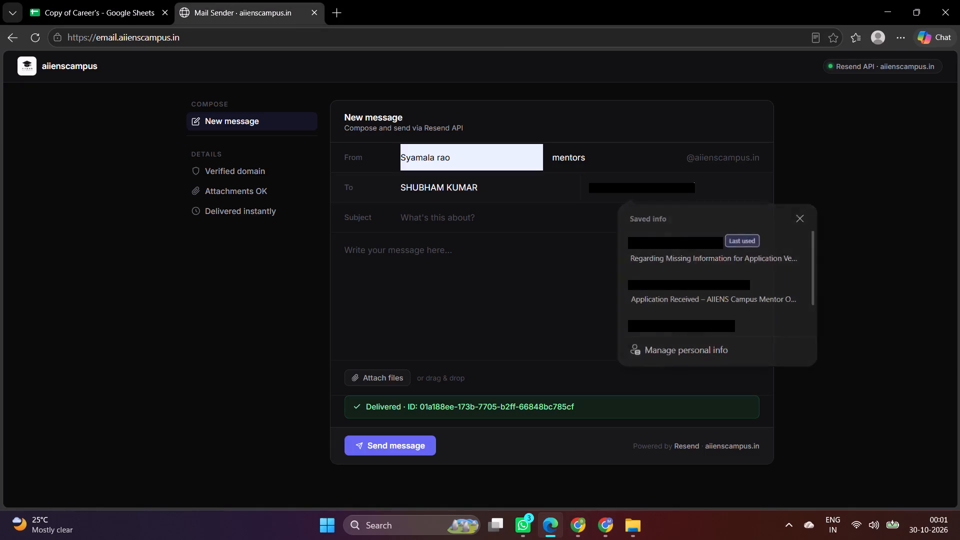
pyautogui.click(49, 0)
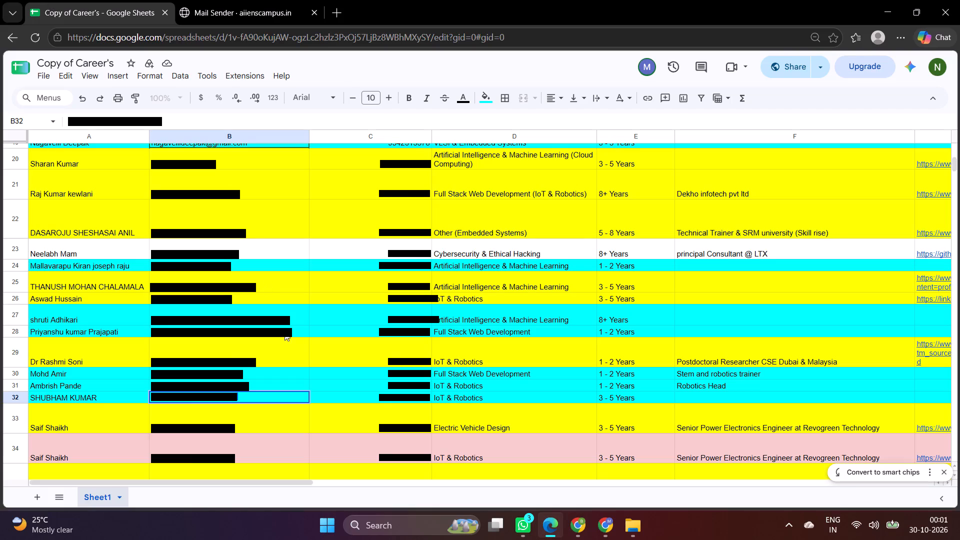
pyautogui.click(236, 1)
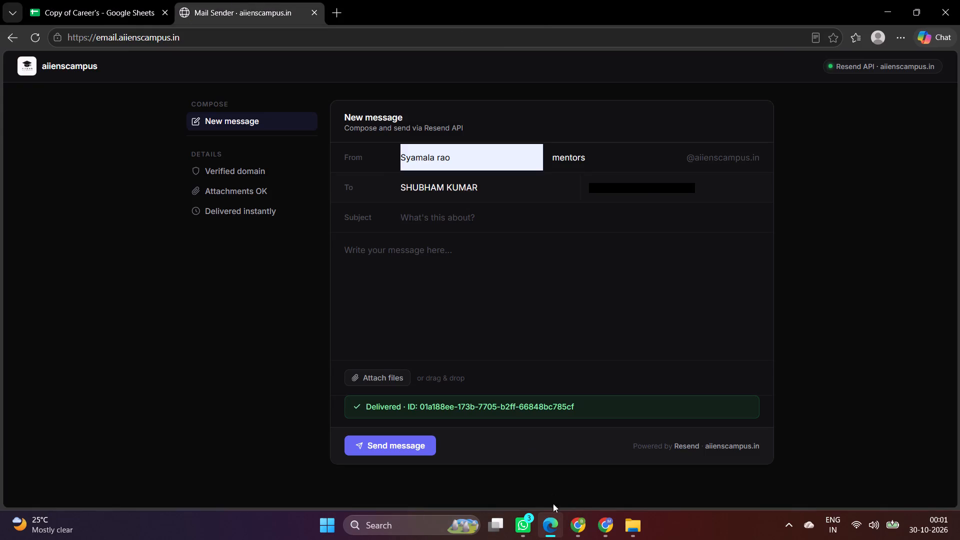
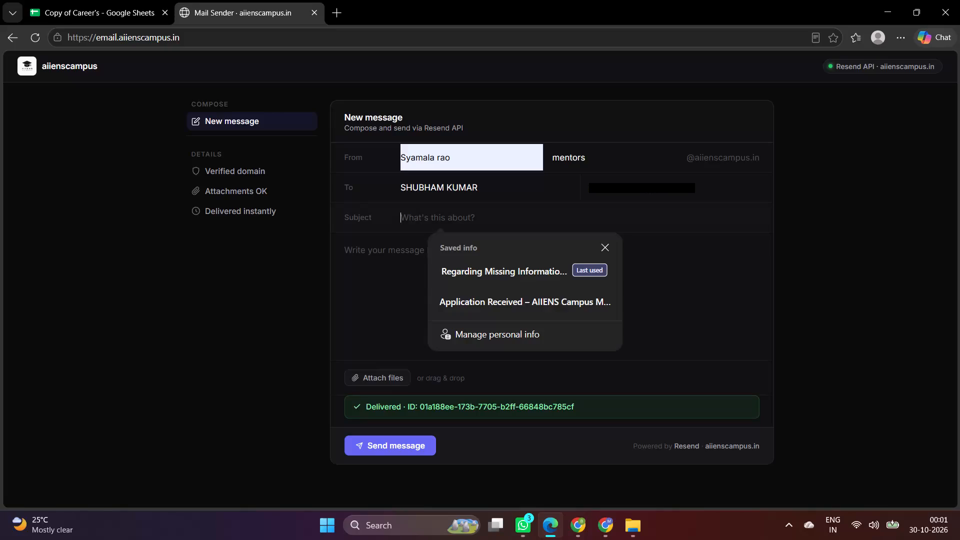
# Fill in the message subject with "Regarding Missing Information for Application Verification | AIIENS Campus".
pyautogui.hotkey('ctrl', 'v')
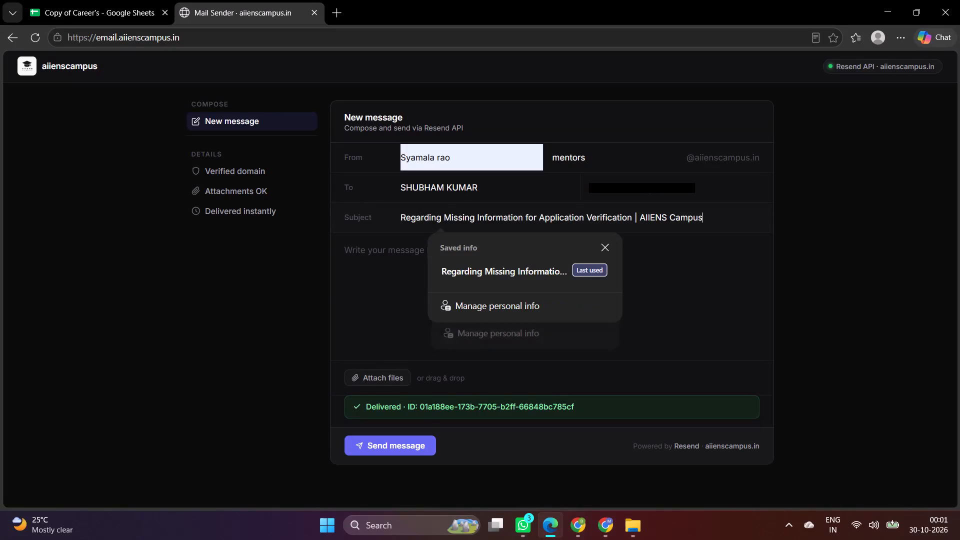
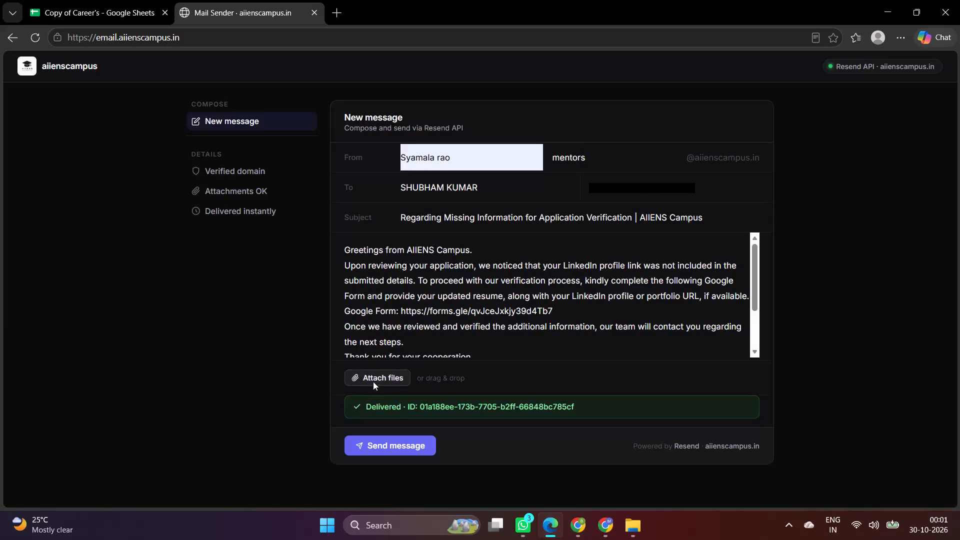
# Attach the AIIENS CAMPUS file from Downloads and send the missing-information message to the row 32 applicant.
pyautogui.click(373, 381)
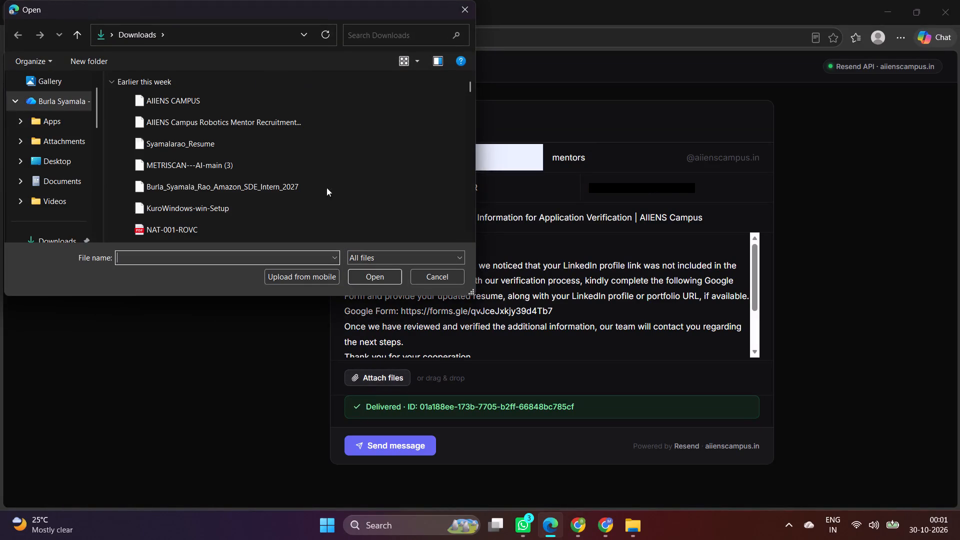
pyautogui.click(223, 92)
pyautogui.click(366, 274)
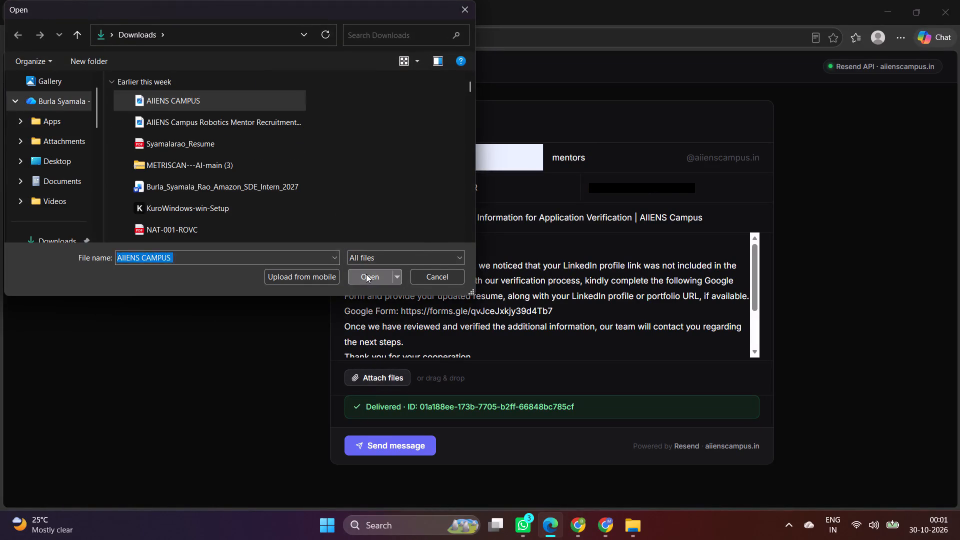
pyautogui.click(389, 469)
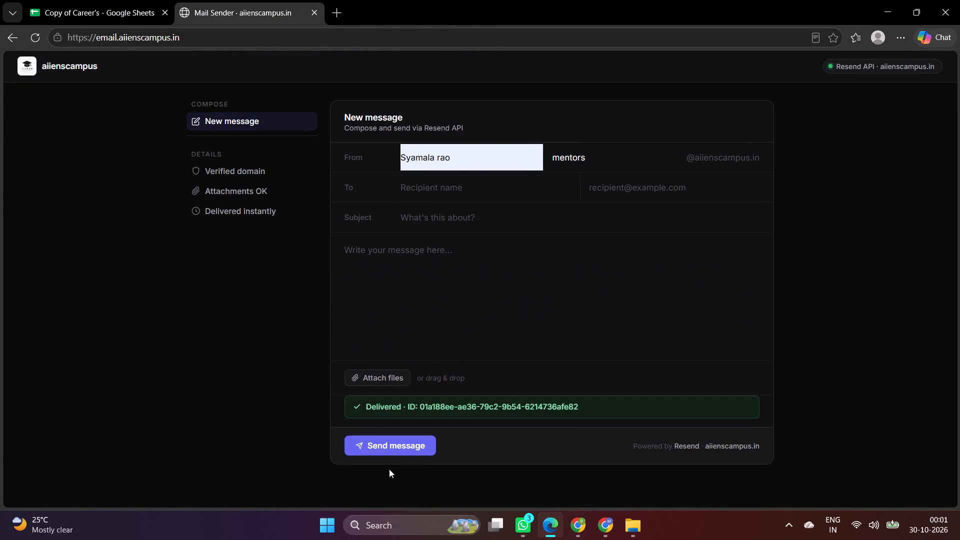
# Check the last applicant rows of the Career's sheet for anyone left to contact, and close the spreadsheet.
pyautogui.click(80, 0)
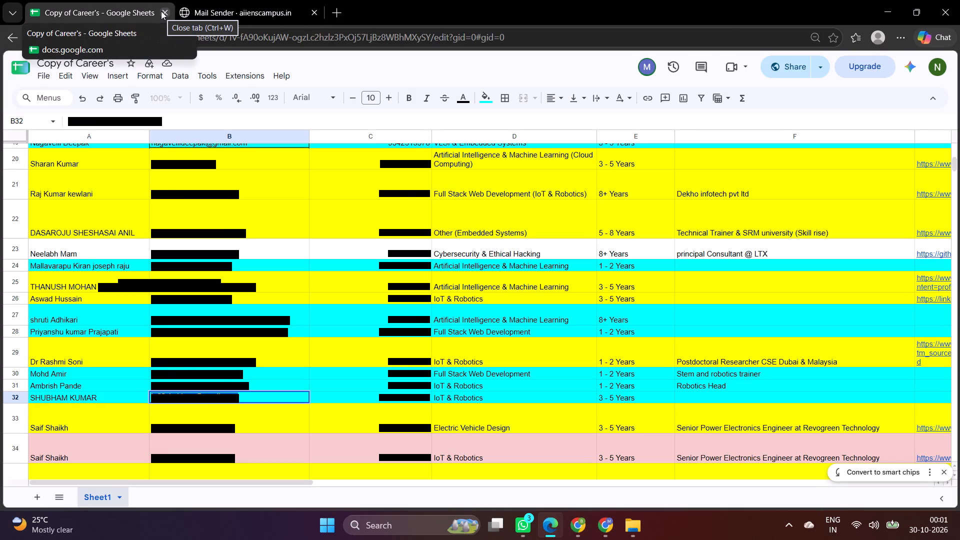
pyautogui.click(107, 205)
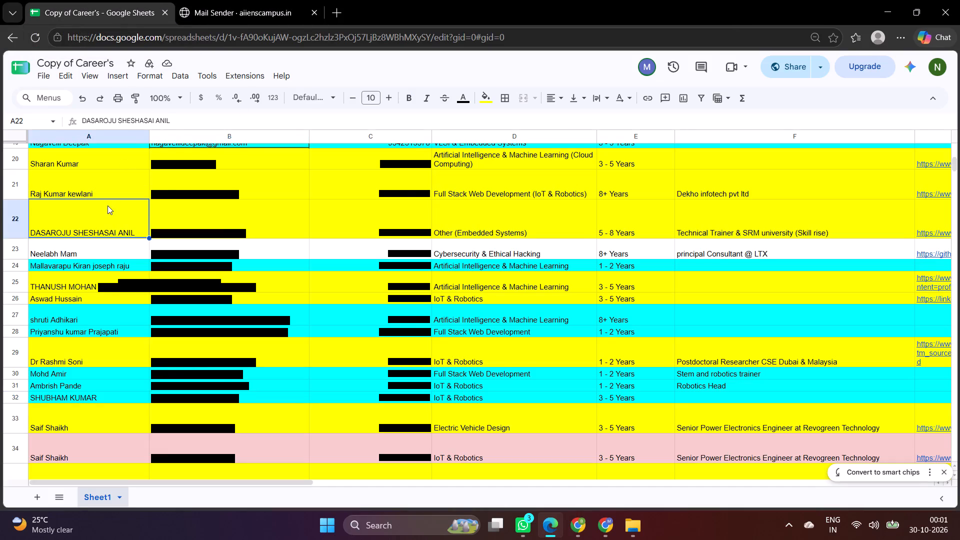
pyautogui.scroll(-3, 109, 332)
pyautogui.click(167, 13)
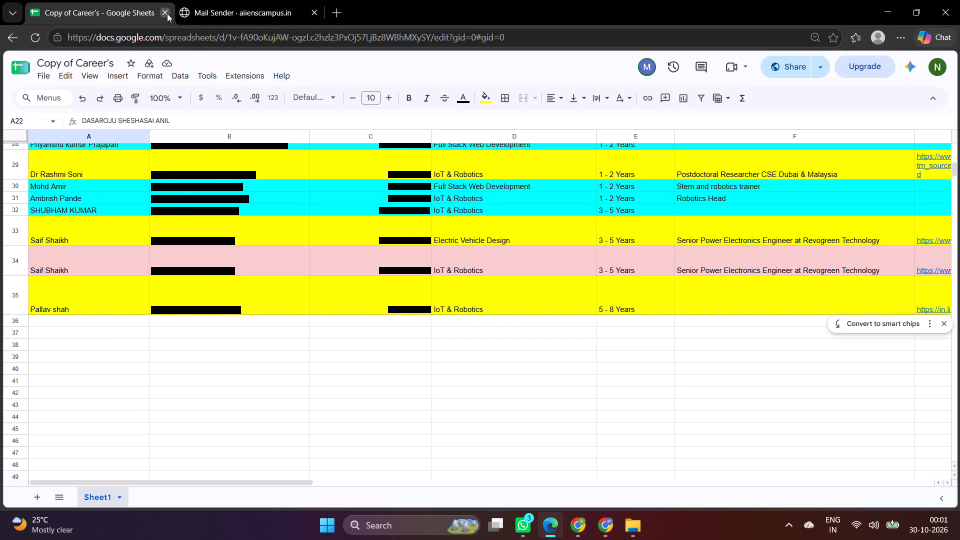
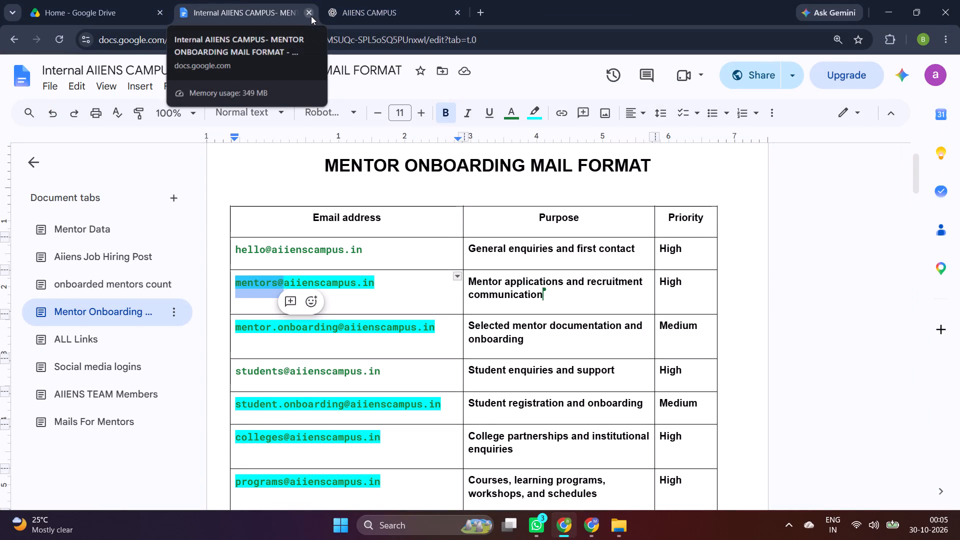
# Look through the ALL Links, Mails For Mentors and Mentor Onboarding mail format document tabs for the response mail to careers-form mentors.
pyautogui.scroll(-3, 281, 400)
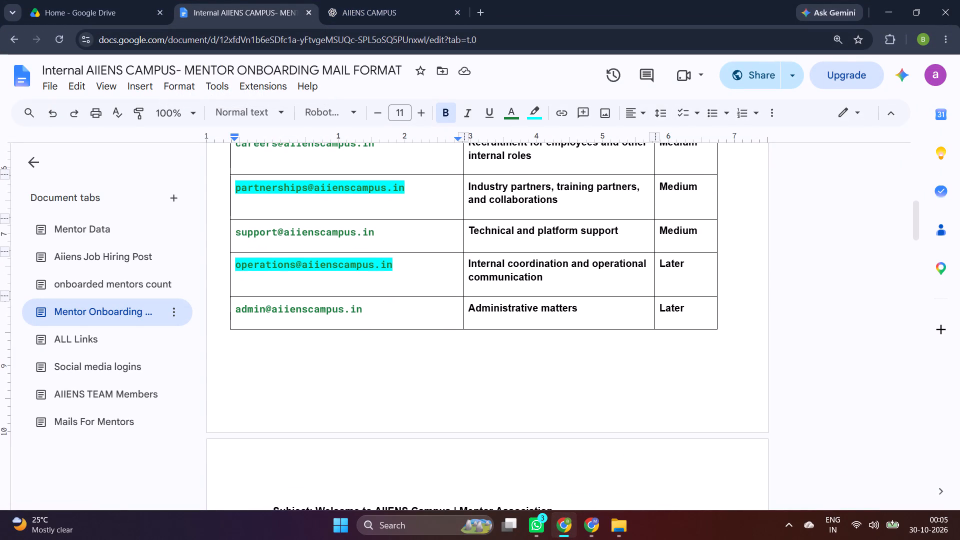
pyautogui.click(62, 342)
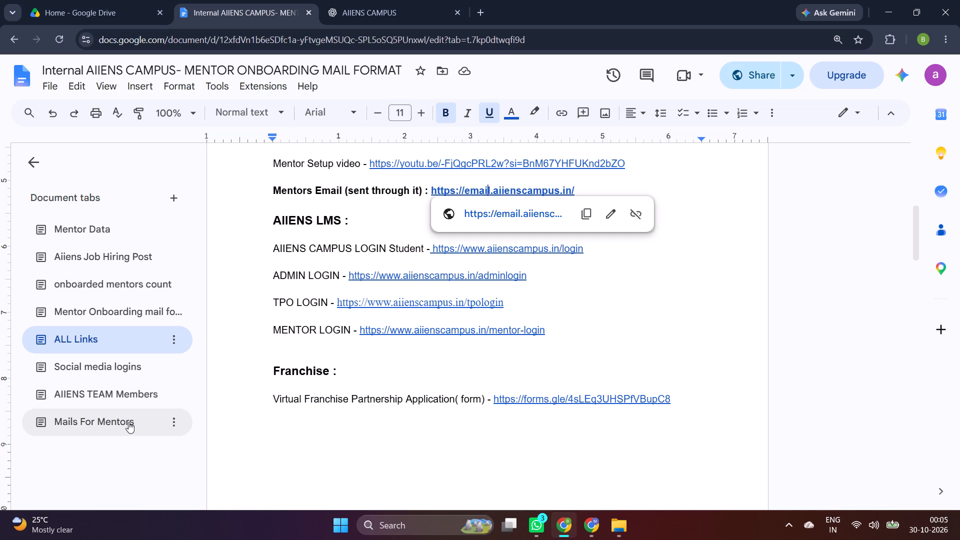
pyautogui.click(128, 422)
pyautogui.scroll(-4, 441, 351)
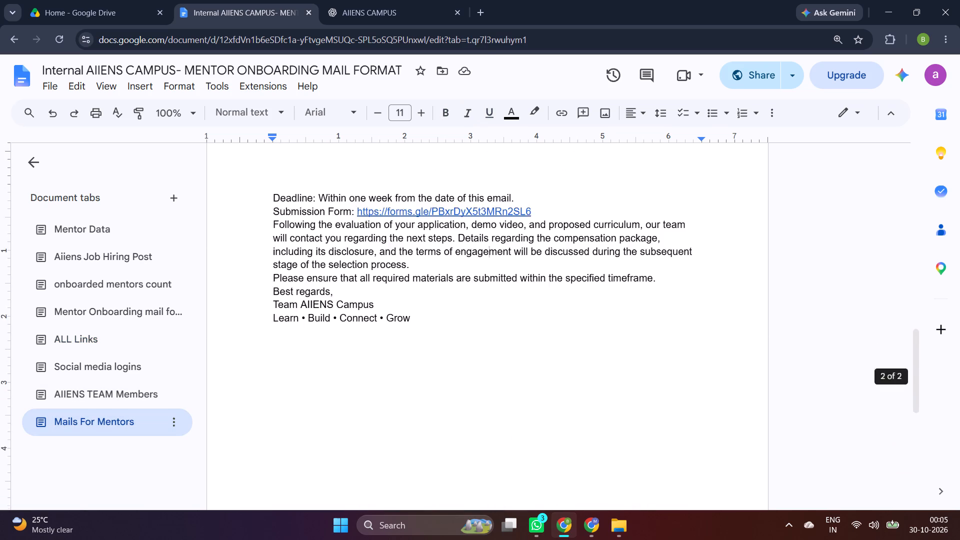
pyautogui.scroll(7, 441, 351)
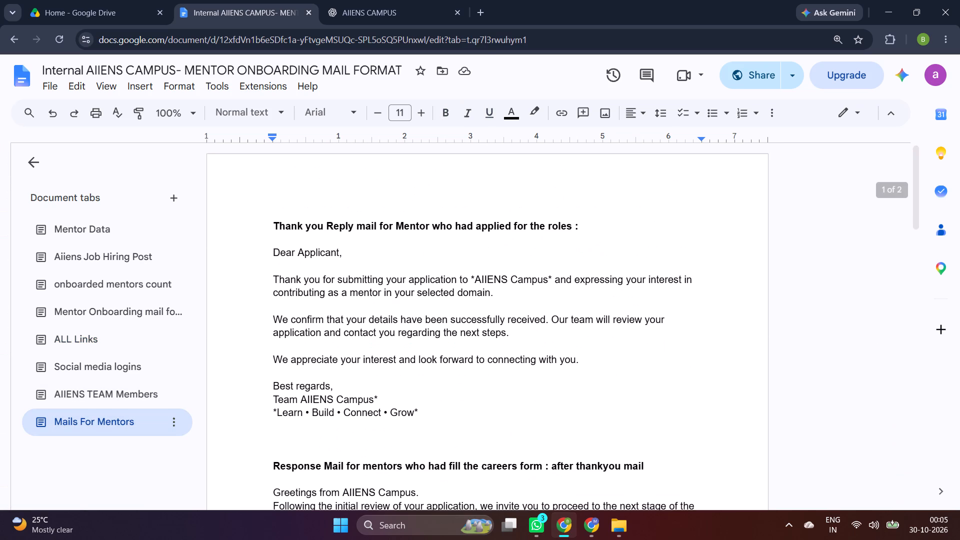
pyautogui.click(441, 351)
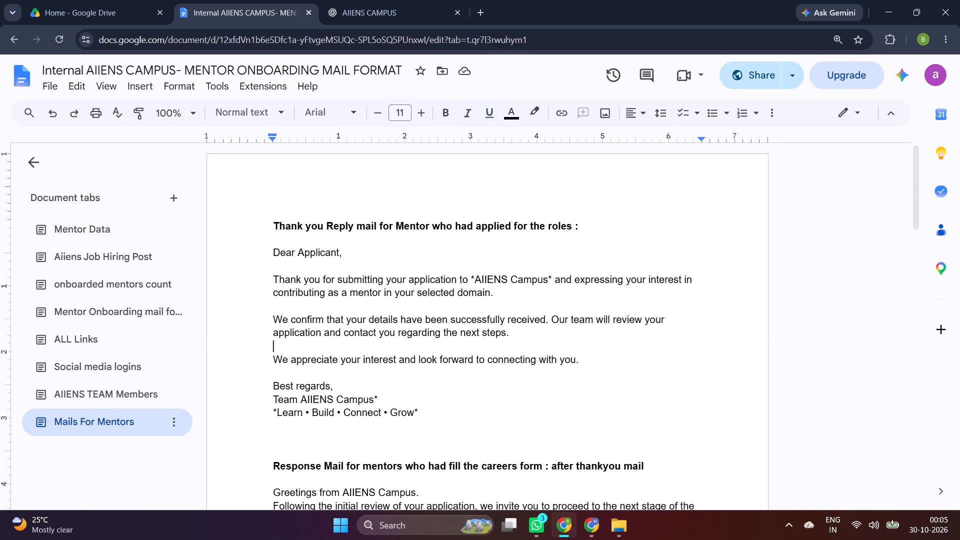
pyautogui.click(116, 324)
pyautogui.scroll(-7, 528, 289)
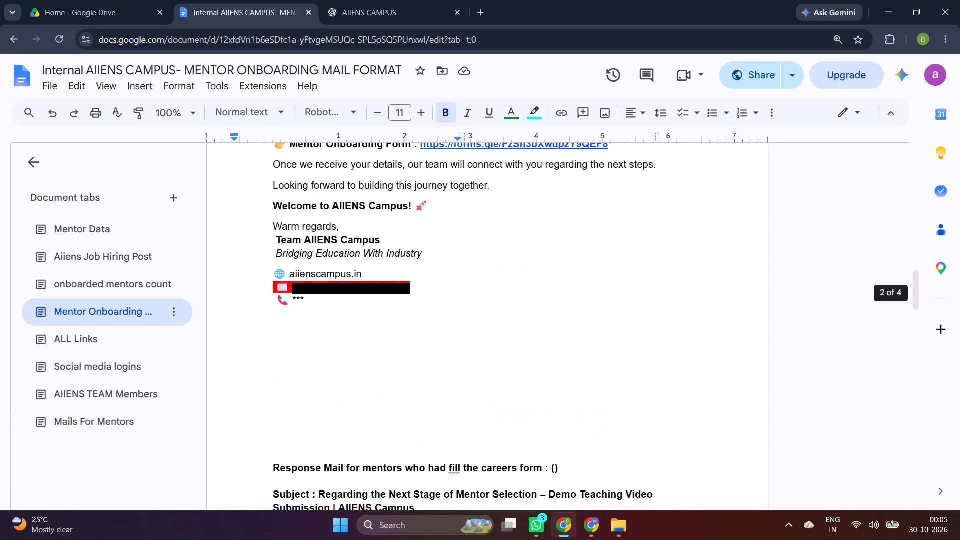
pyautogui.scroll(-1, 528, 289)
pyautogui.click(340, 427)
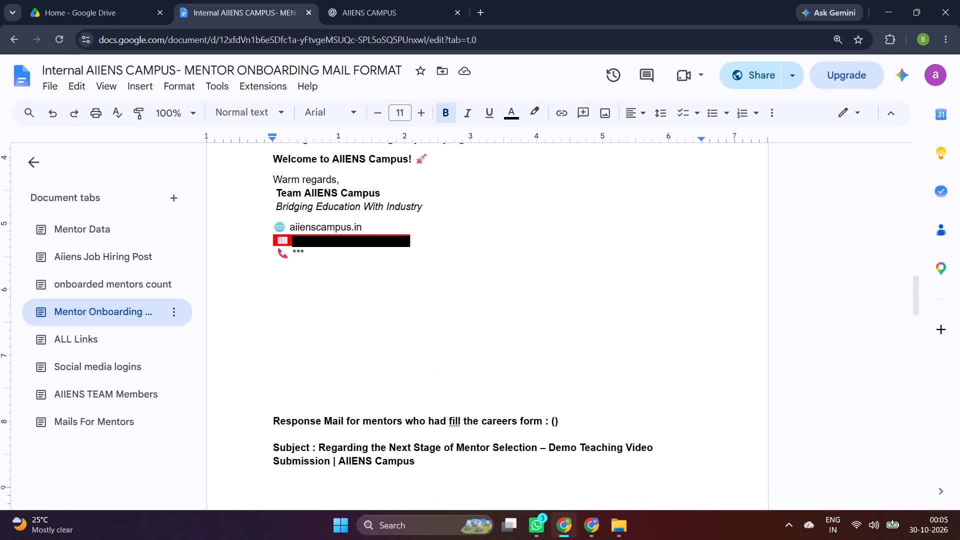
# Copy the mentor mail drafts from "Response Mail for mentors who had fill the careers form" through the missing-LinkedIn mail's "Learn • Build • Connect • Grow" line.
pyautogui.moveTo(263, 413); pyautogui.dragTo(335, 539)
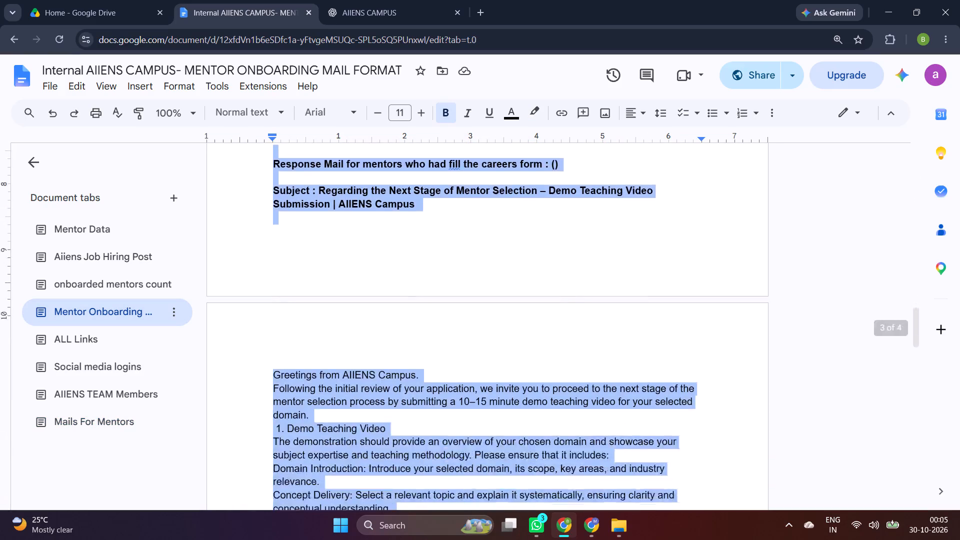
pyautogui.moveTo(335, 539); pyautogui.dragTo(334, 539)
pyautogui.hotkey('ctrl', 'c')
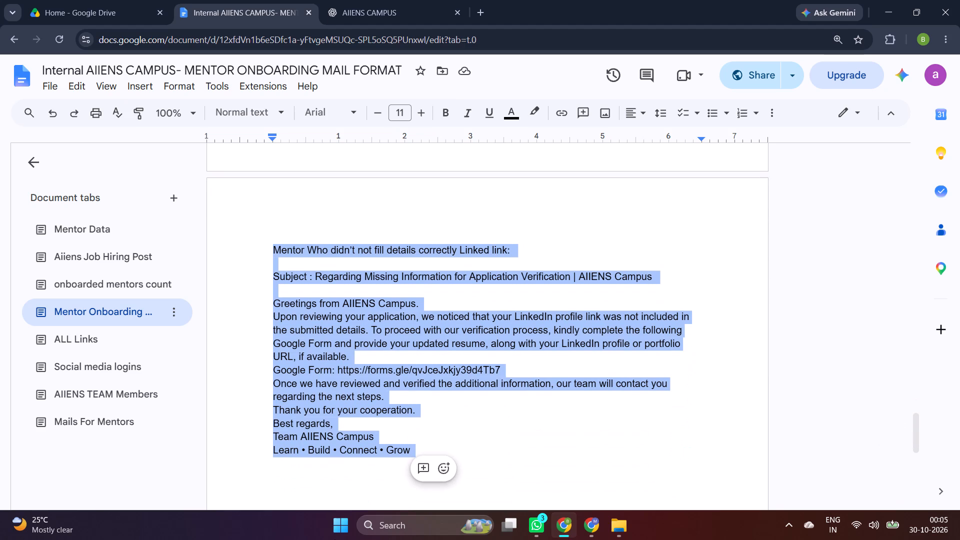
# In Mails For Mentors, delete everything from the "after thankyou mail" response draft to the end, keeping the thank-you mail.
pyautogui.click(102, 428)
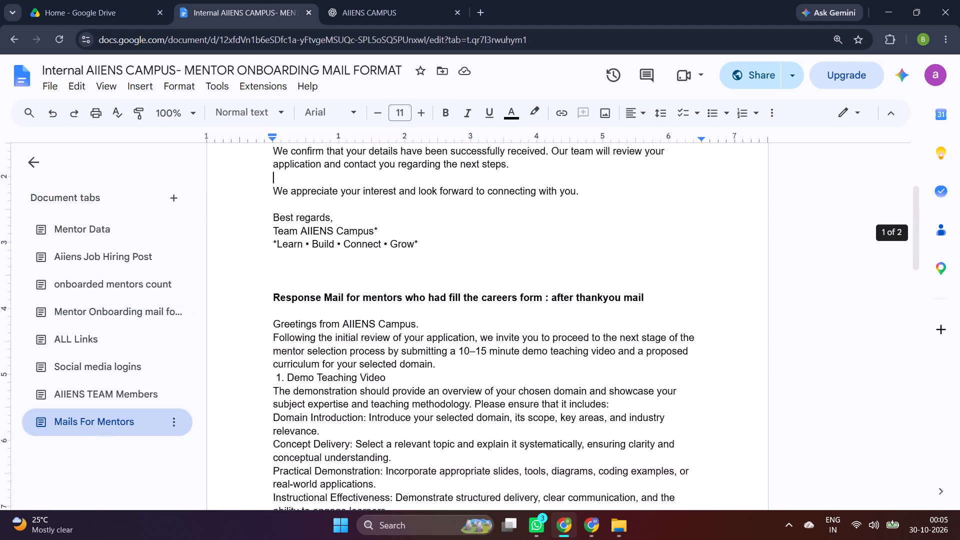
pyautogui.click(313, 357)
pyautogui.scroll(1, 313, 357)
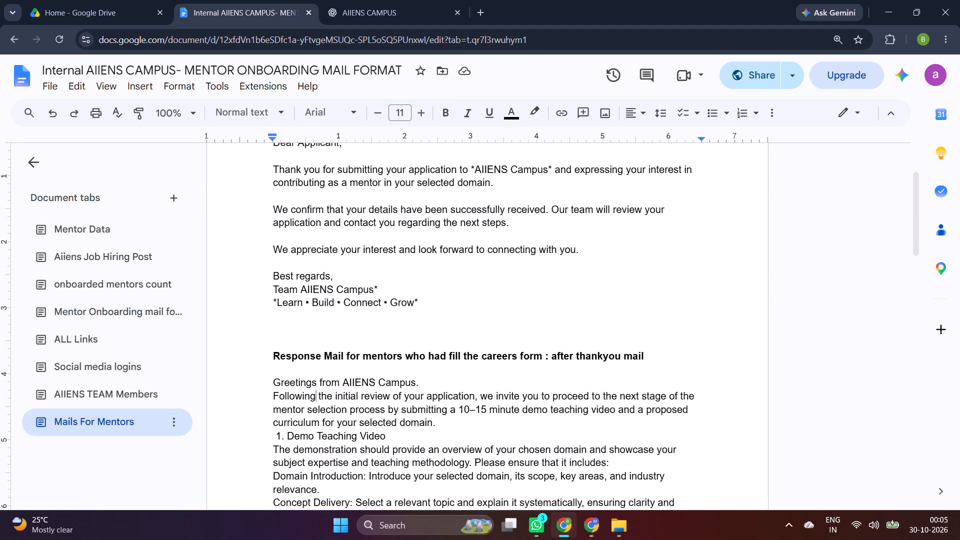
pyautogui.click(269, 300)
pyautogui.click(269, 340)
pyautogui.moveTo(269, 340); pyautogui.dragTo(278, 539)
pyautogui.press('Delete')
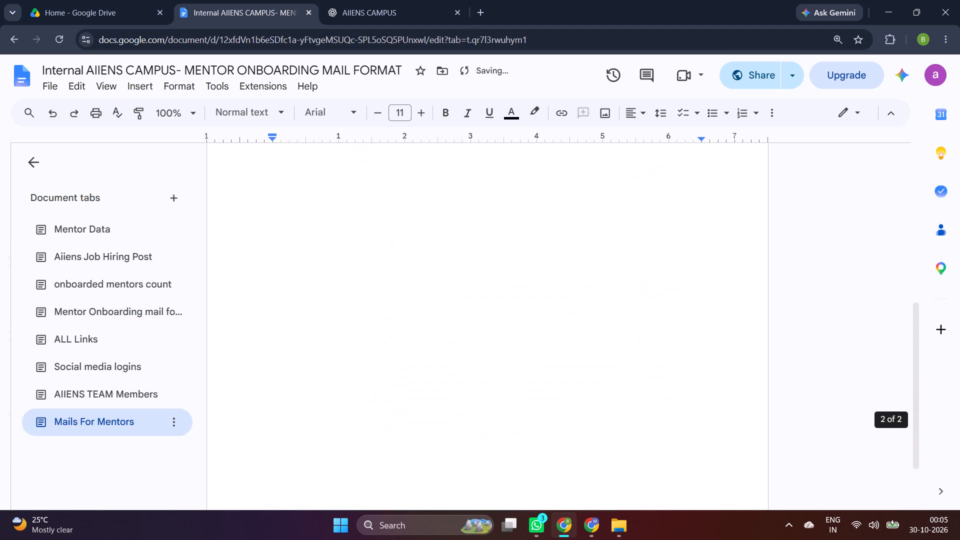
pyautogui.scroll(-2, 278, 539)
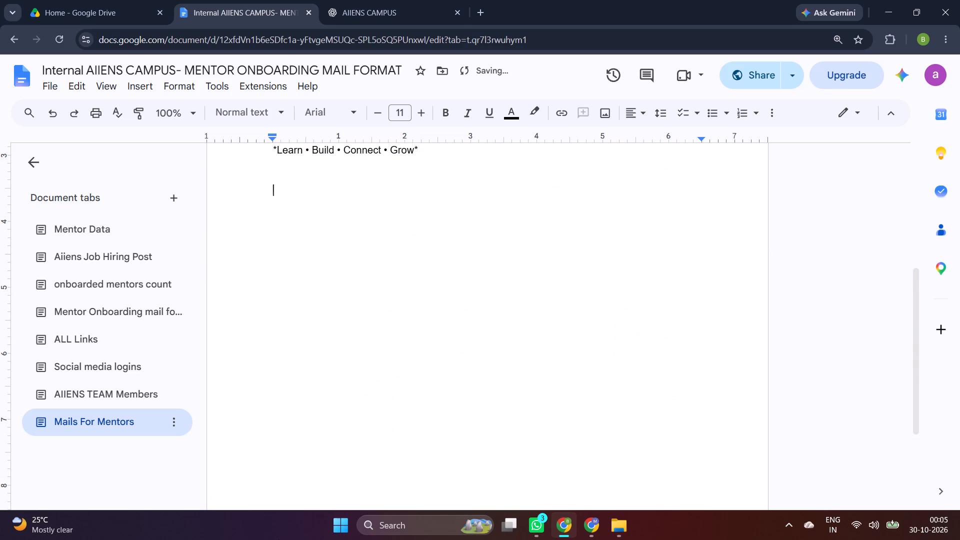
# Add blank lines below the thank-you mail and paste the copied mentor mail drafts there.
pyautogui.press('Return')
pyautogui.press('Return')
pyautogui.press('Return')
pyautogui.press('Return')
pyautogui.press('Return')
pyautogui.press('Return')
pyautogui.press('Return')
pyautogui.press('Return')
pyautogui.press('Return')
pyautogui.press('Return')
pyautogui.press('Return')
pyautogui.press('Return')
pyautogui.press('Return')
pyautogui.press('Return')
pyautogui.press('Return')
pyautogui.press('Return')
pyautogui.press('Return')
pyautogui.press('Return')
pyautogui.press('Return')
pyautogui.press('Return')
pyautogui.press('Return')
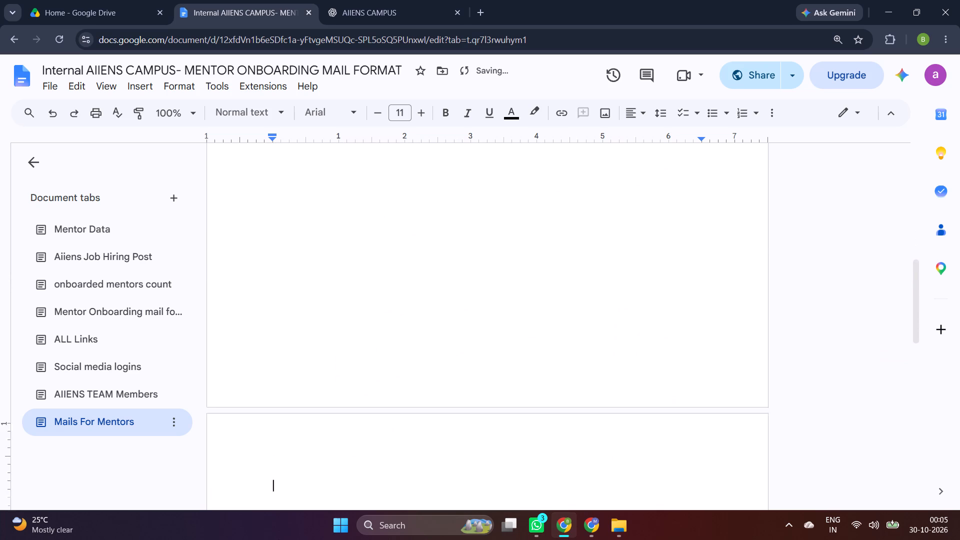
pyautogui.press('Return')
pyautogui.hotkey('ctrl', 'v')
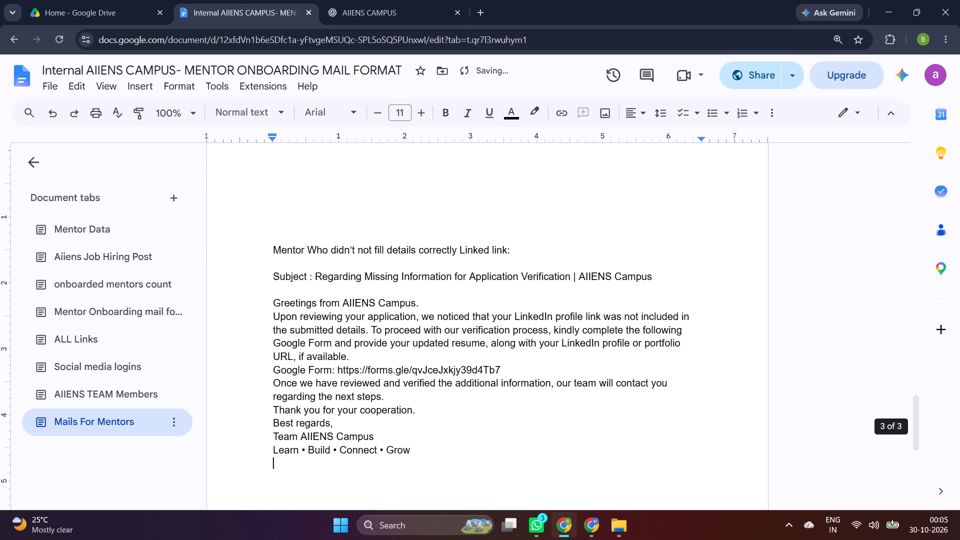
# Make the heading "Mentor Who didn't not fill details correctly Linked link:" bold in Mails For Mentors.
pyautogui.scroll(2, 278, 539)
pyautogui.click(336, 330)
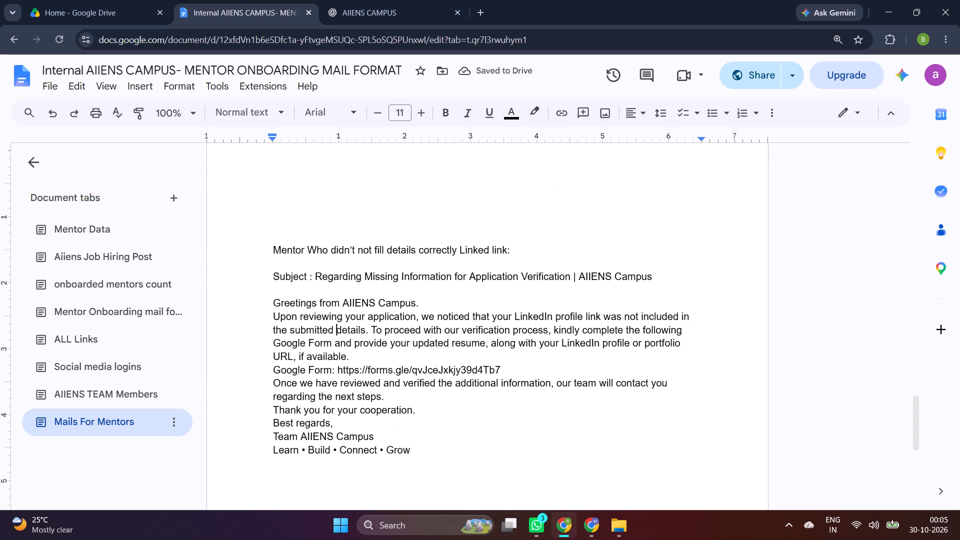
pyautogui.click(266, 253)
pyautogui.click(266, 253)
pyautogui.moveTo(266, 253); pyautogui.dragTo(418, 232)
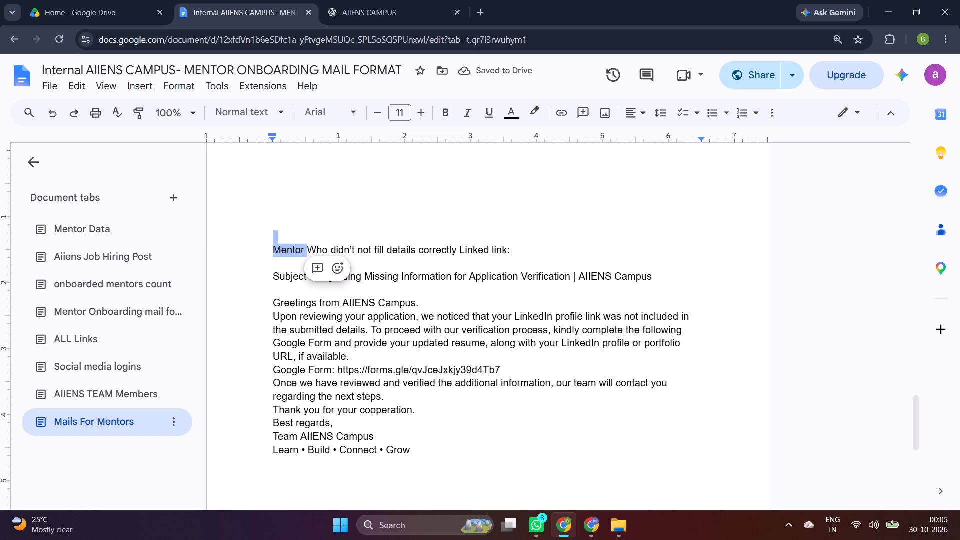
pyautogui.moveTo(418, 232); pyautogui.dragTo(514, 250)
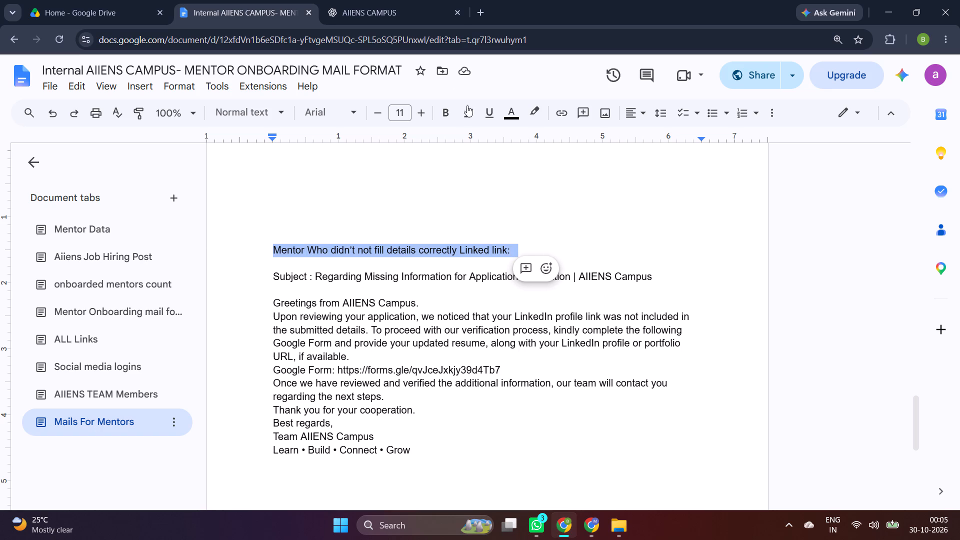
pyautogui.click(449, 106)
pyautogui.click(400, 285)
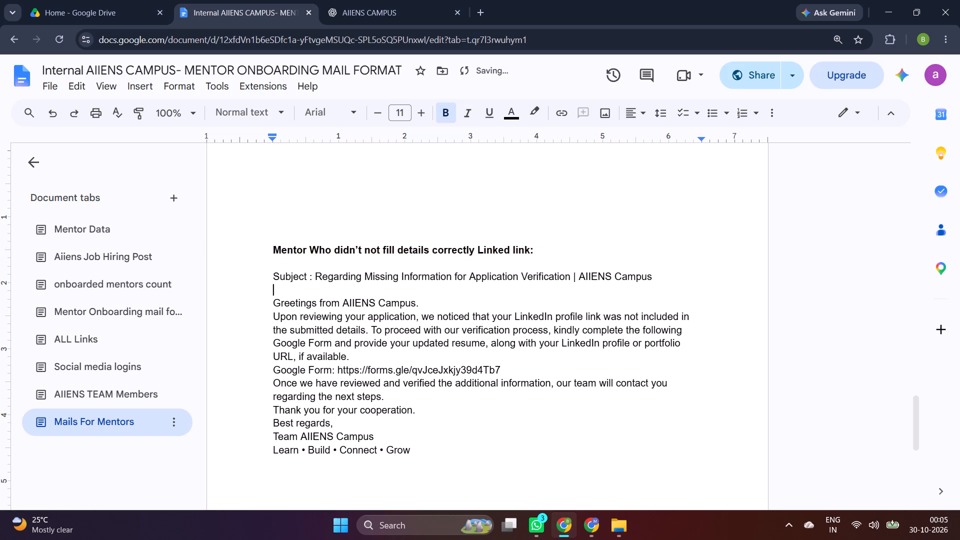
# Make the subject line "Subject : Regarding Missing Information for Application Verification | AIIENS Campus" bold.
pyautogui.scroll(7, 400, 285)
pyautogui.scroll(-5, 400, 285)
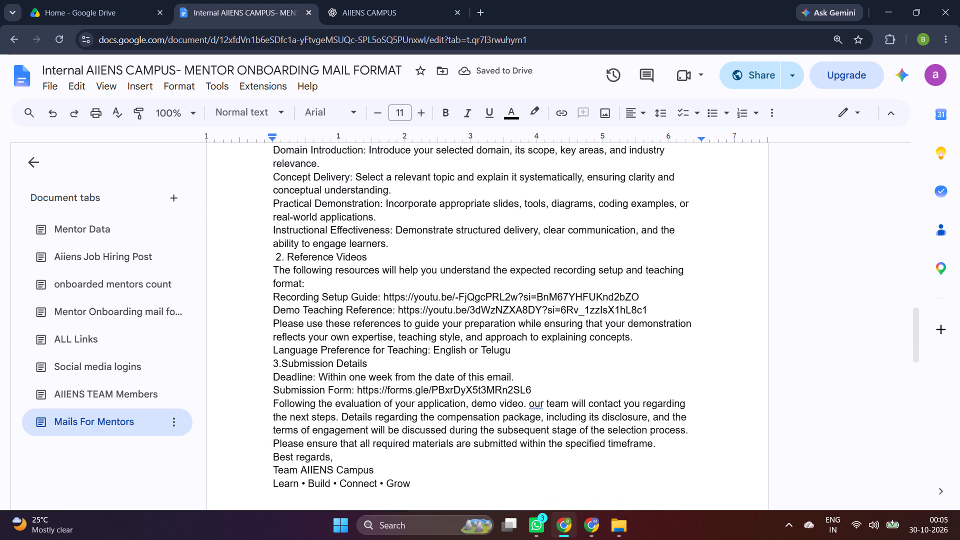
pyautogui.scroll(-2, 400, 285)
pyautogui.scroll(-1, 401, 214)
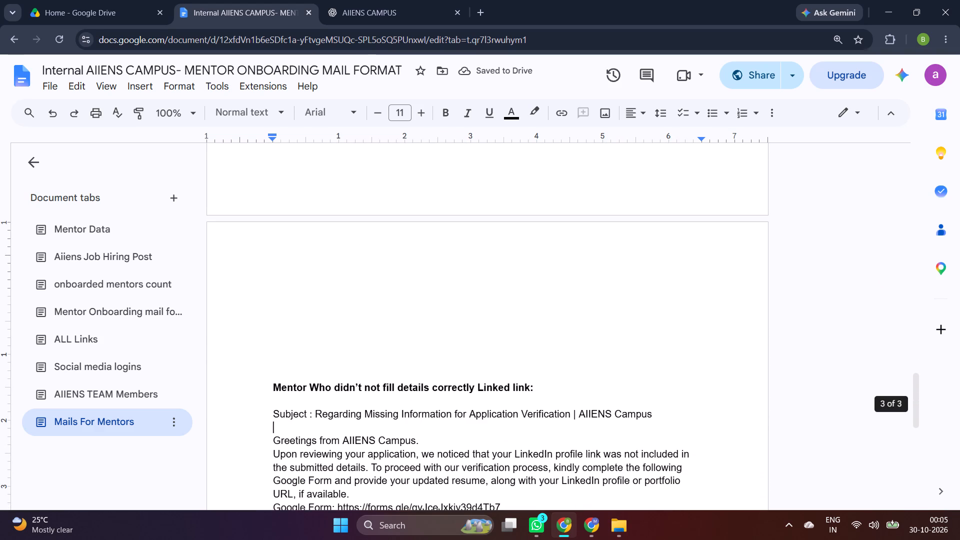
pyautogui.click(266, 348)
pyautogui.press('Down')
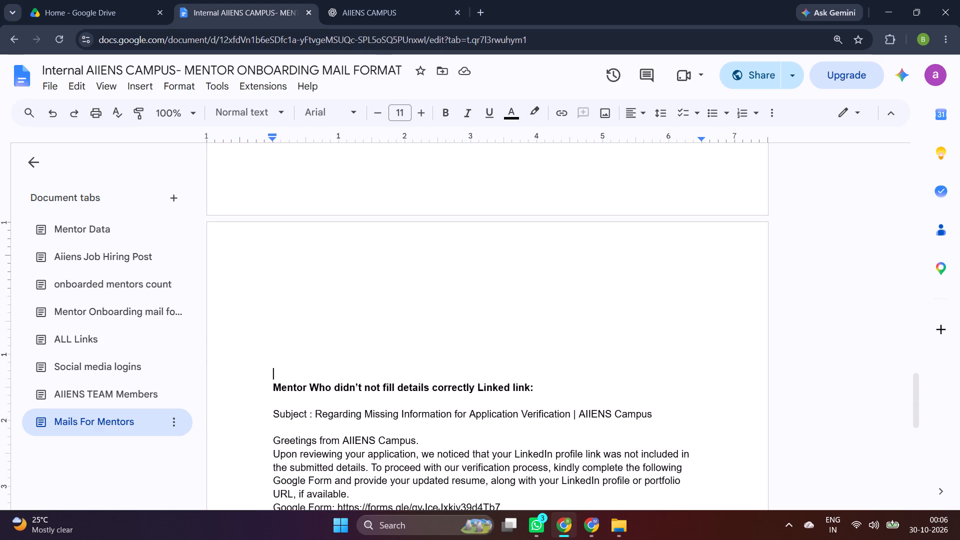
pyautogui.press('Down')
pyautogui.press('Down')
pyautogui.press('Down')
pyautogui.press('Down')
pyautogui.hotkey('shift', 'Right')
pyautogui.hotkey('shift', 'Right')
pyautogui.hotkey('shift', 'Right')
pyautogui.hotkey('shift', 'Right')
pyautogui.hotkey('shift', 'Right')
pyautogui.hotkey('shift', 'Right')
pyautogui.hotkey('shift', 'Right')
pyautogui.hotkey('shift', 'Right')
pyautogui.hotkey('shift', 'Right')
pyautogui.hotkey('shift', 'Right')
pyautogui.hotkey('shift', 'Right')
pyautogui.hotkey('shift', 'Right')
pyautogui.hotkey('shift', 'Right')
pyautogui.hotkey('shift', 'Right')
pyautogui.hotkey('shift', 'Right')
pyautogui.hotkey('shift', 'Right')
pyautogui.hotkey('shift', 'Right')
pyautogui.hotkey('shift', 'Right')
pyautogui.hotkey('shift', 'Right')
pyautogui.hotkey('shift', 'Right')
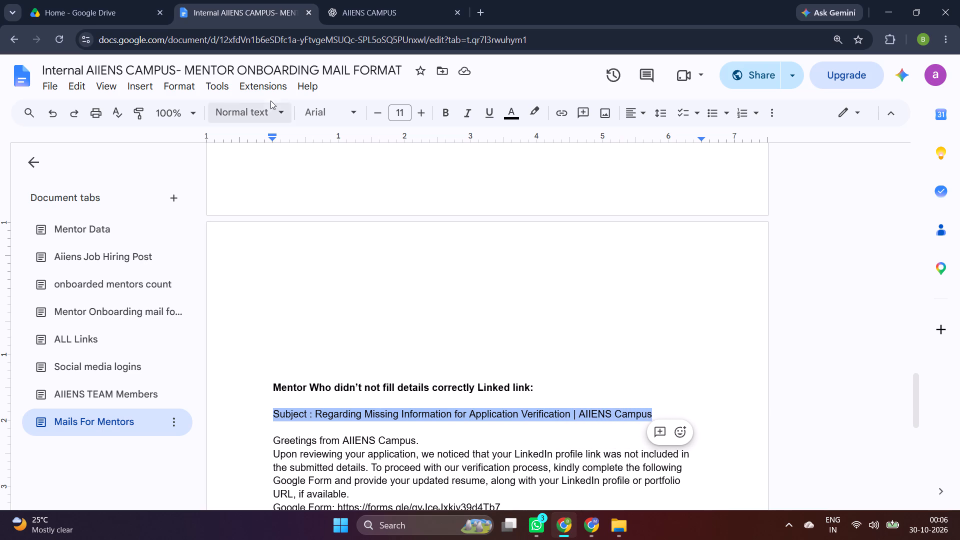
pyautogui.click(450, 106)
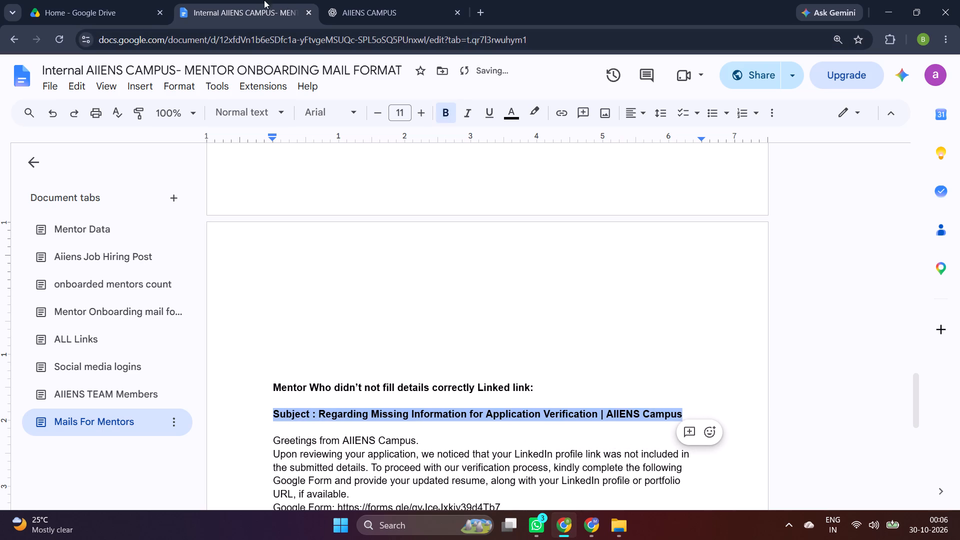
# Open the Untitled form from Drive, look through its questions and open its file name for editing.
pyautogui.click(122, 16)
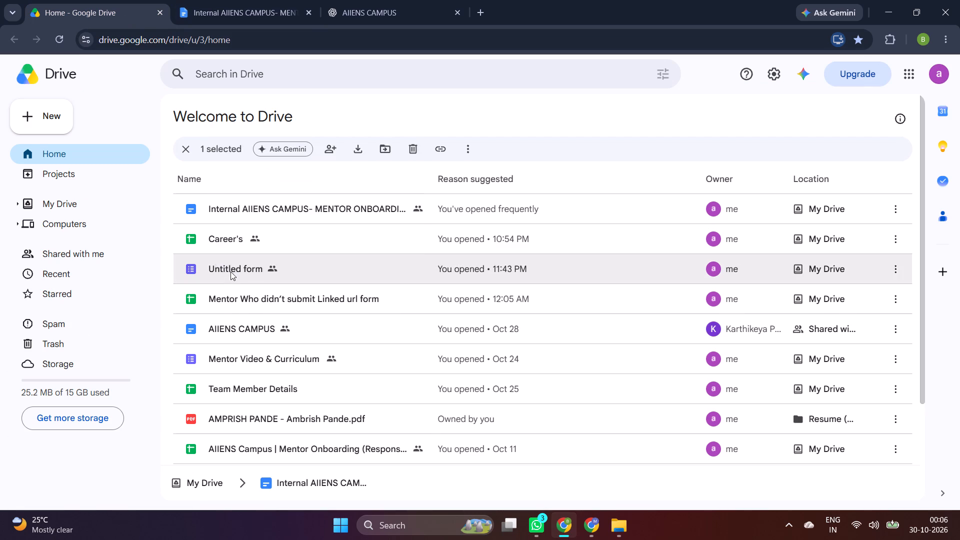
pyautogui.doubleClick(230, 272)
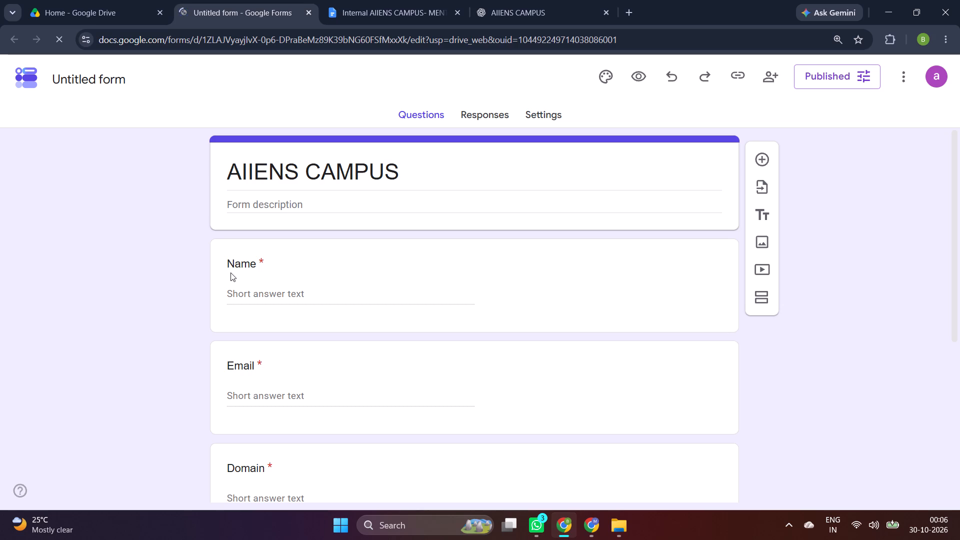
pyautogui.scroll(-5, 289, 314)
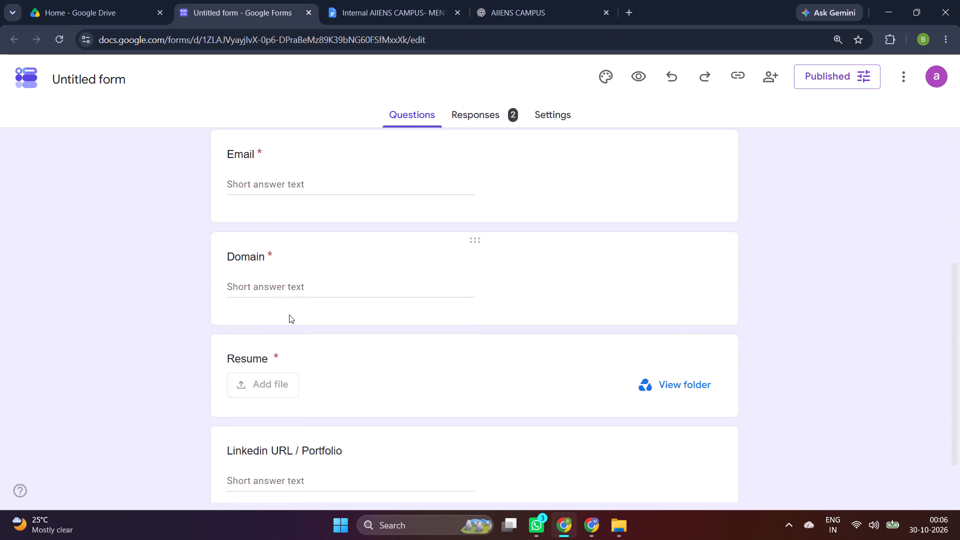
pyautogui.scroll(-1, 289, 314)
pyautogui.click(87, 78)
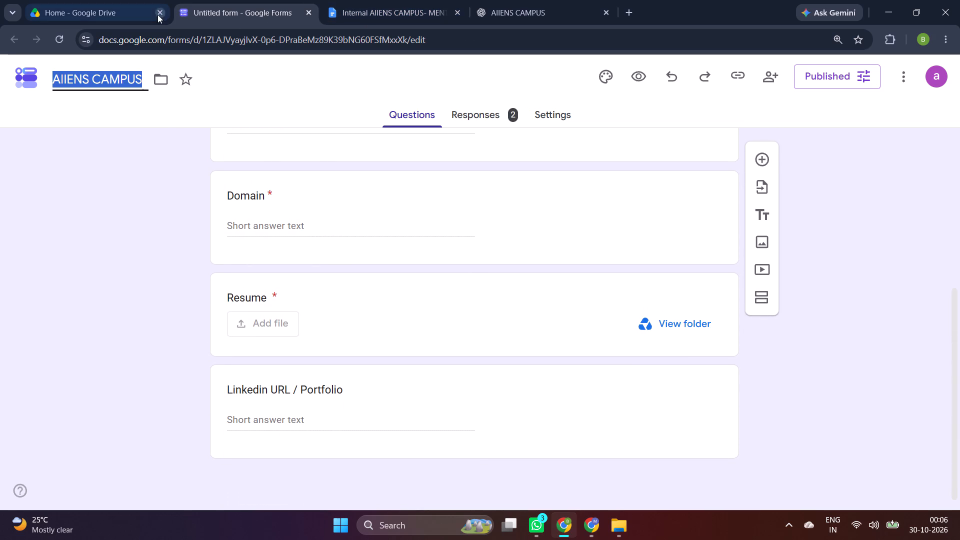
# Open the "Mentor Who didn't submit Linked url form" spreadsheet from Drive and copy its title.
pyautogui.click(104, 12)
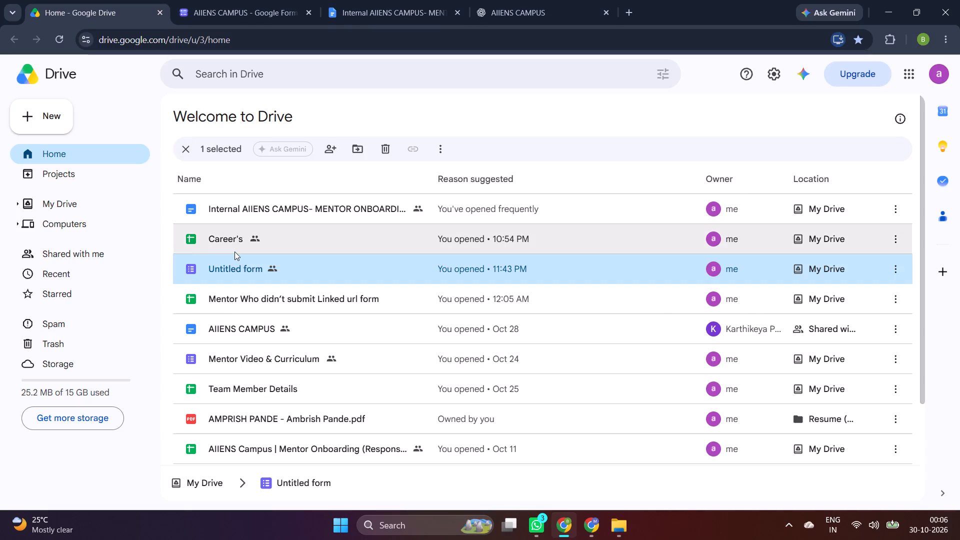
pyautogui.doubleClick(259, 304)
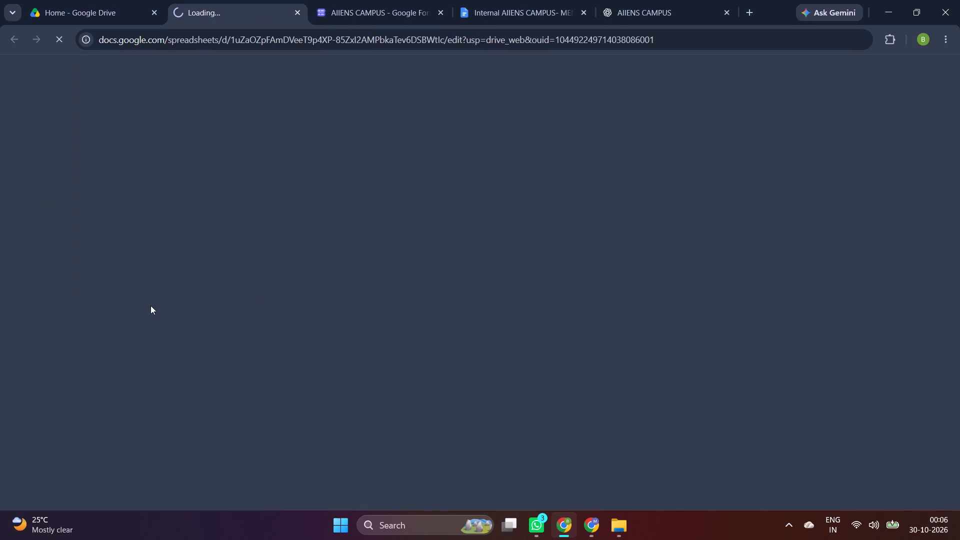
pyautogui.click(107, 69)
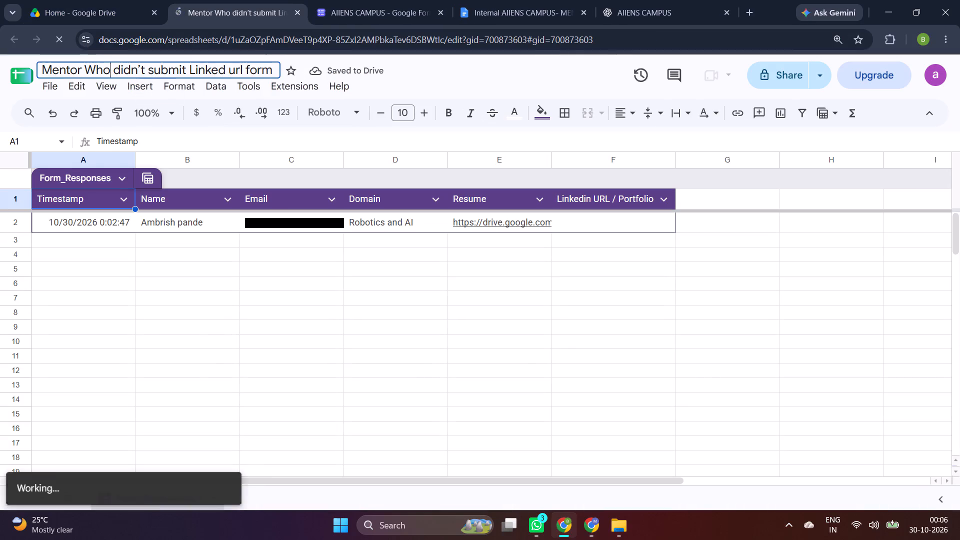
pyautogui.hotkey('ctrl', 'a')
pyautogui.hotkey('ctrl', 'c')
pyautogui.click(107, 69)
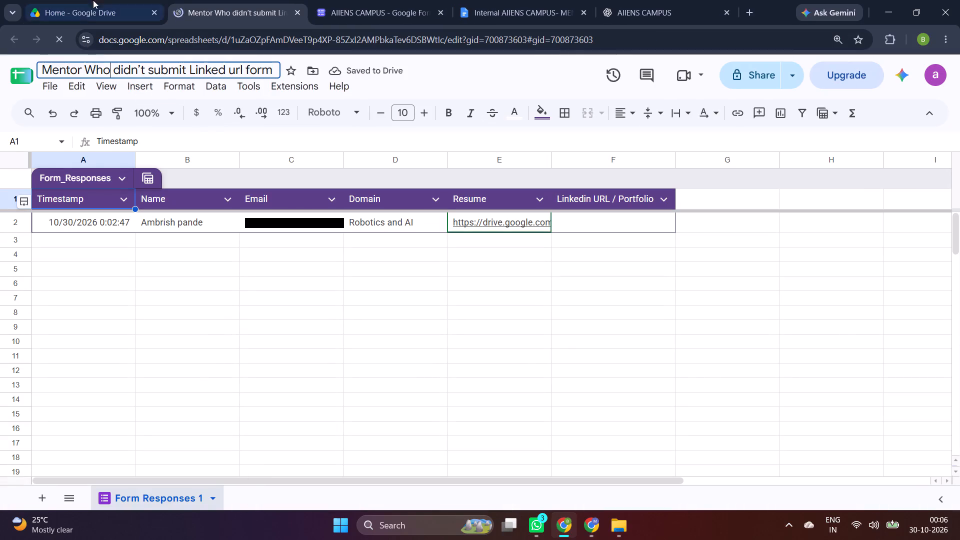
# Rename the AIIENS CAMPUS form file as "Mentor Who didn't submit Linked url form".
pyautogui.click(98, 0)
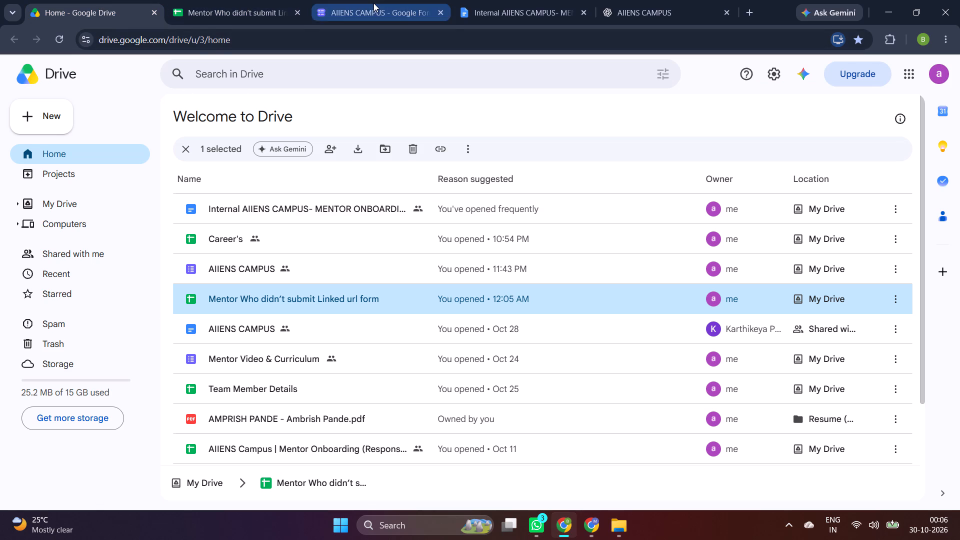
pyautogui.click(373, 3)
pyautogui.press('BackSpace')
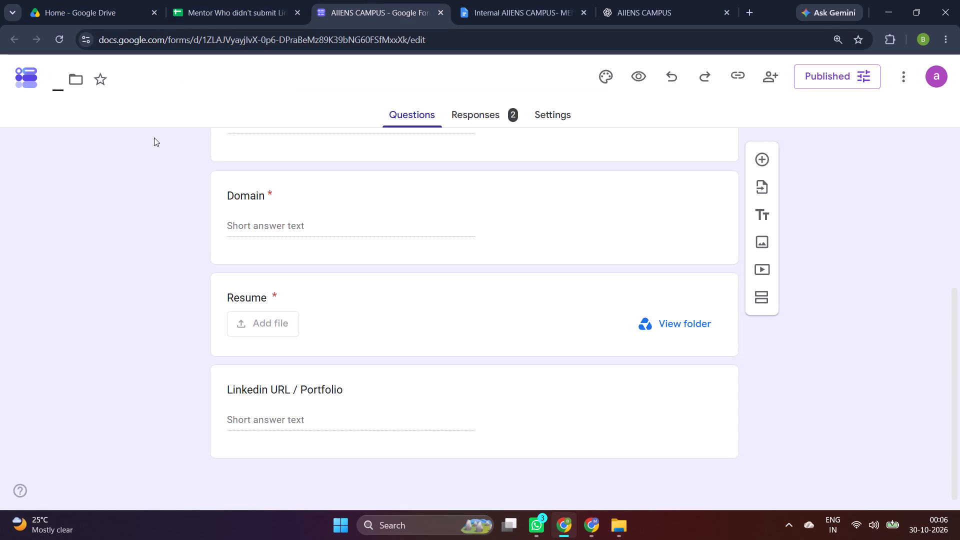
pyautogui.hotkey('ctrl', 'v')
pyautogui.press('Return')
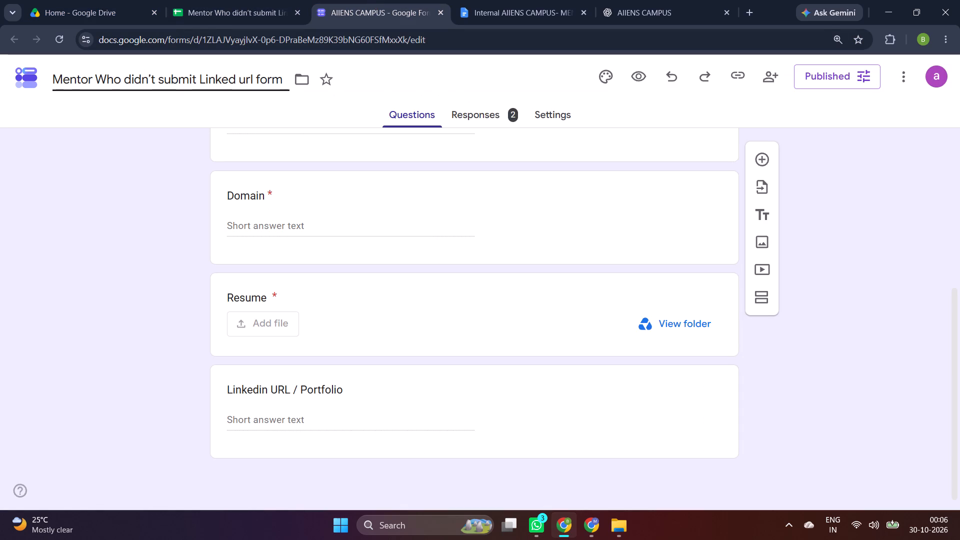
# Check the renamed form, its response spreadsheet and the Drive file list.
pyautogui.click(234, 18)
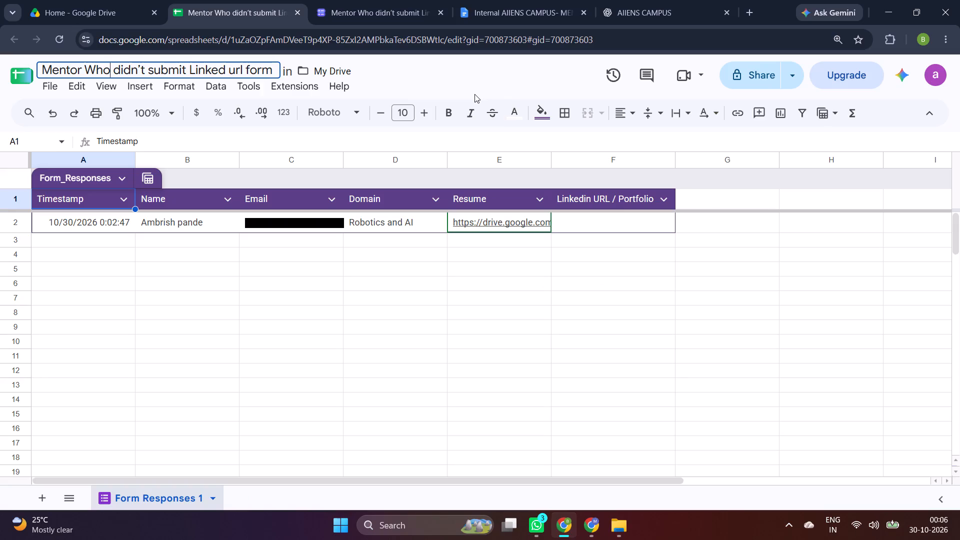
pyautogui.click(351, 0)
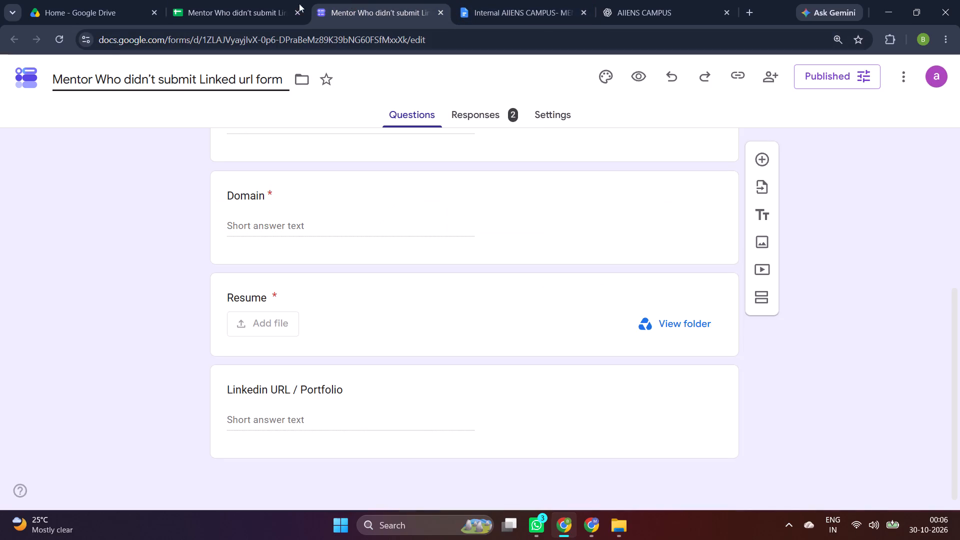
pyautogui.scroll(4, 190, 254)
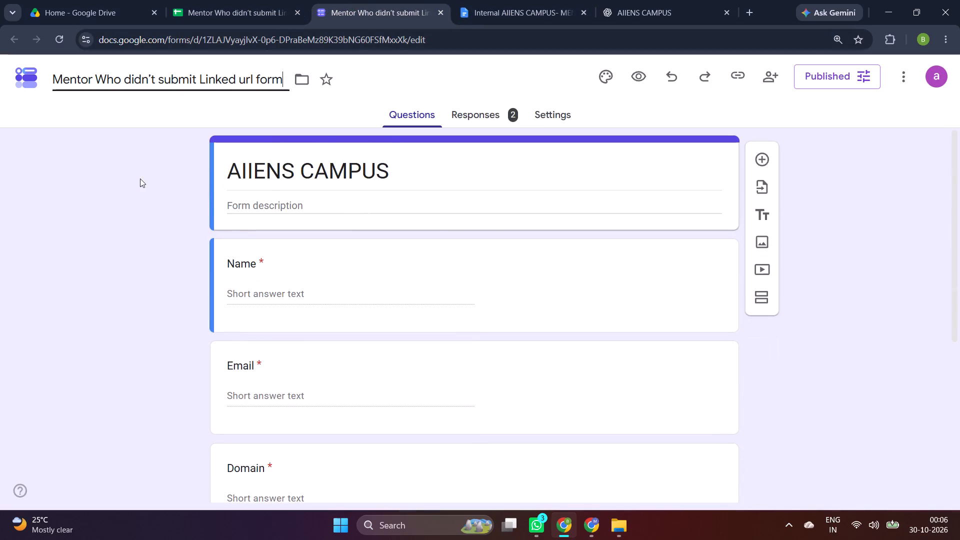
pyautogui.click(228, 1)
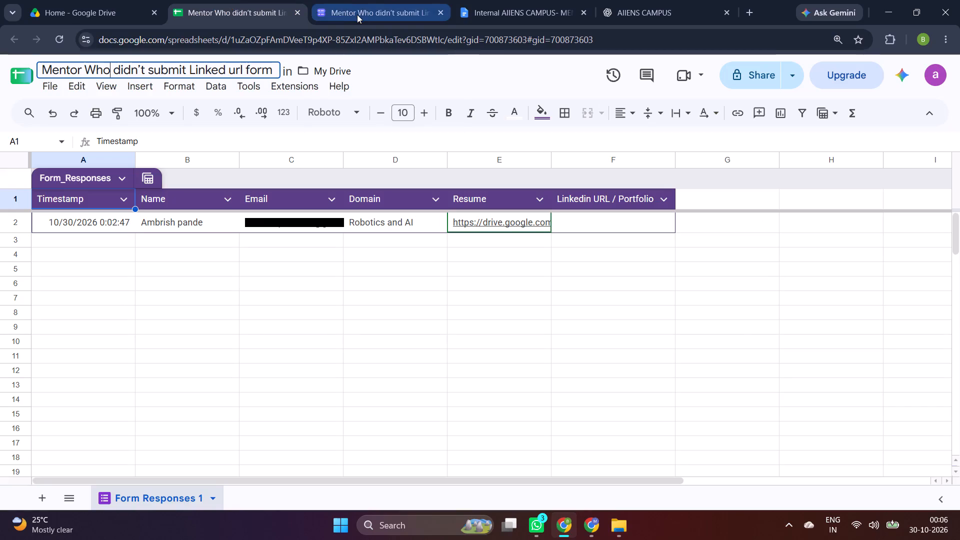
pyautogui.click(275, 36)
pyautogui.click(119, 25)
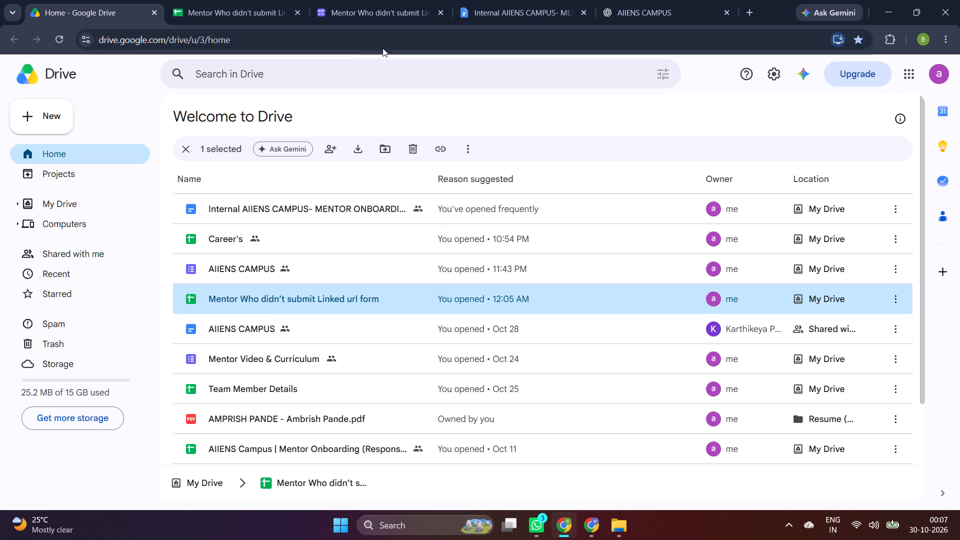
# From ALL Links in the mentor onboarding document, copy the link of the "Mentor Who didn't submit Linked url form" response sheet.
pyautogui.click(518, 6)
pyautogui.scroll(-1, 533, 287)
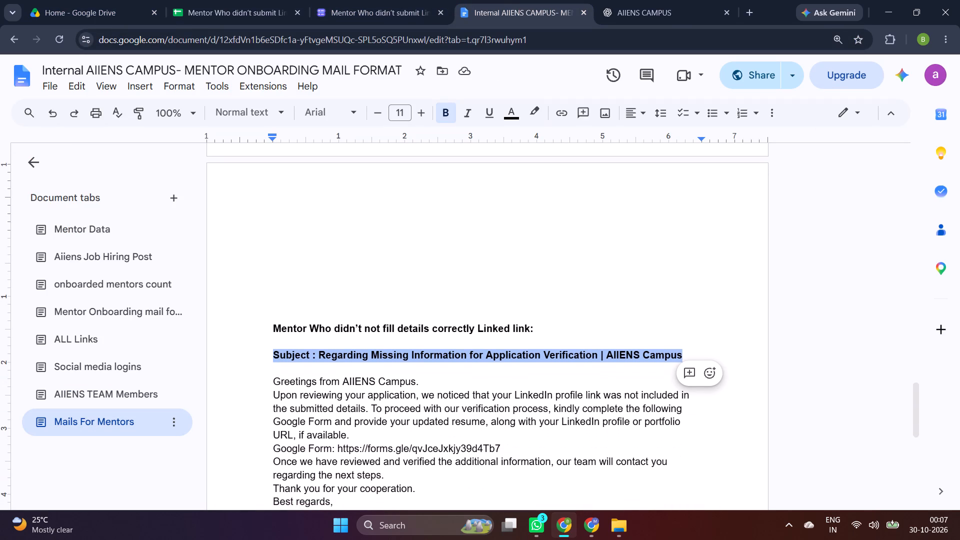
pyautogui.click(74, 343)
pyautogui.scroll(-1, 409, 282)
pyautogui.scroll(-5, 551, 290)
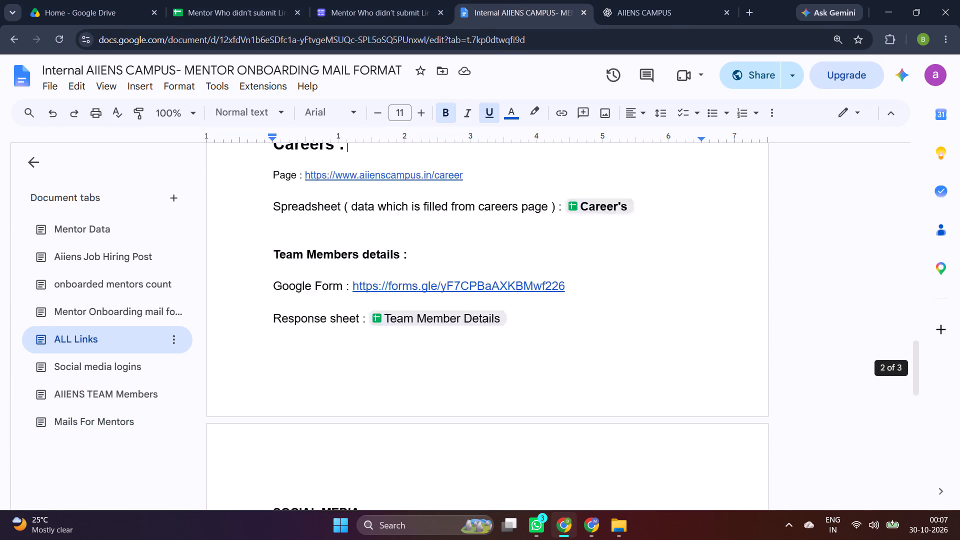
pyautogui.scroll(-2, 551, 290)
pyautogui.scroll(1, 551, 290)
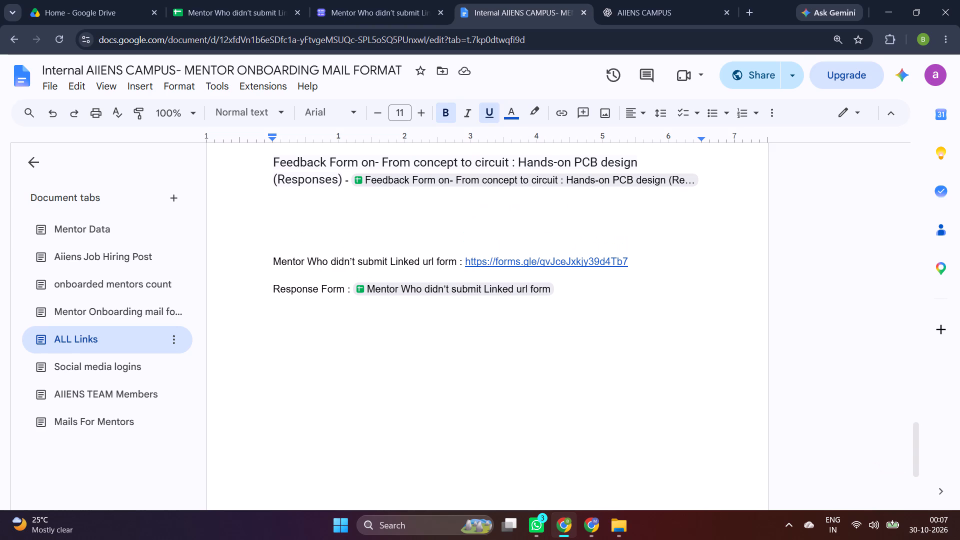
pyautogui.click(579, 260)
pyautogui.click(416, 284)
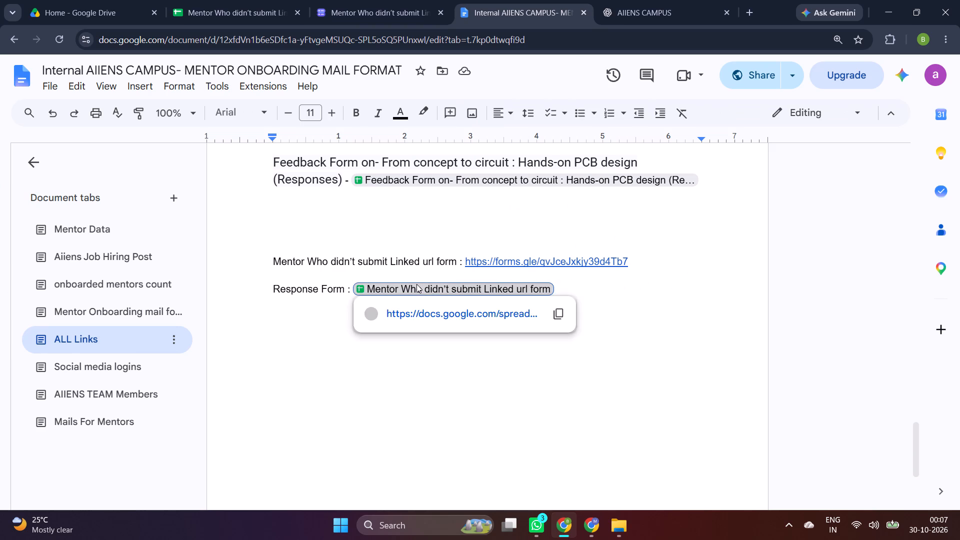